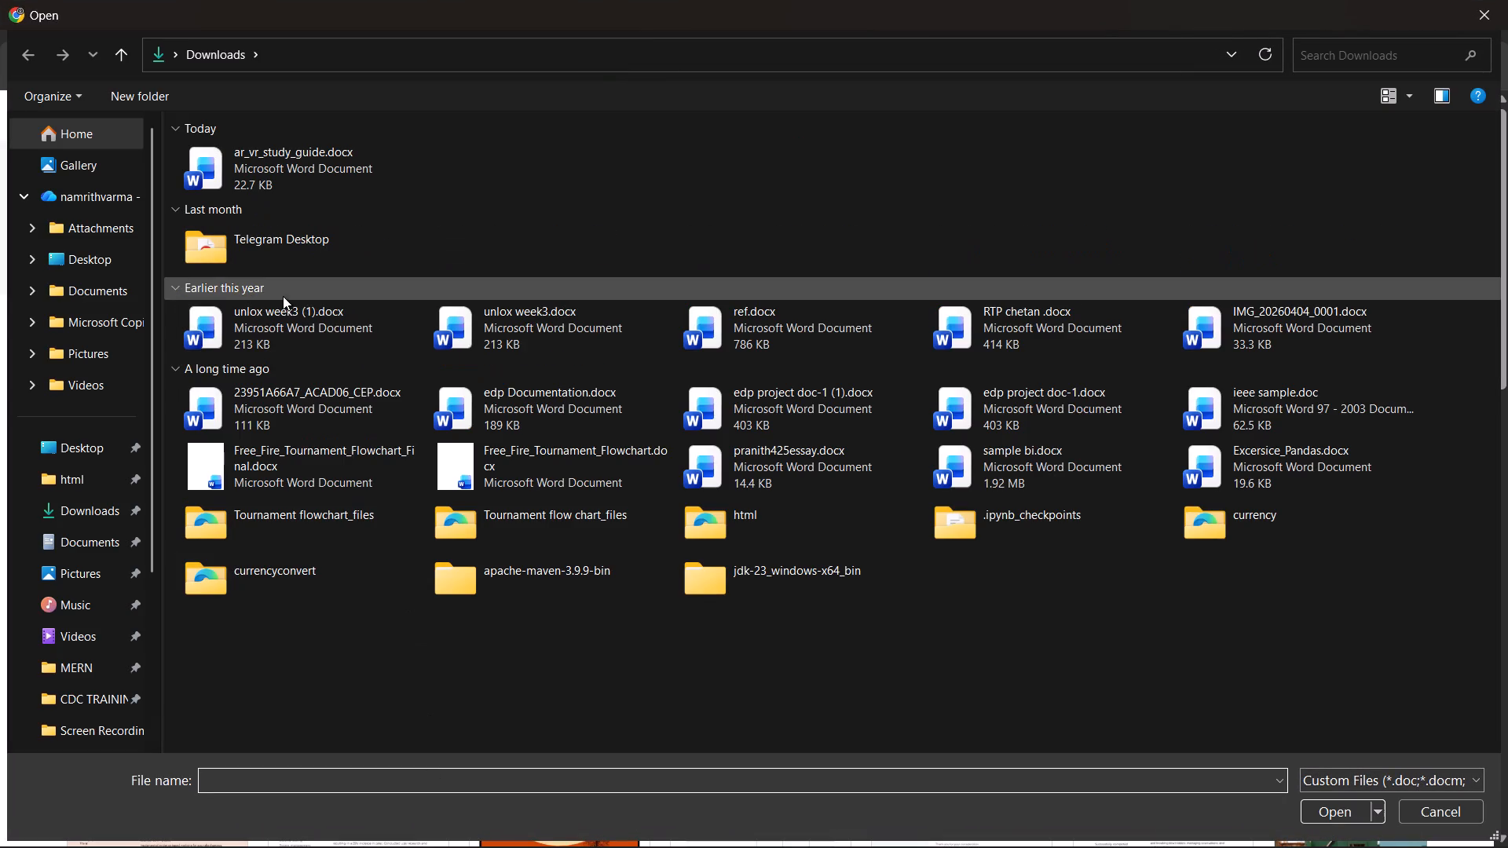
Open ar_vr_study_guide.docx from the Downloads folder in Word for the web.
double_click(287, 174)
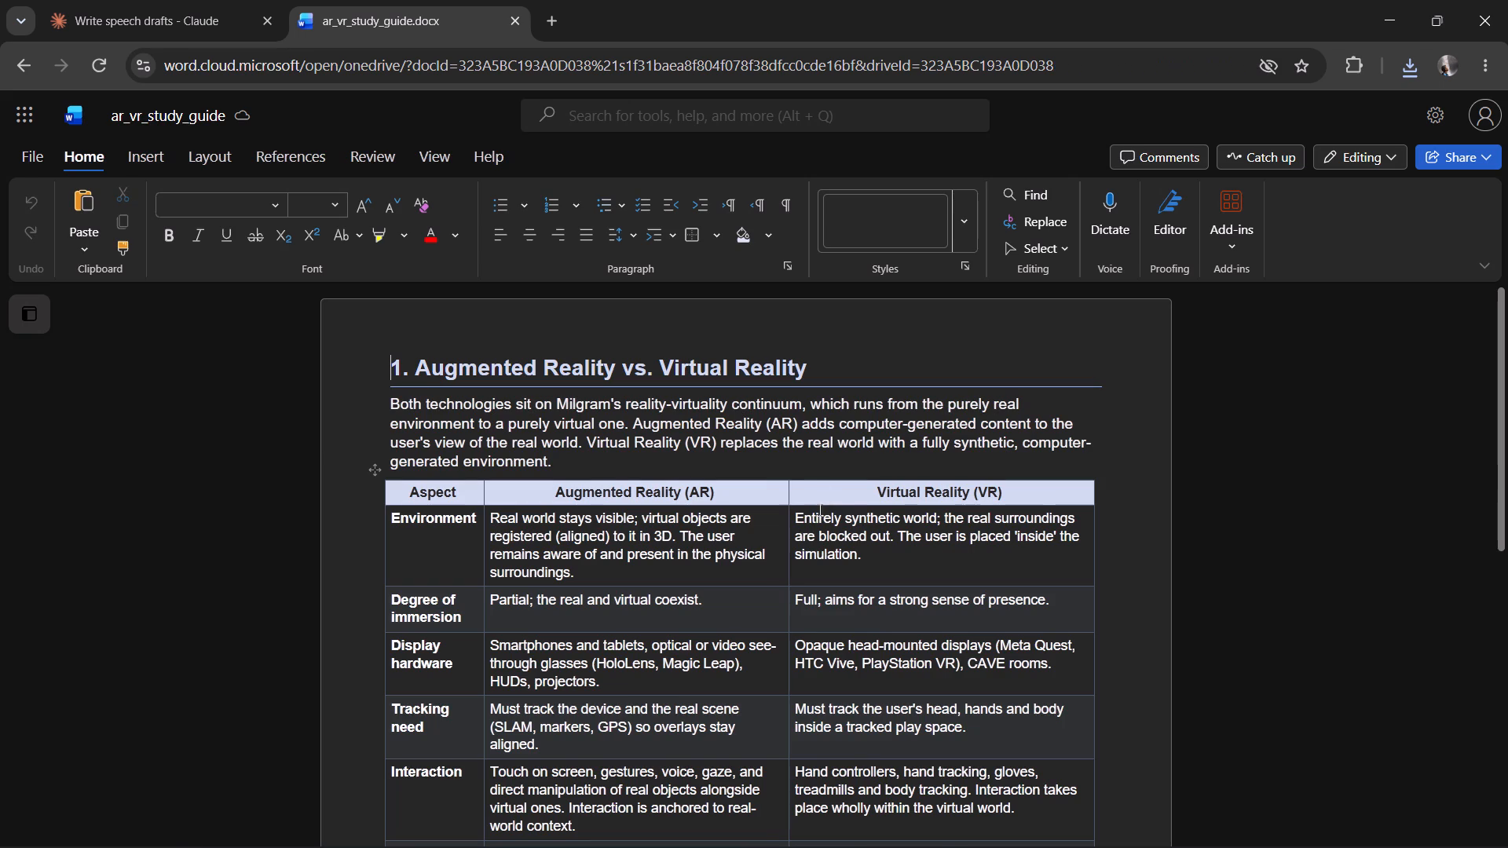
Review the study guide's sections and tables, from the Augmented Reality vs. Virtual Reality comparison through the section on visual, aural and haptic interfaces.
scroll(708, 463, "down", 4)
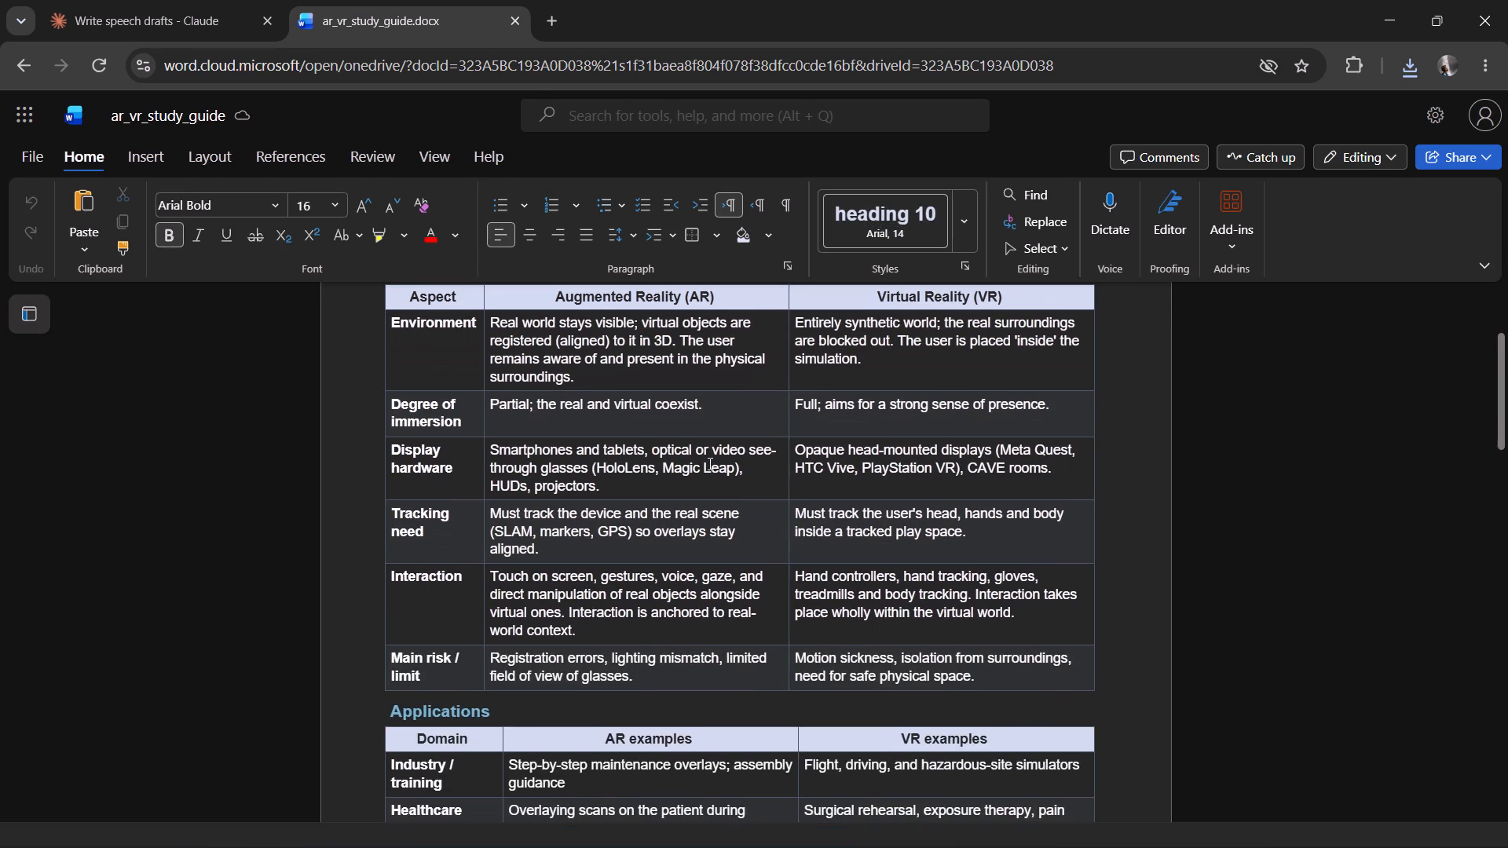
scroll(708, 463, "down", 6)
scroll(707, 456, "up", 1)
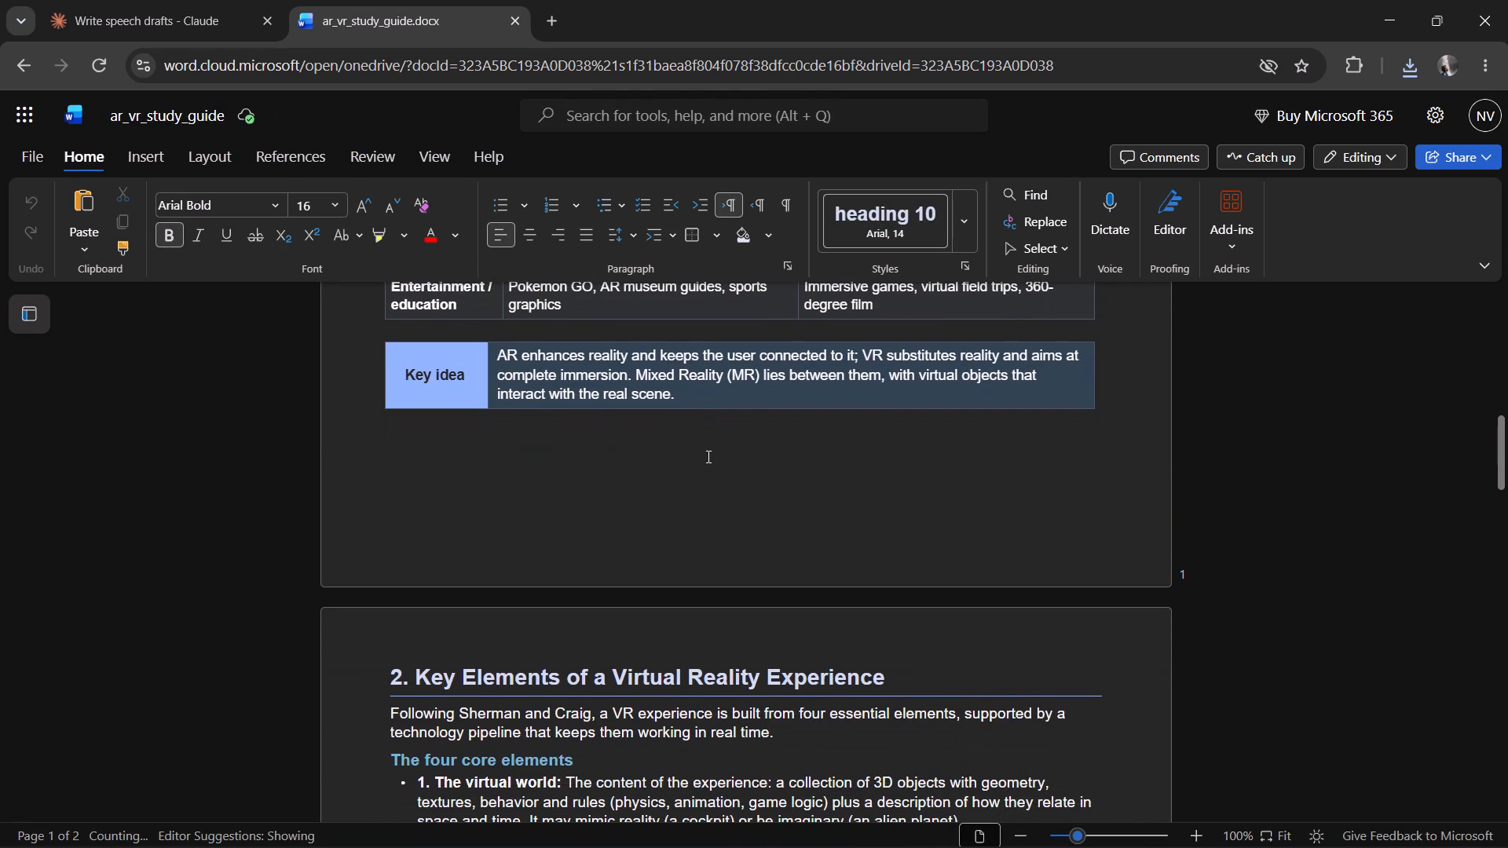
scroll(707, 456, "up", 6)
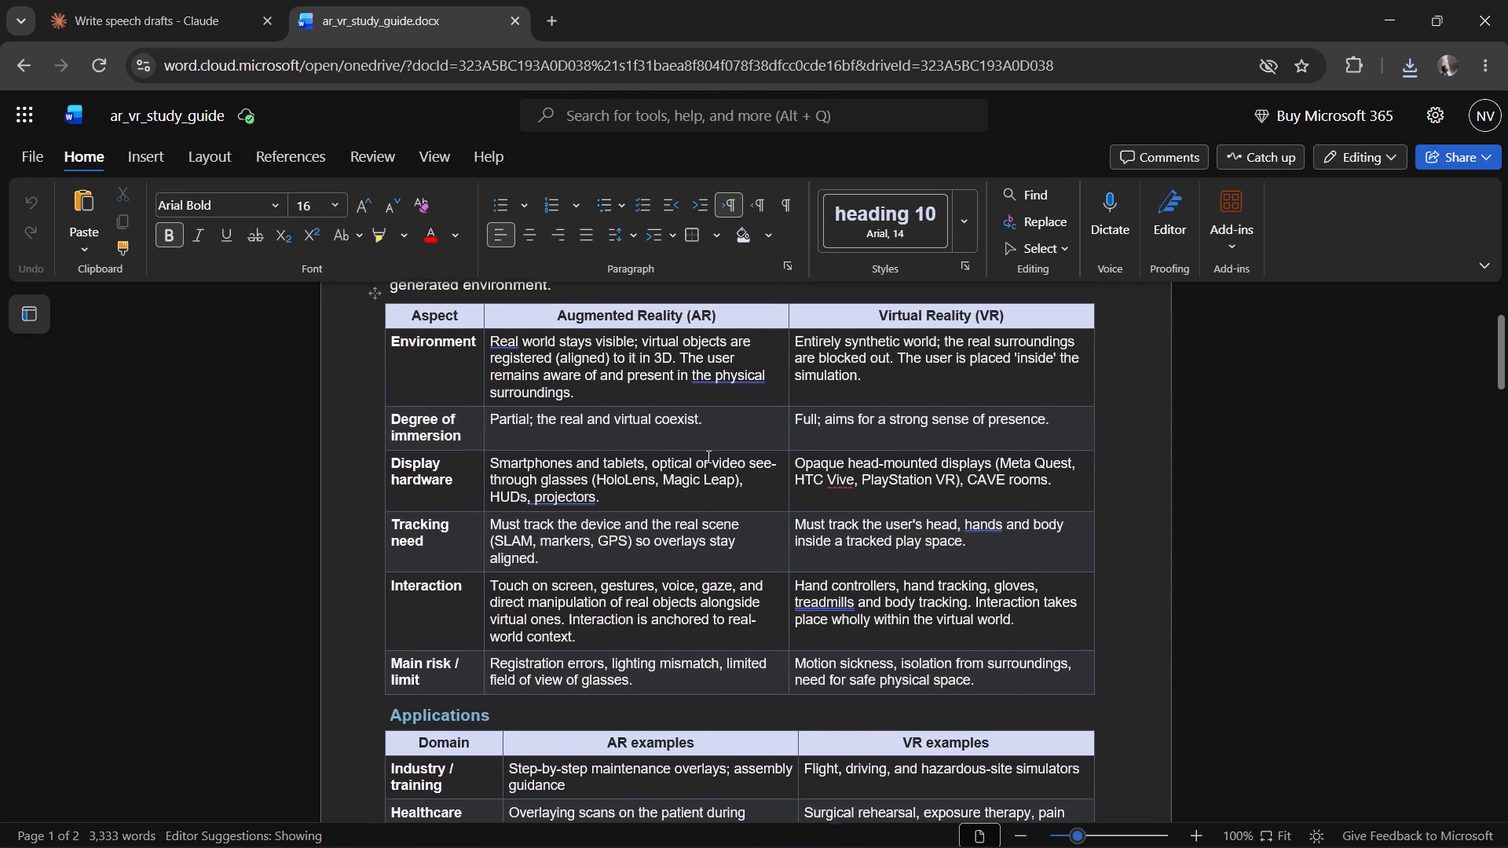
scroll(707, 456, "up", 4)
left_click(707, 456)
scroll(707, 456, "down", 4)
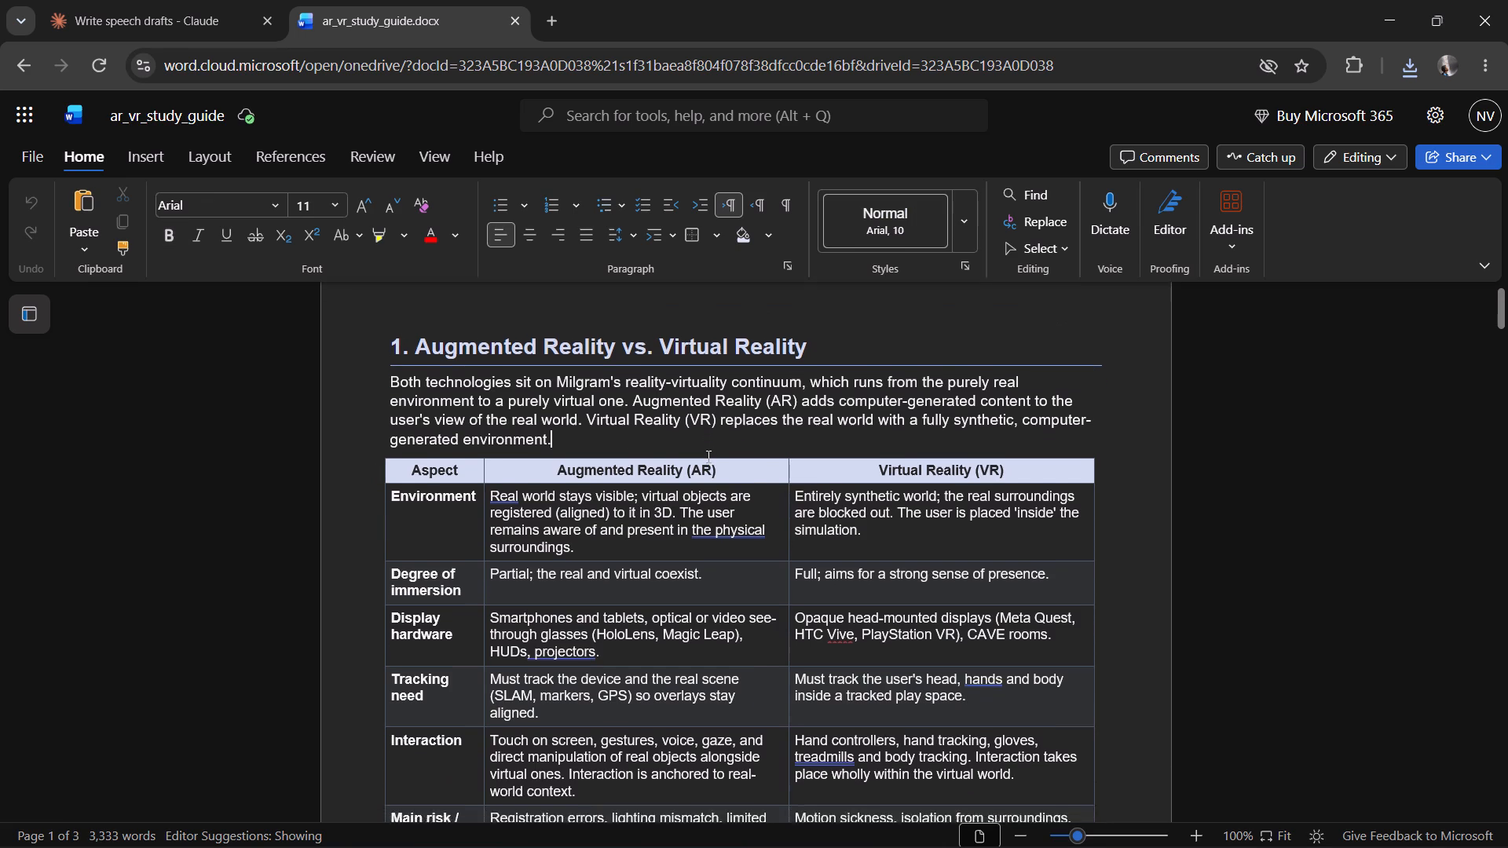
scroll(707, 456, "down", 4)
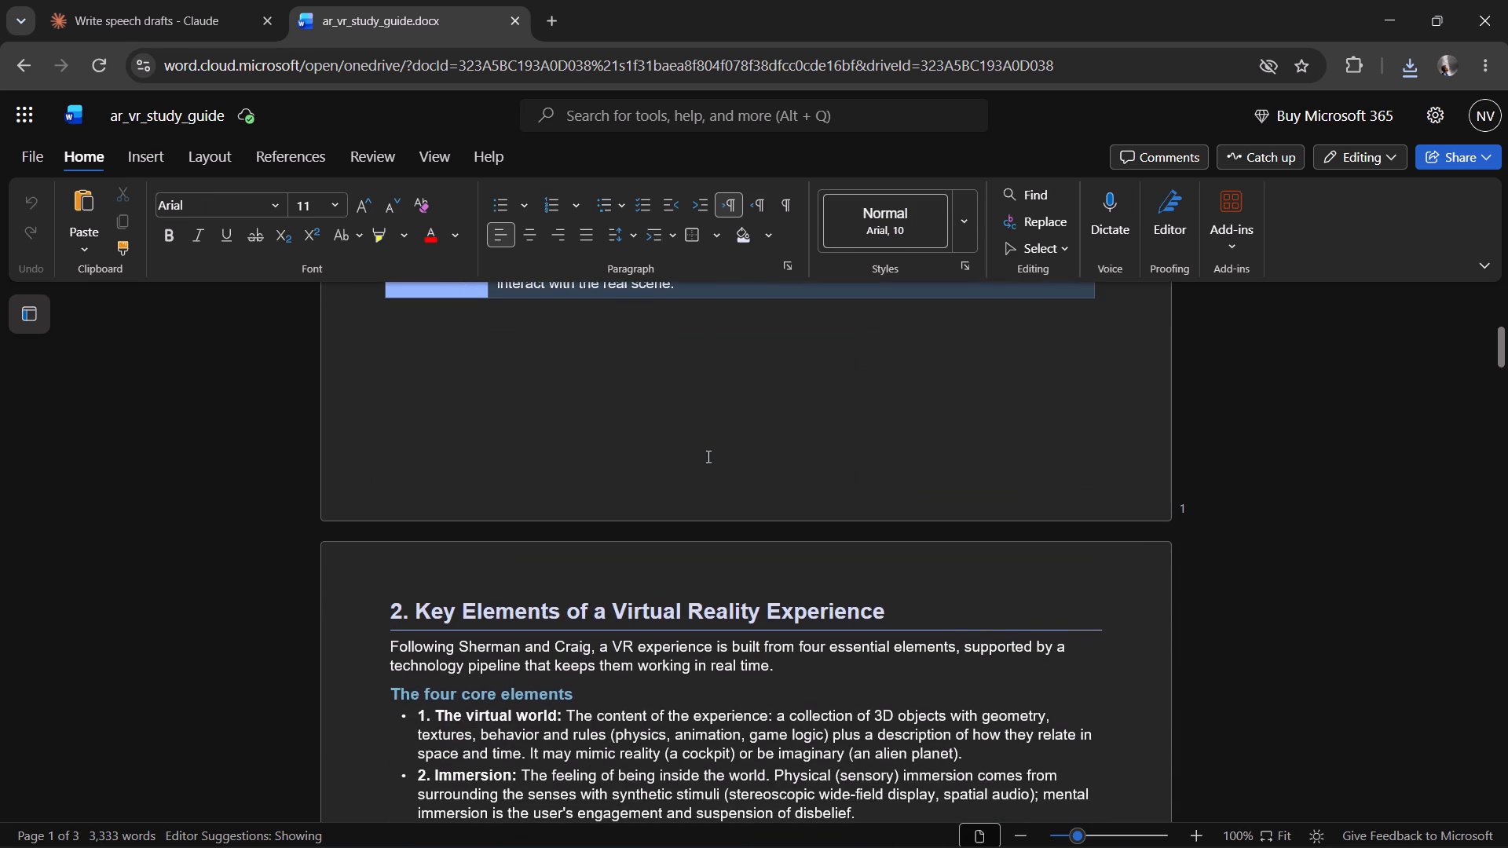
scroll(707, 456, "down", 13)
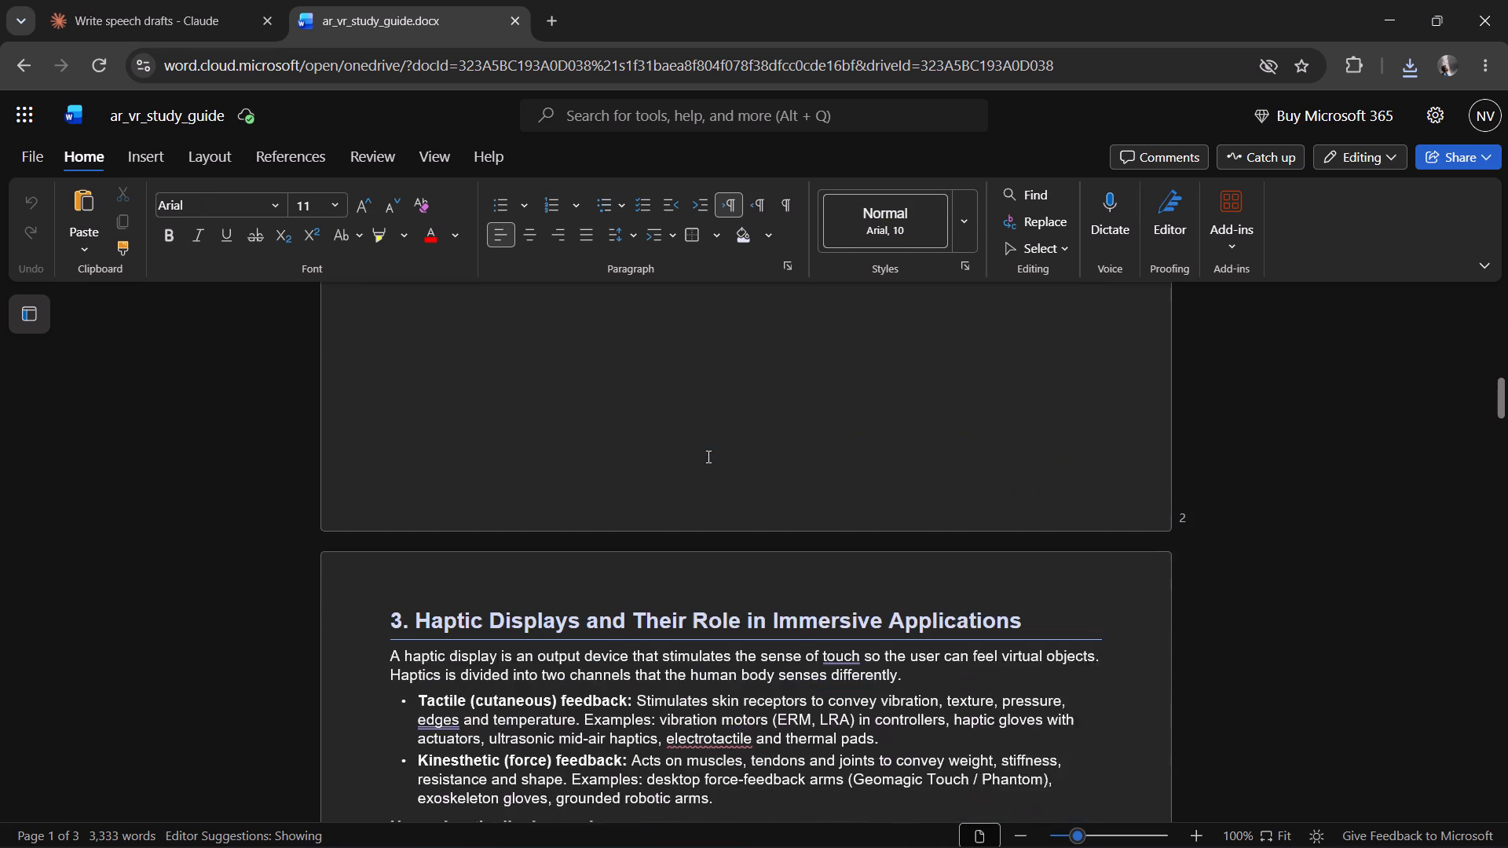
scroll(707, 456, "down", 6)
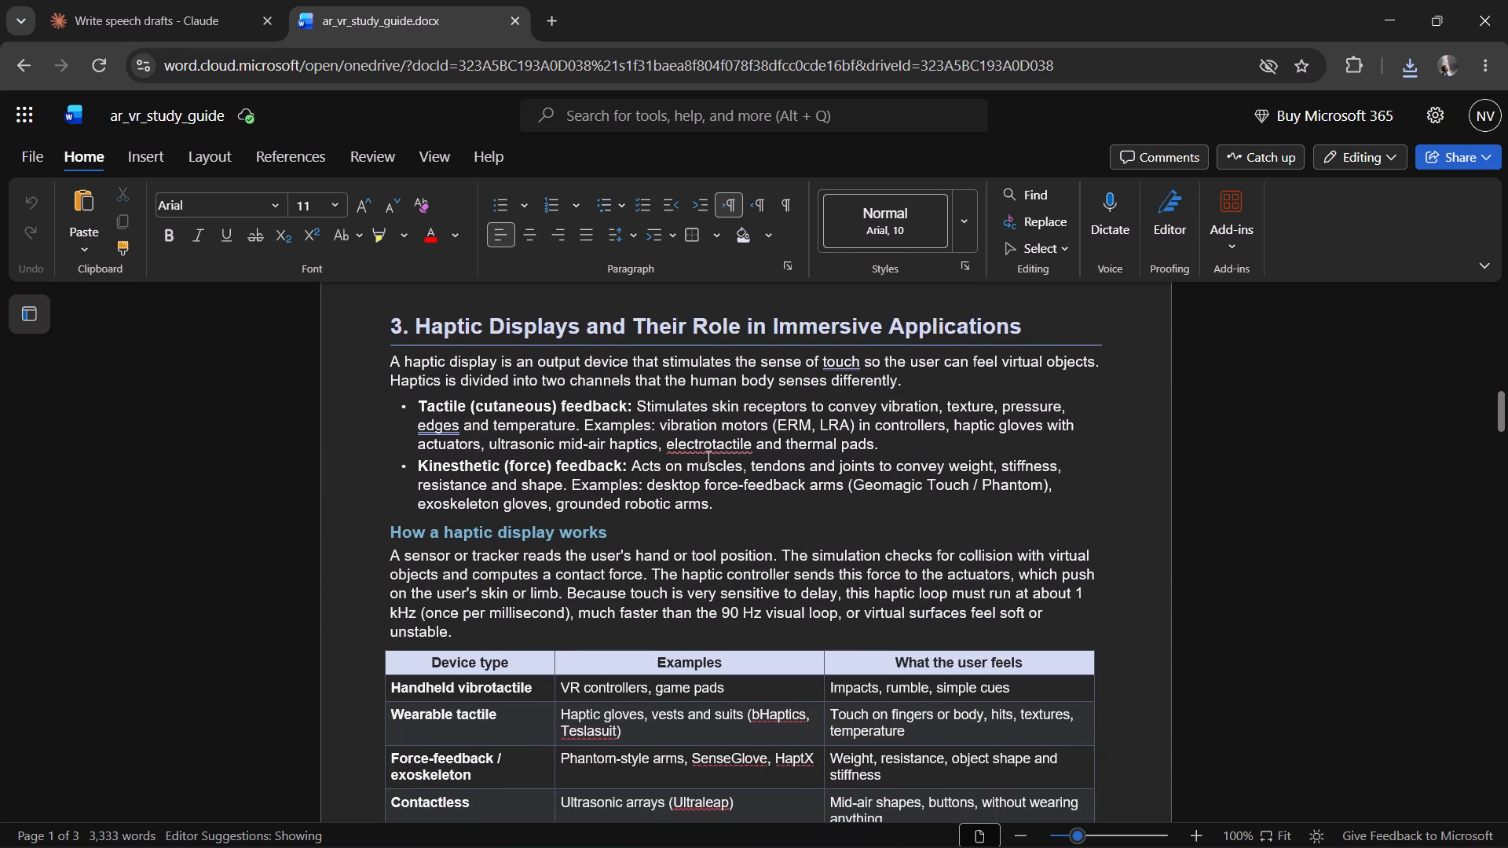
scroll(707, 456, "down", 11)
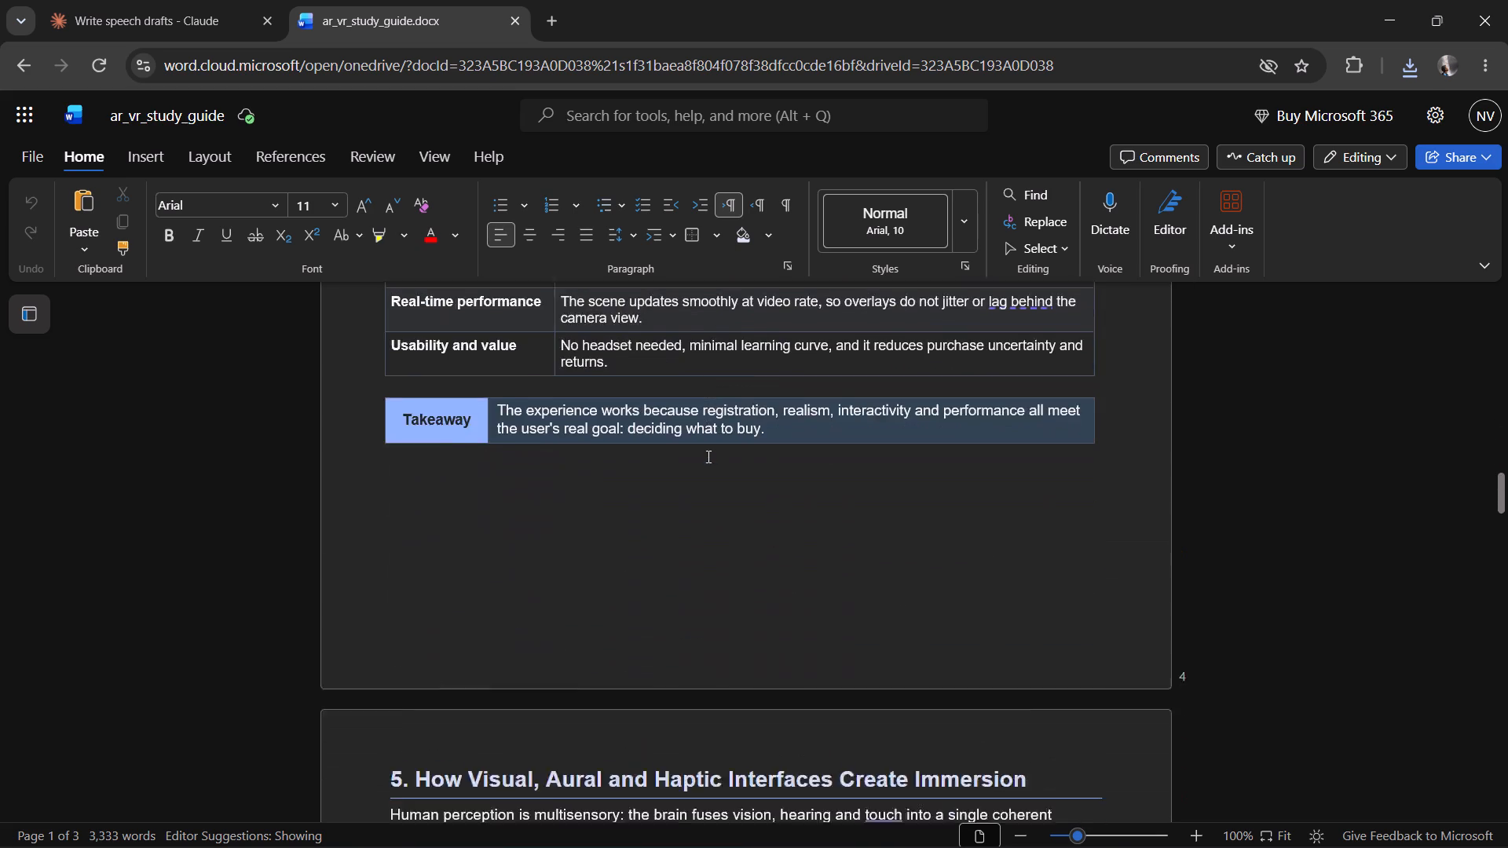
scroll(707, 456, "down", 6)
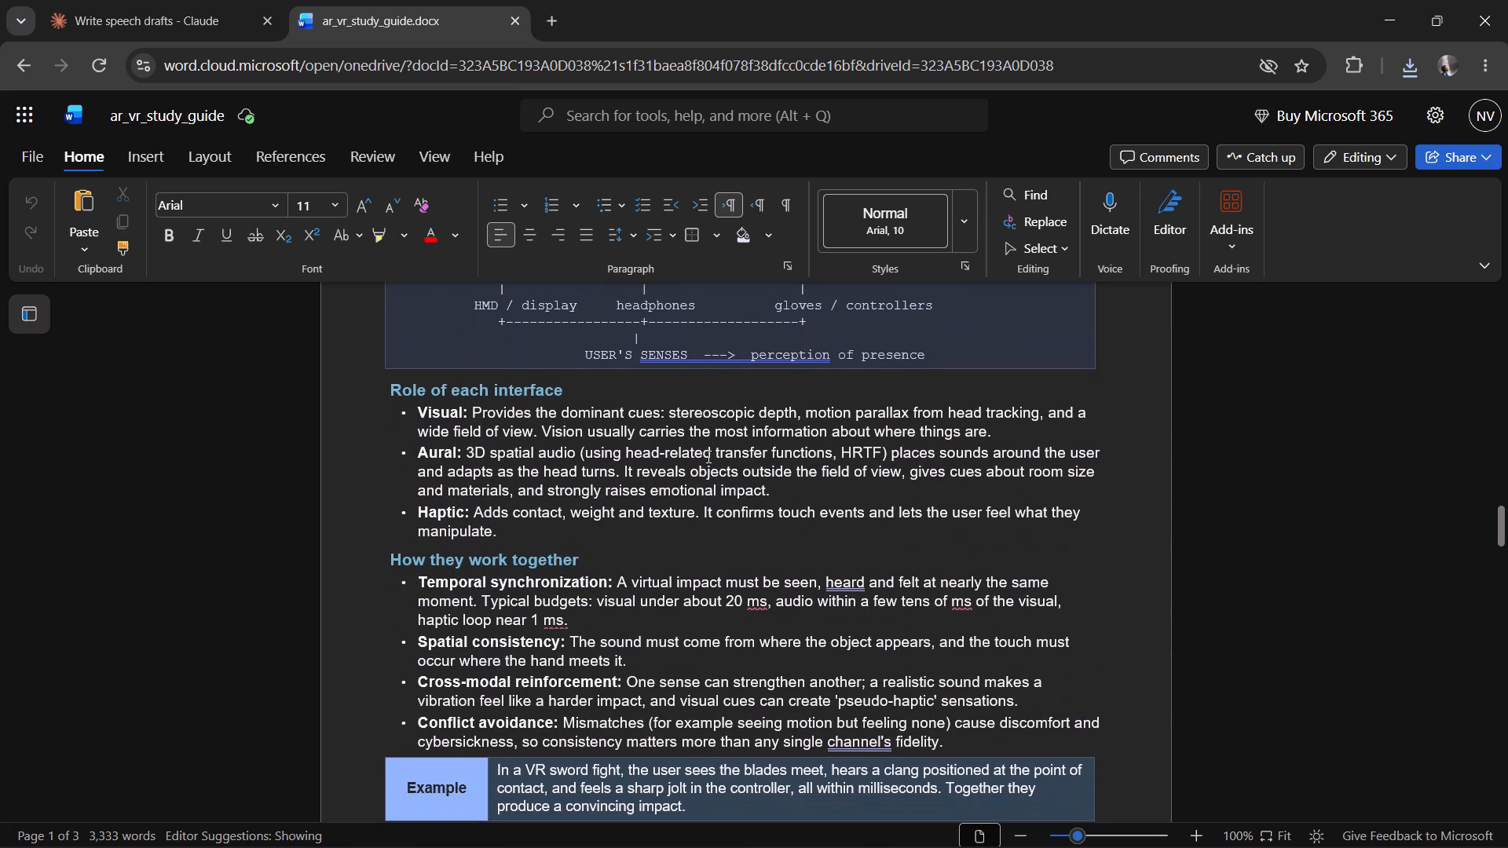
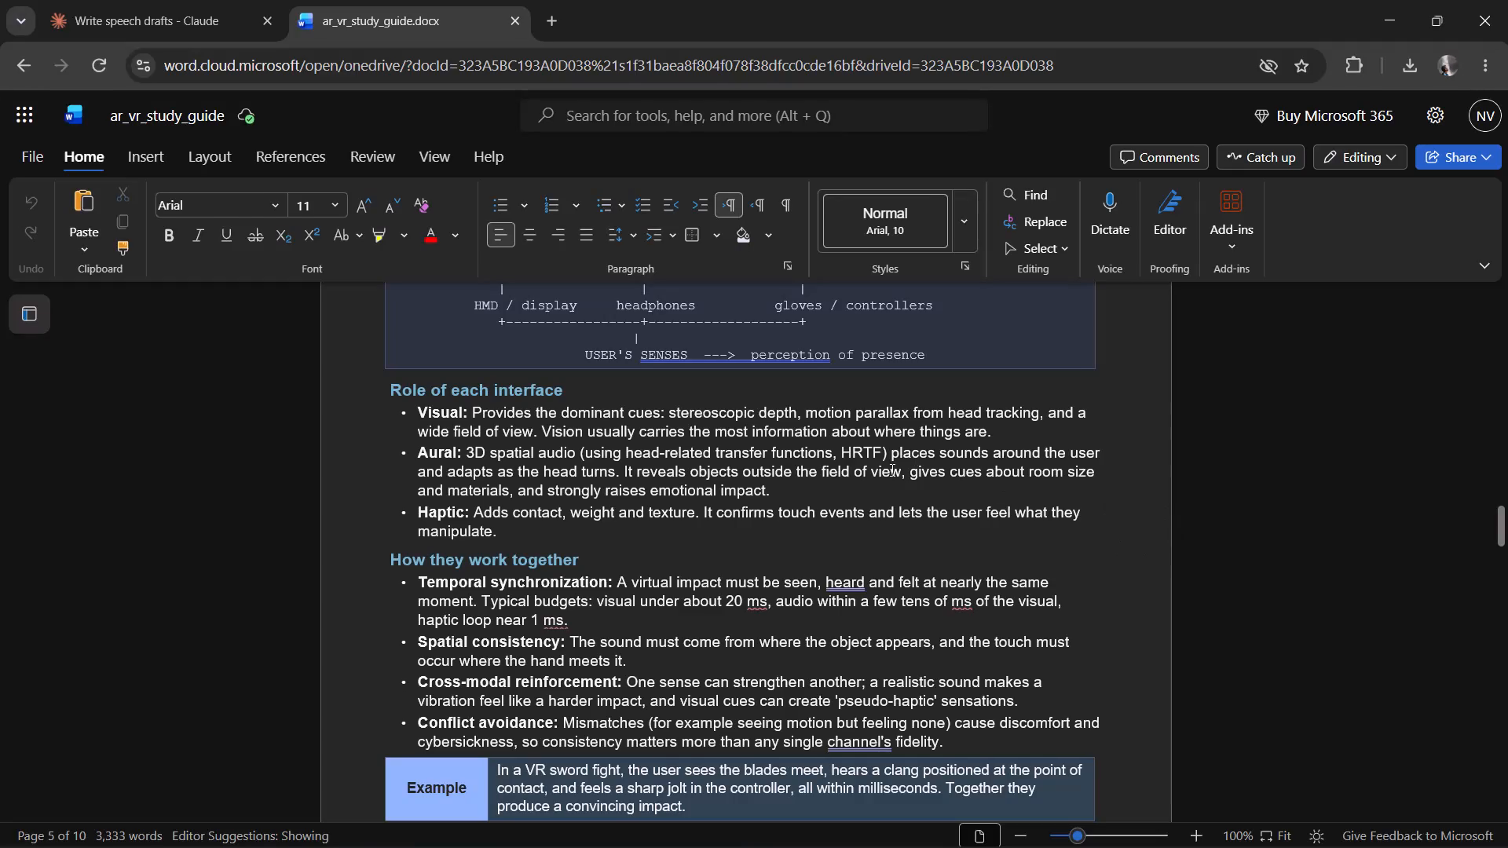
Review the end of the section on how the visual, aural and haptic interfaces work together, and return to the document's beginning.
scroll(1349, 505, "up", 1)
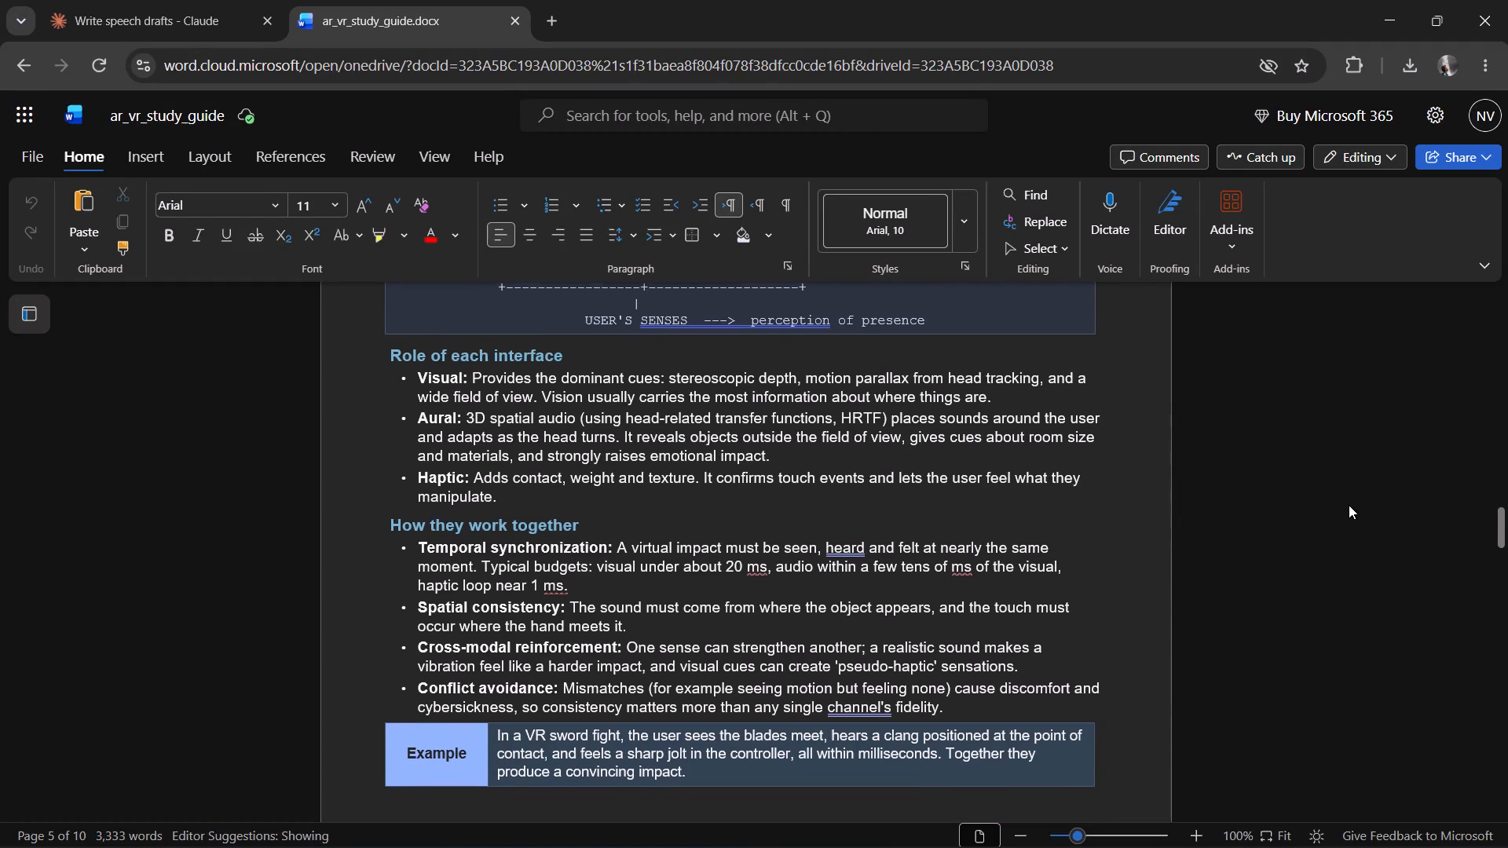
scroll(1349, 505, "up", 1)
scroll(1349, 505, "down", 4)
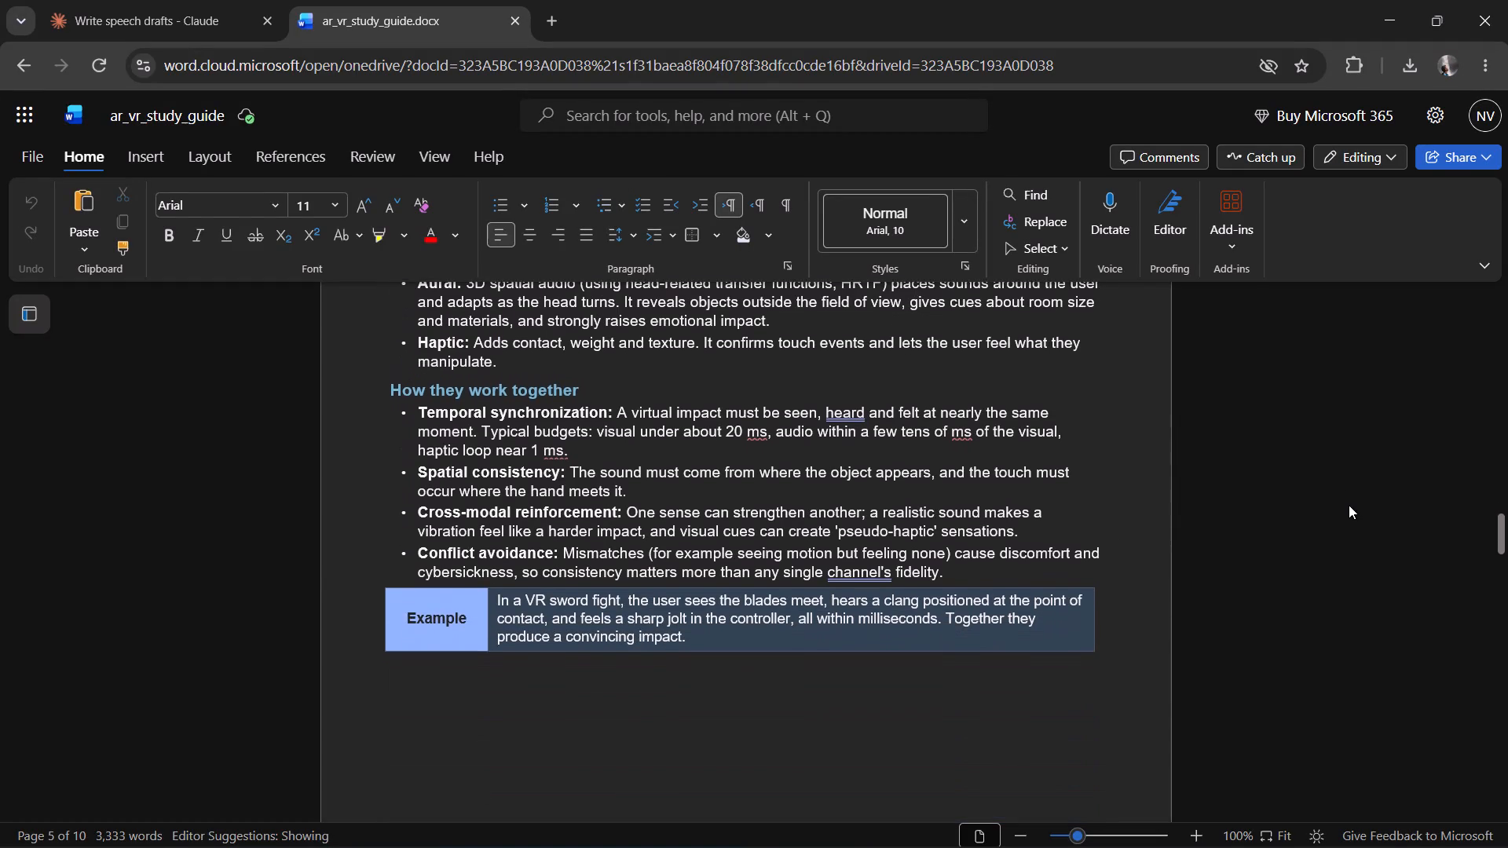
scroll(1349, 505, "up", 18)
scroll(1349, 505, "up", 9)
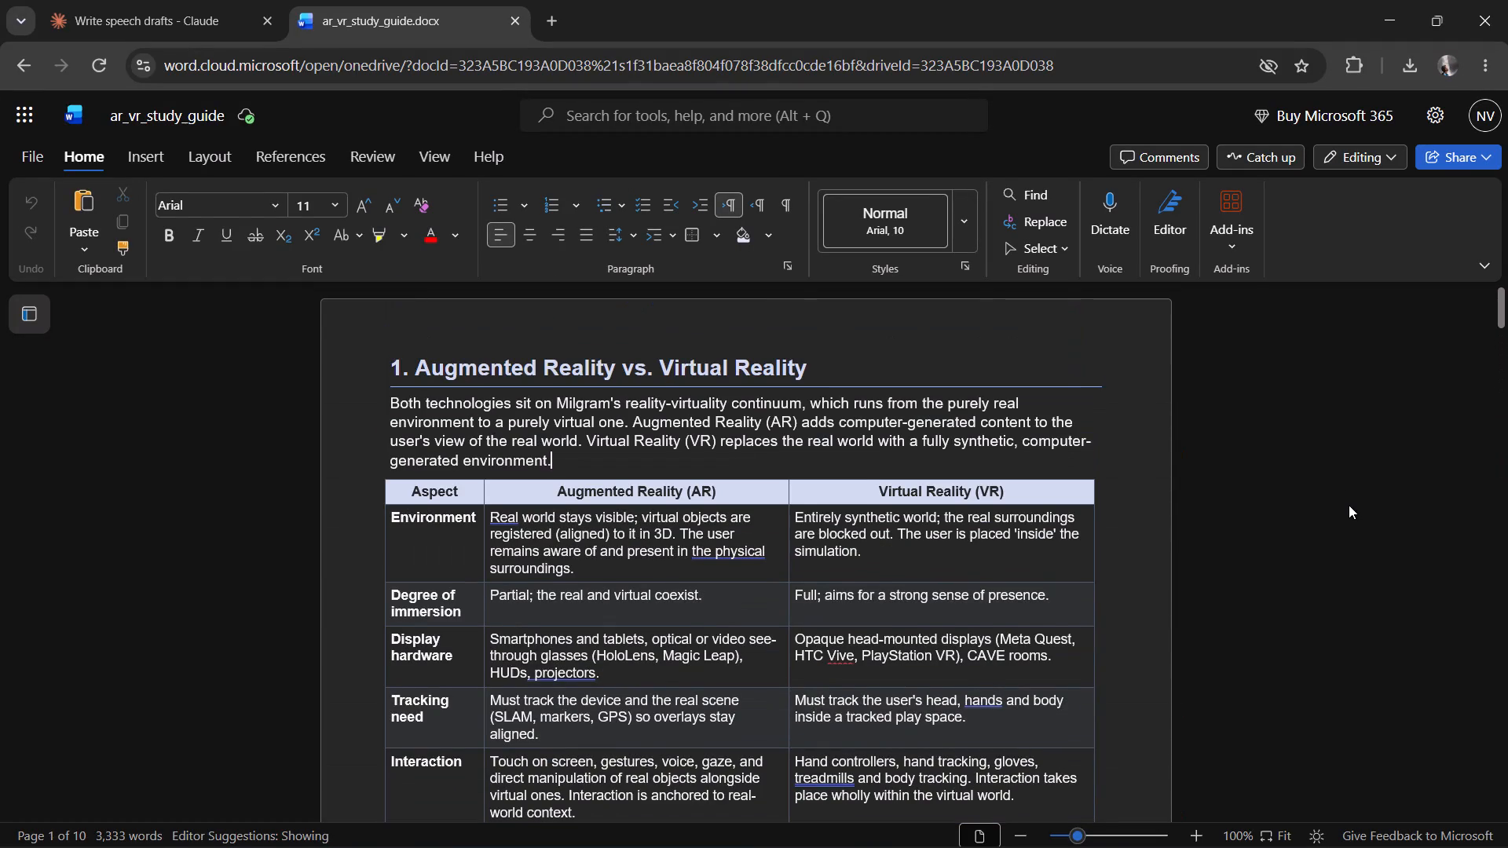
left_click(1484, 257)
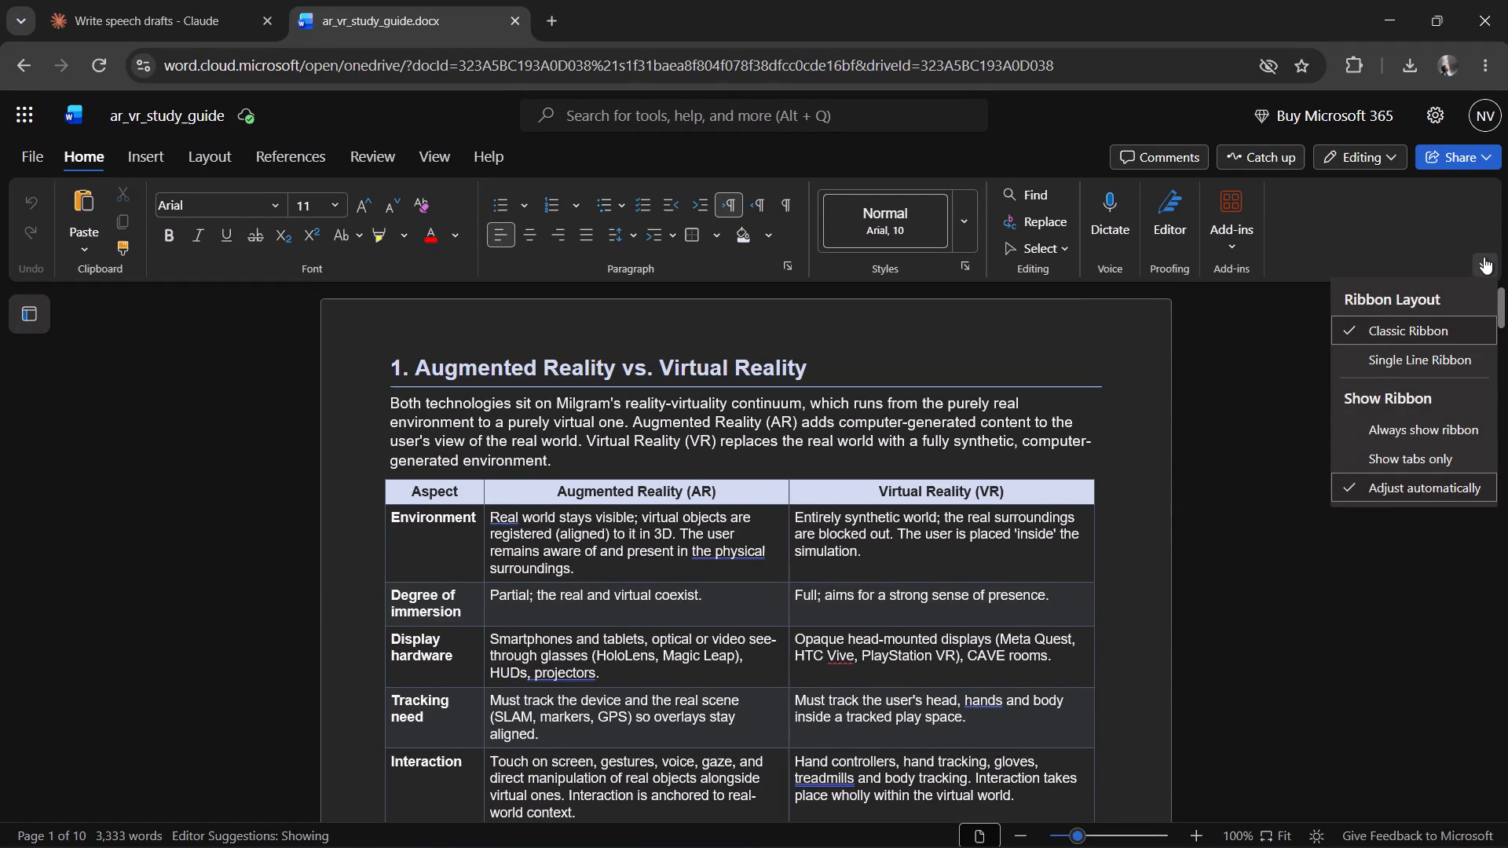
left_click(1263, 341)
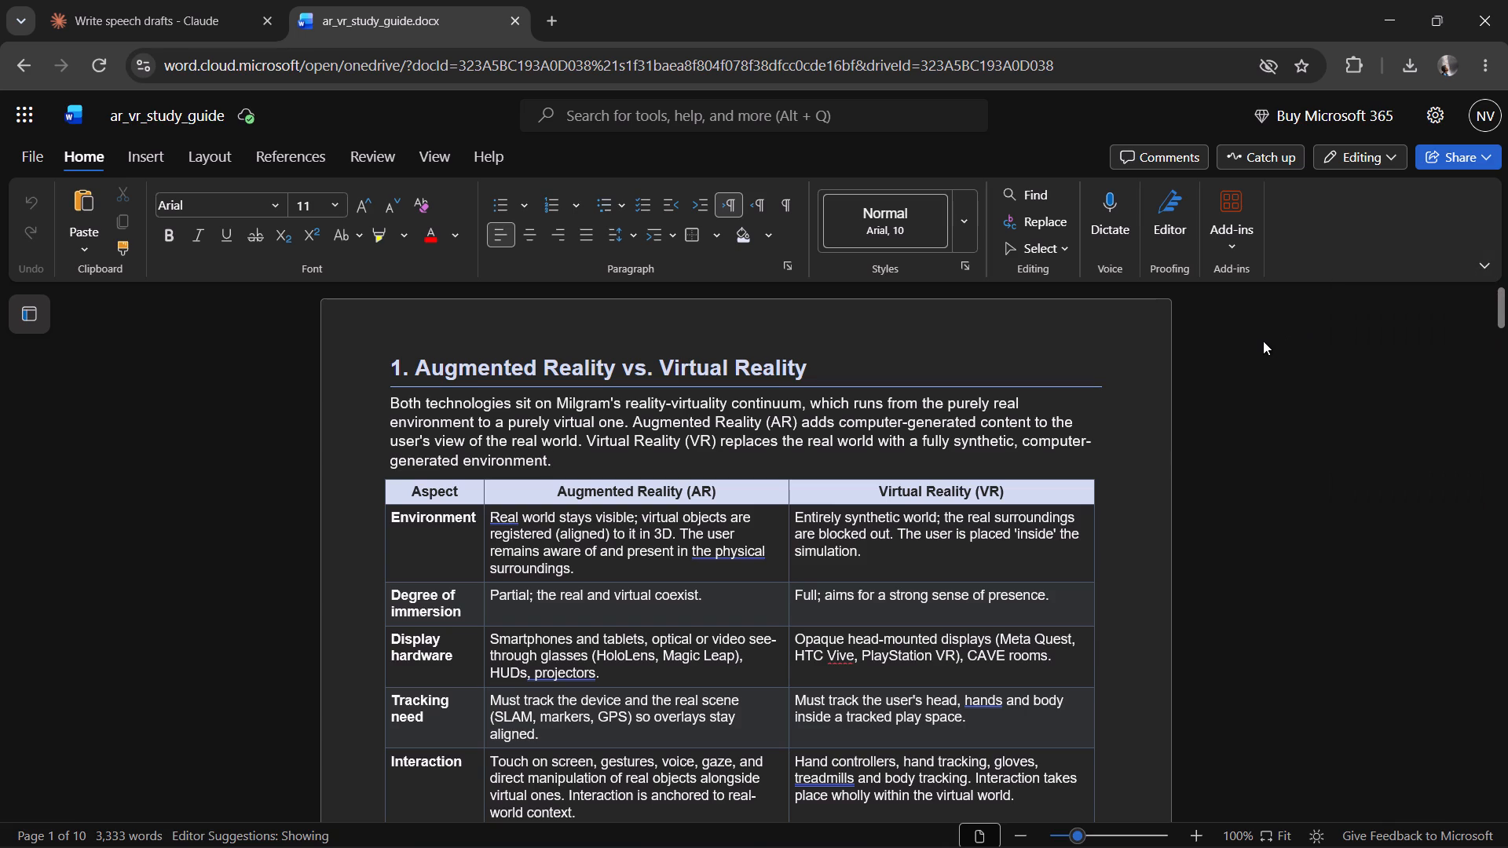
Switch to the ar_vr_study_guide document window in the Word desktop app.
key("alt+Tab")
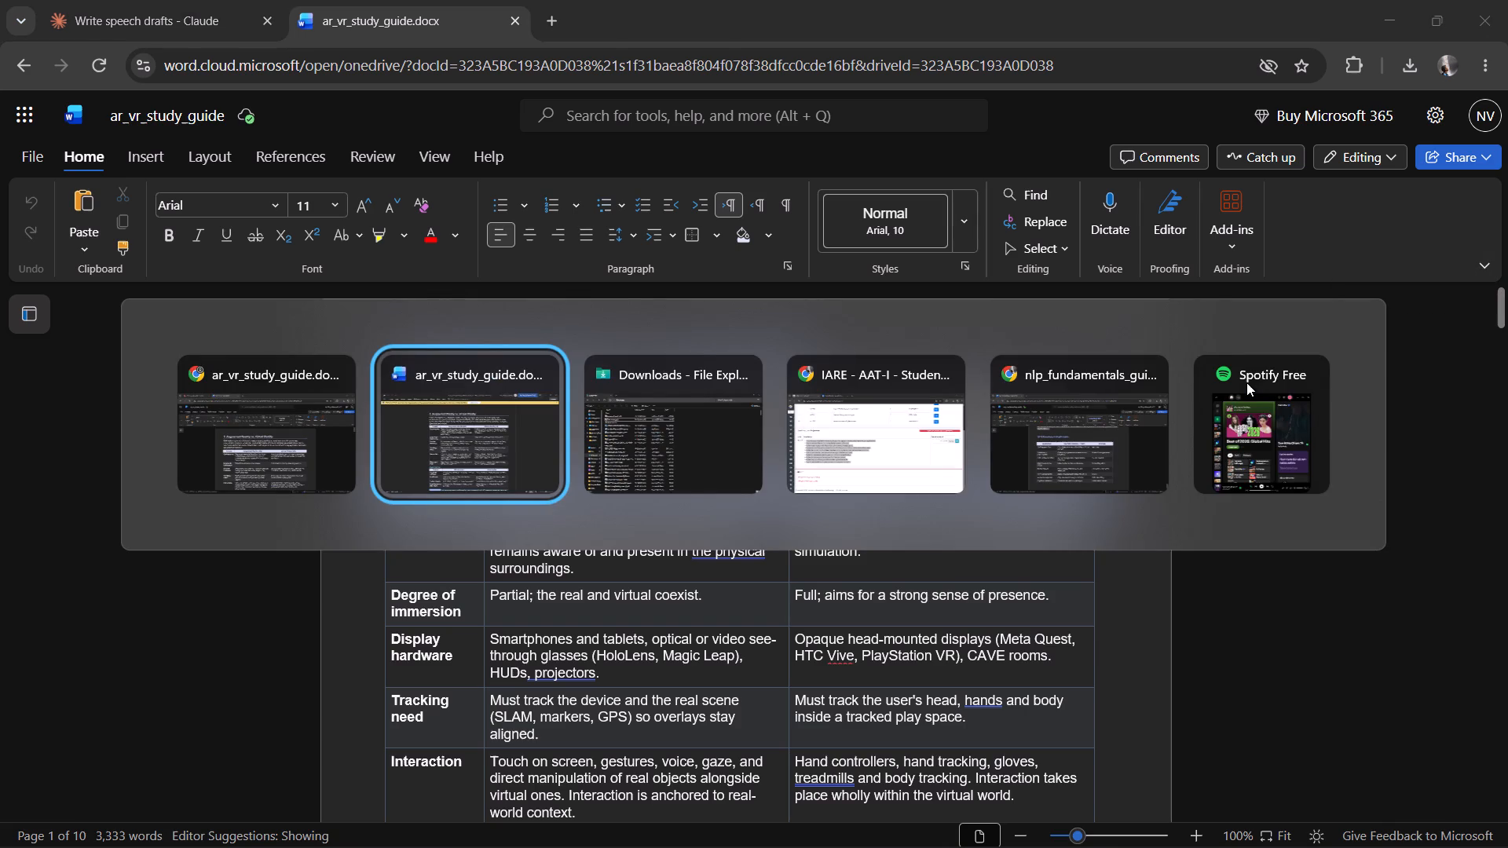
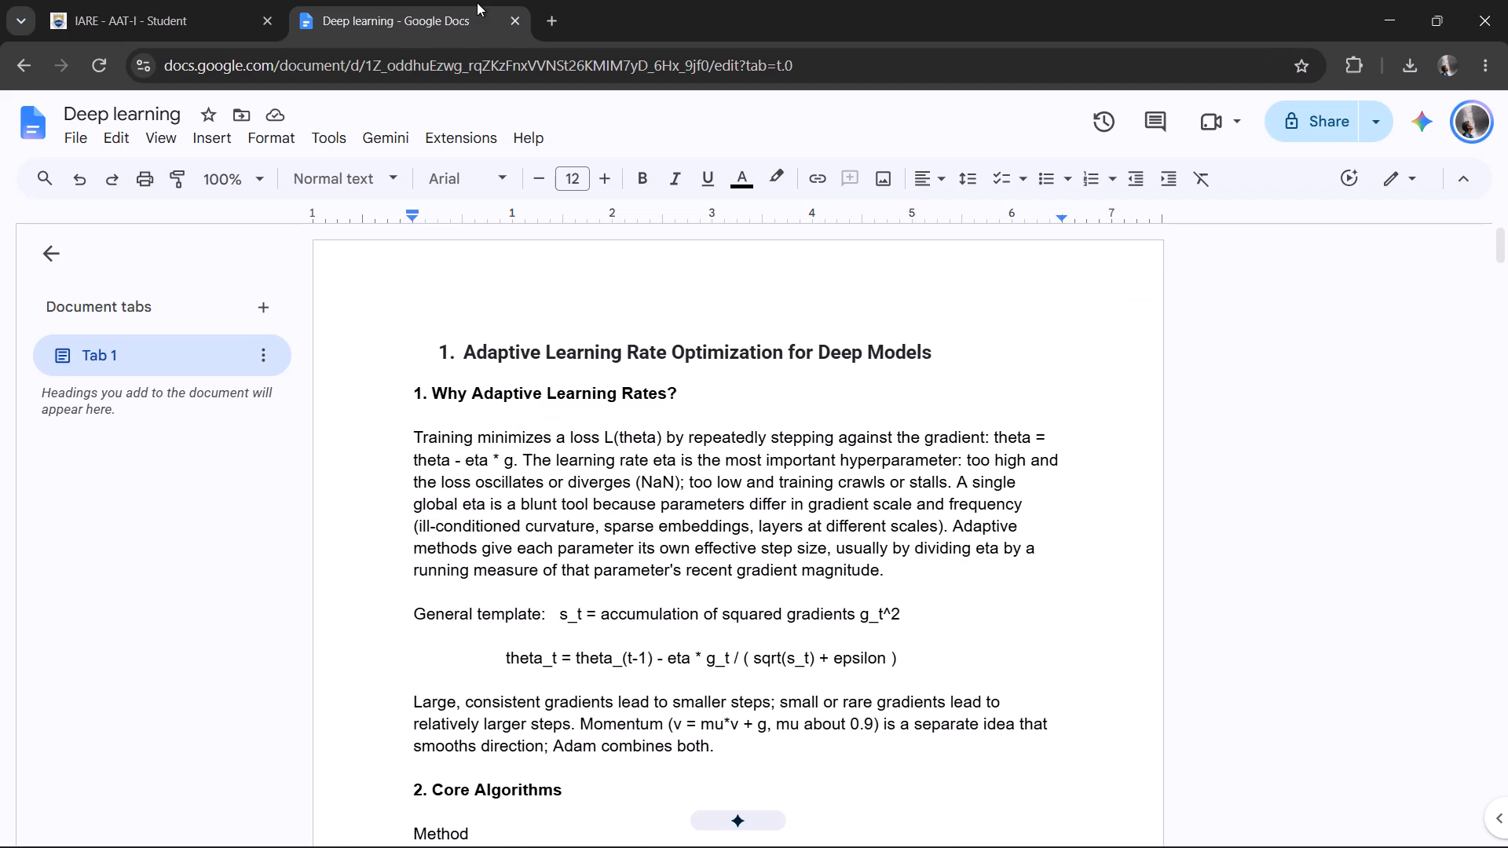
Leave the Deep learning document for the Docs home page and create a blank document.
left_click(25, 72)
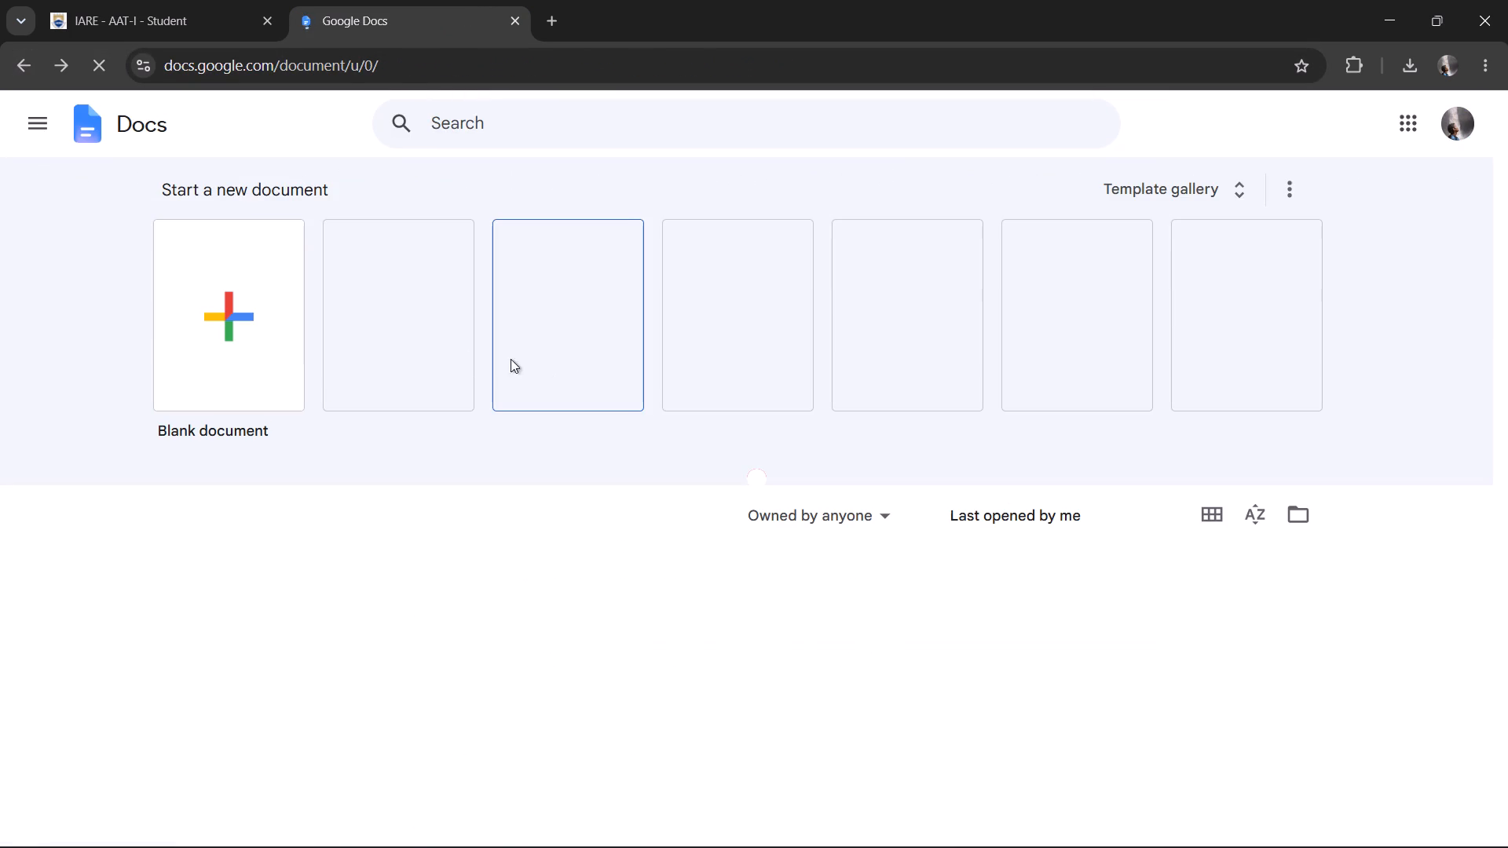
left_click(273, 306)
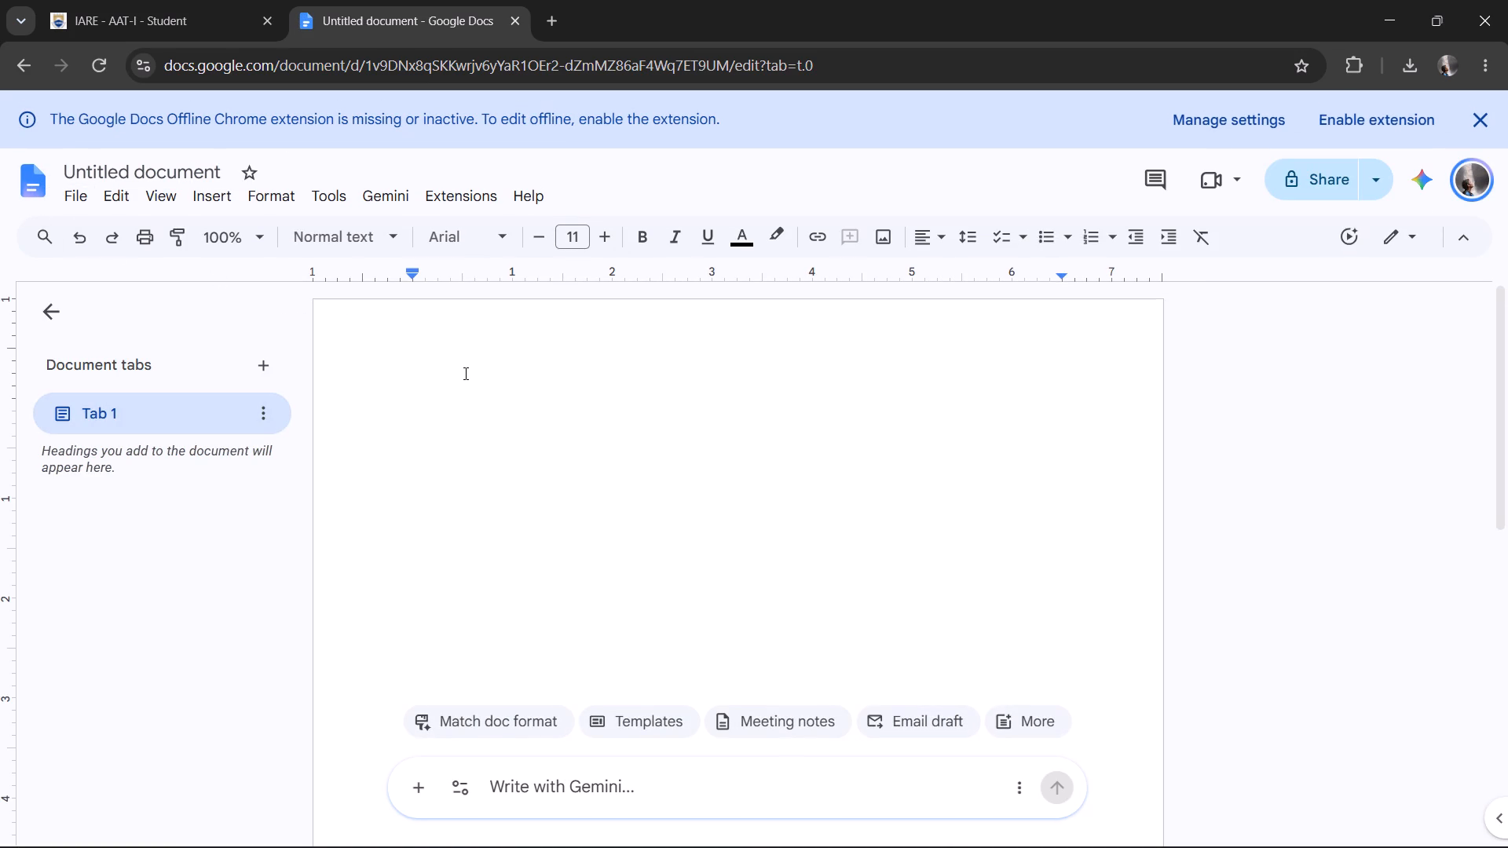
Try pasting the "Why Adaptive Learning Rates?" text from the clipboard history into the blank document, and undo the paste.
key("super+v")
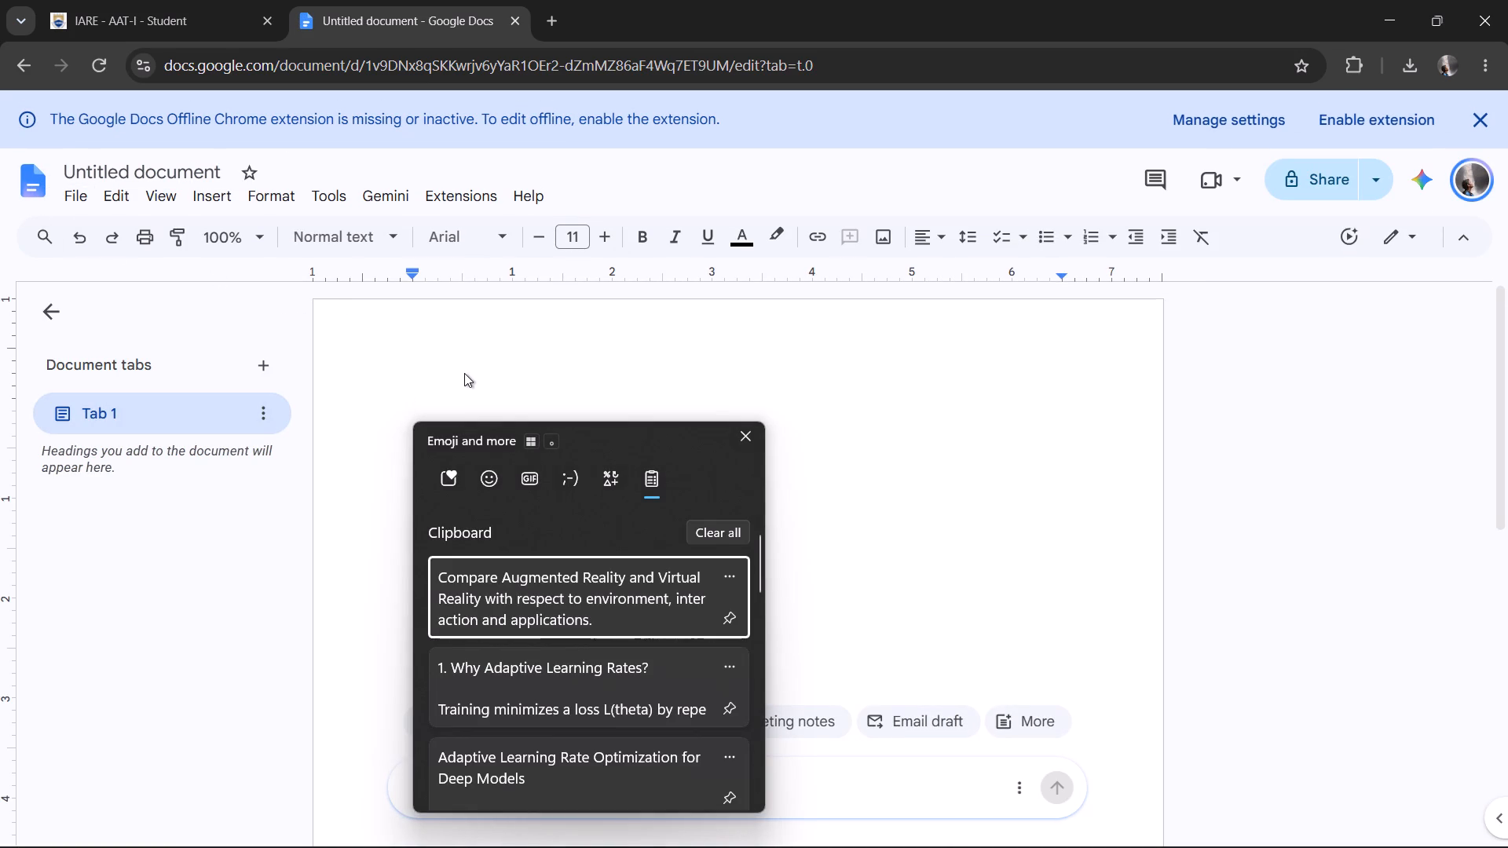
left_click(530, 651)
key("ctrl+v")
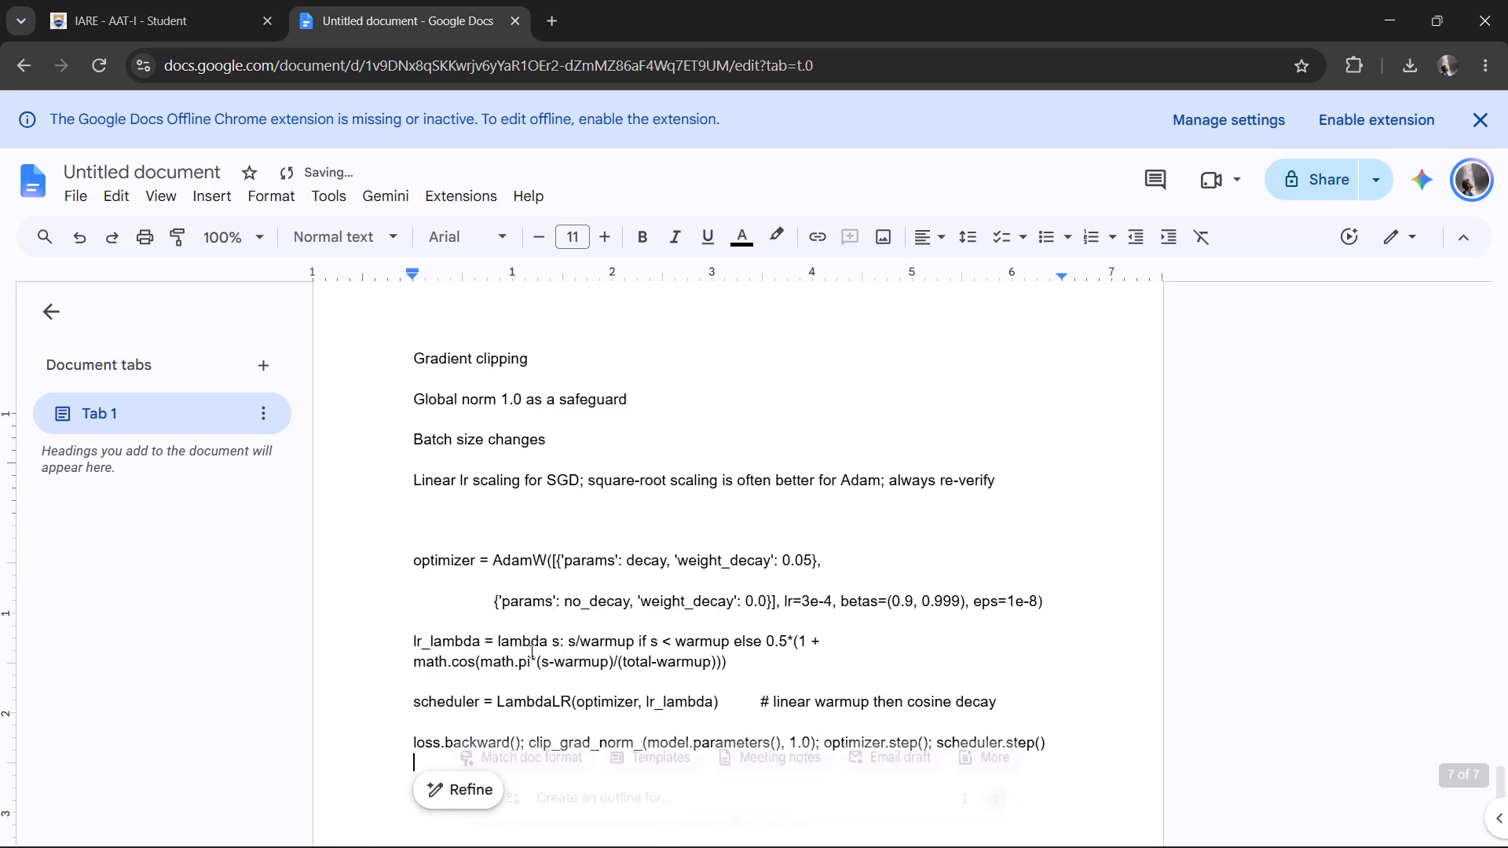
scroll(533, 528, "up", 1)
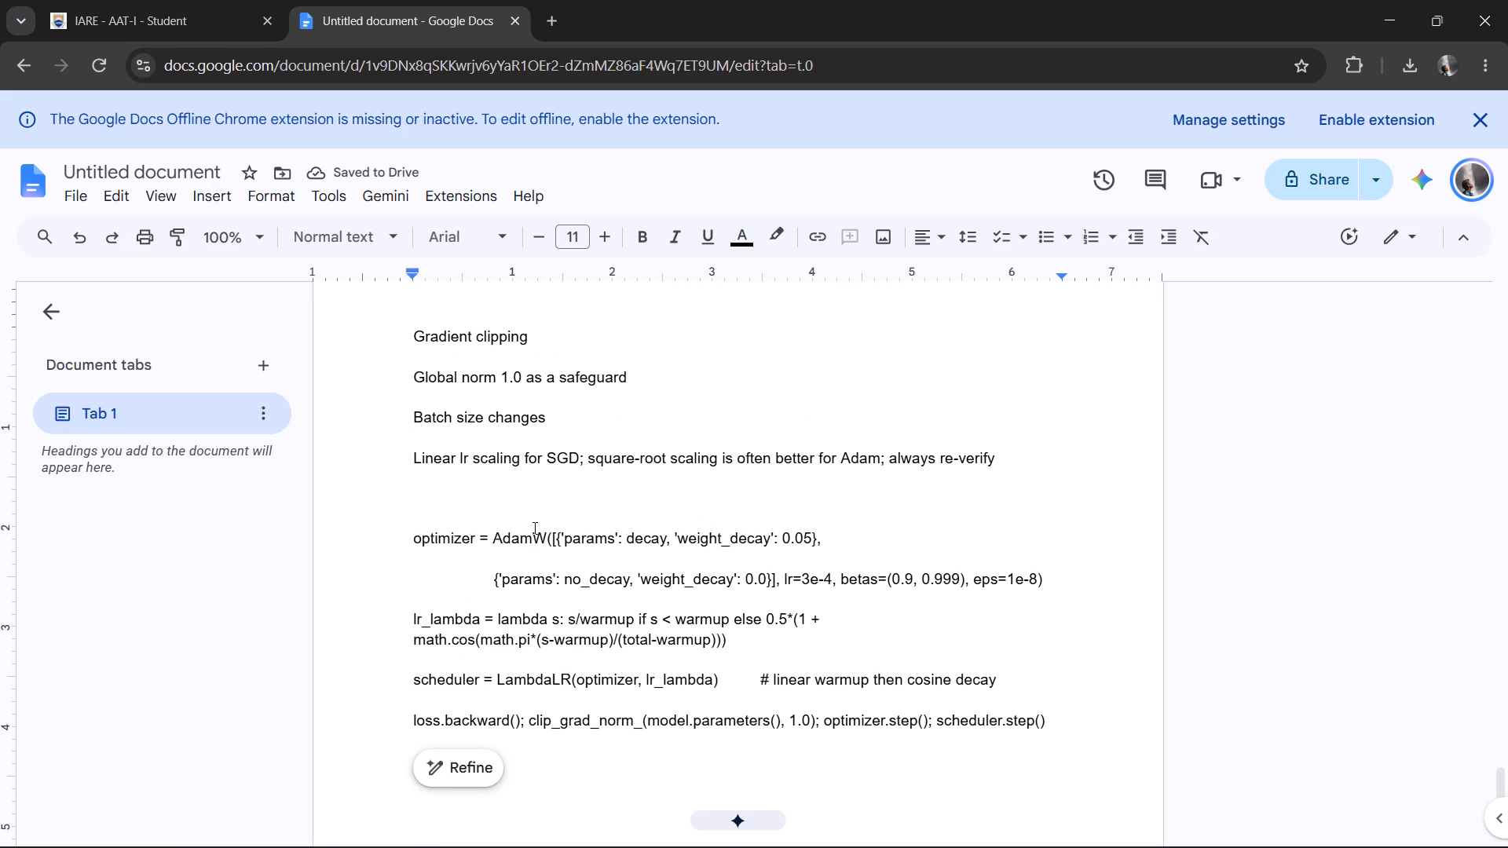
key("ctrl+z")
Paste the numbered list of ten AR/VR questions from the clipboard history into the blank document.
key("super+v")
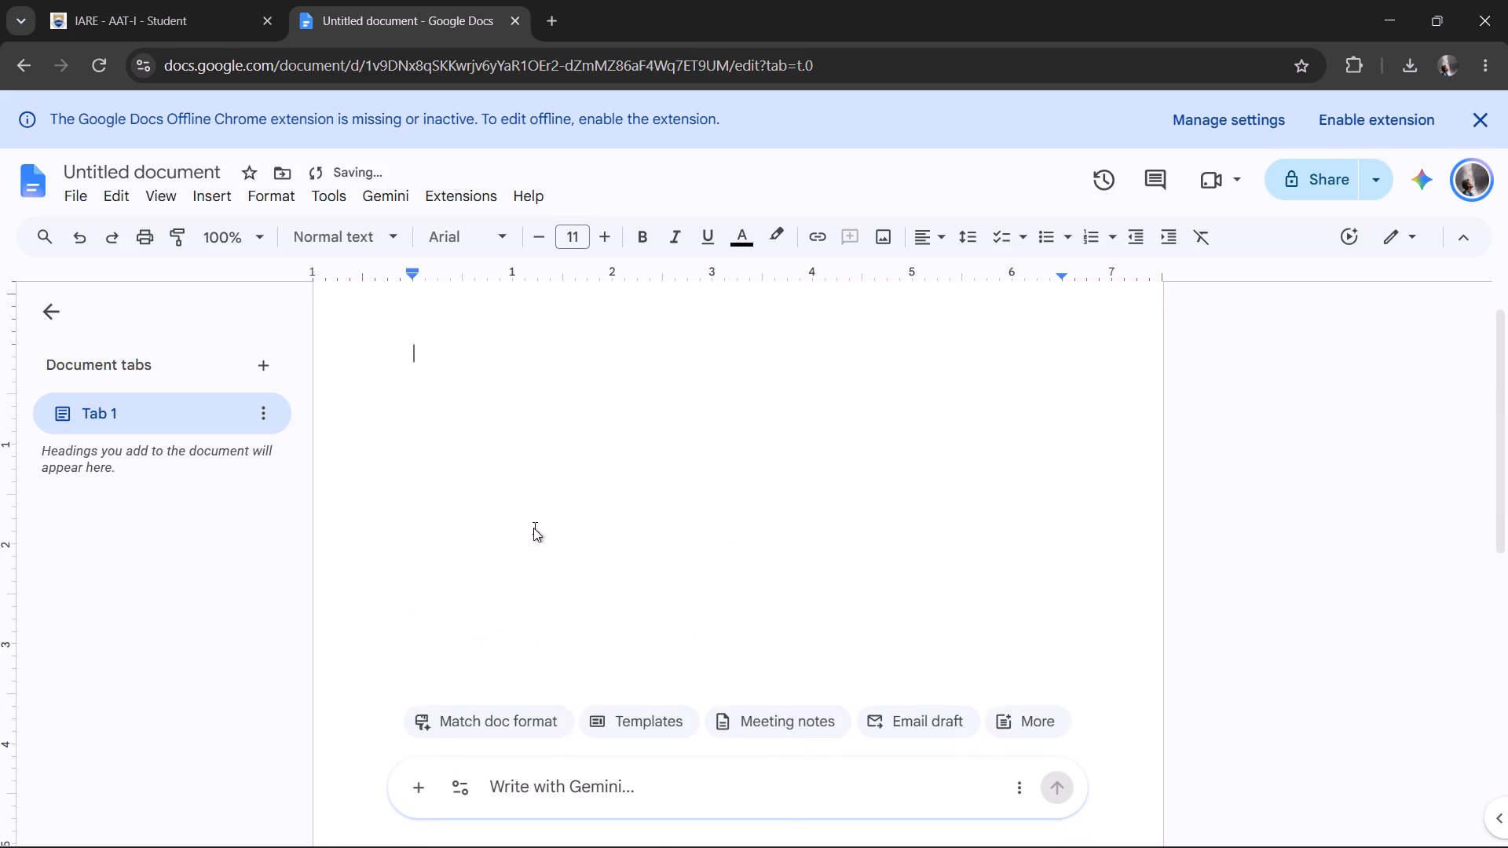
left_click(522, 542)
key("ctrl+v")
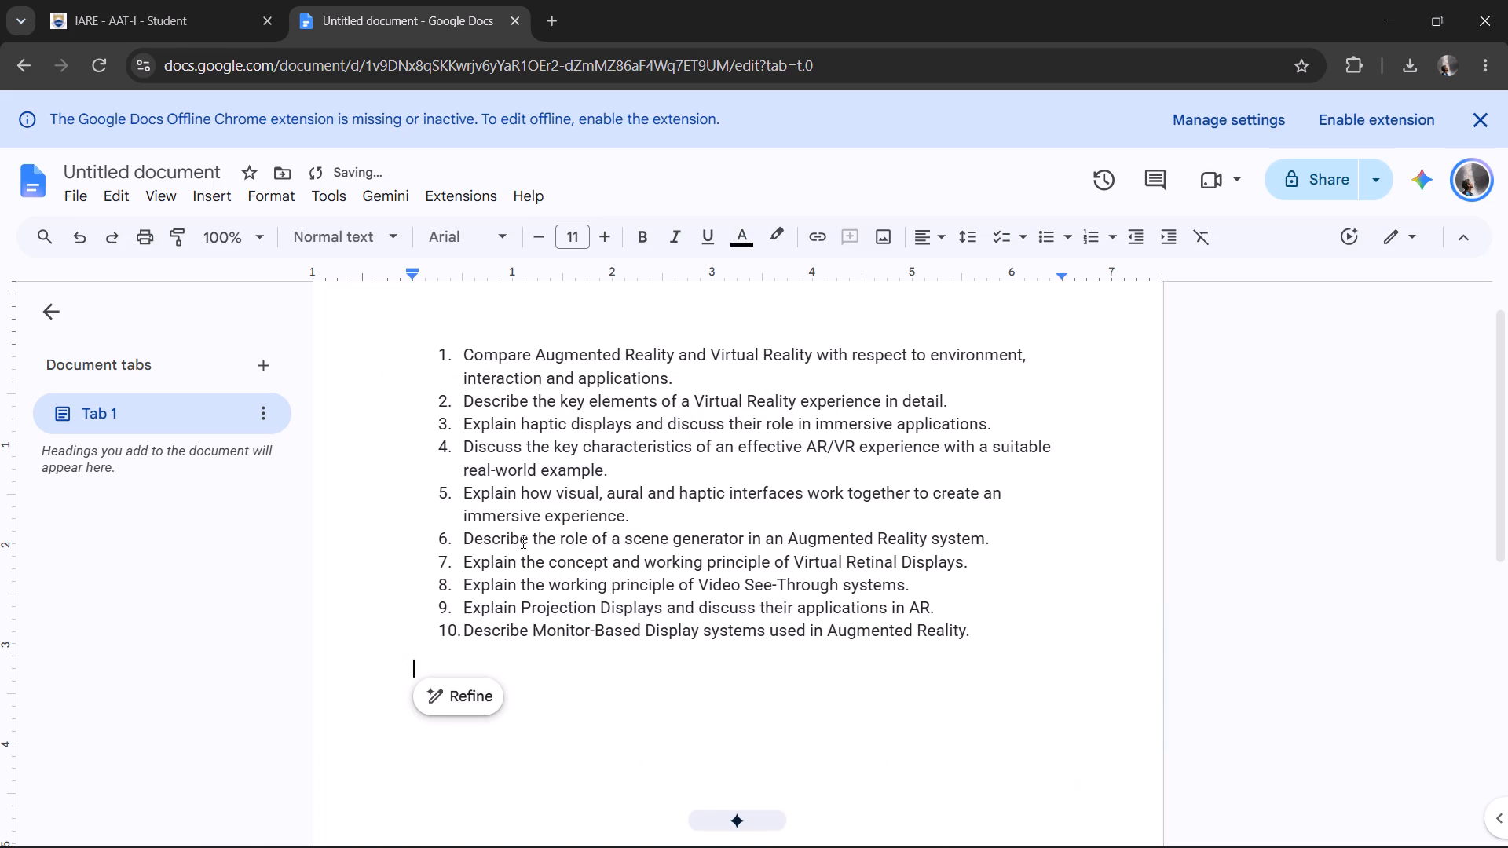
Format the entire question list as 14 pt bold text.
left_click(722, 375)
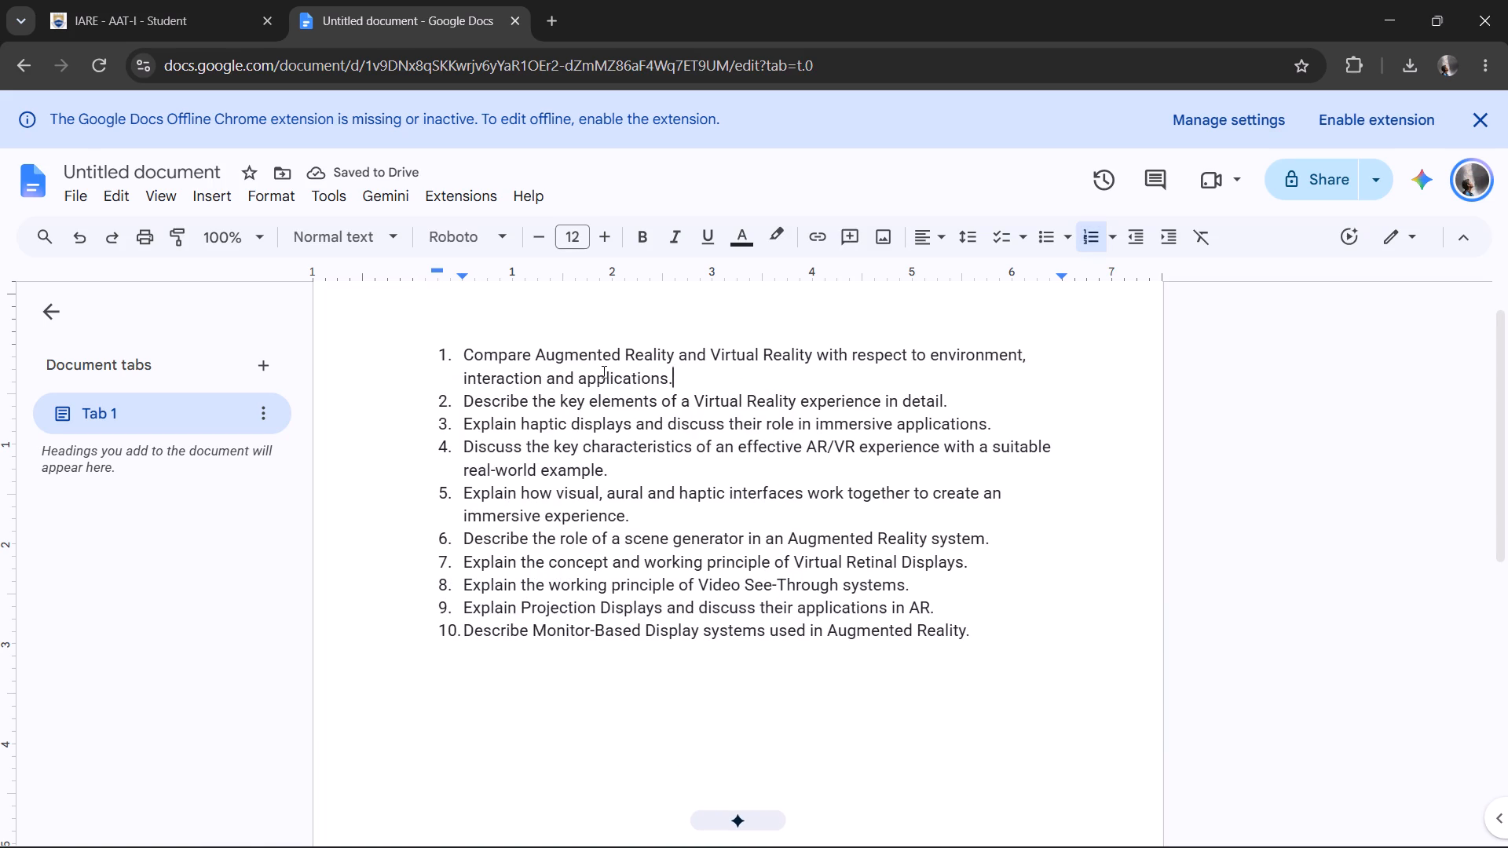
key("ctrl+a")
double_click(609, 231)
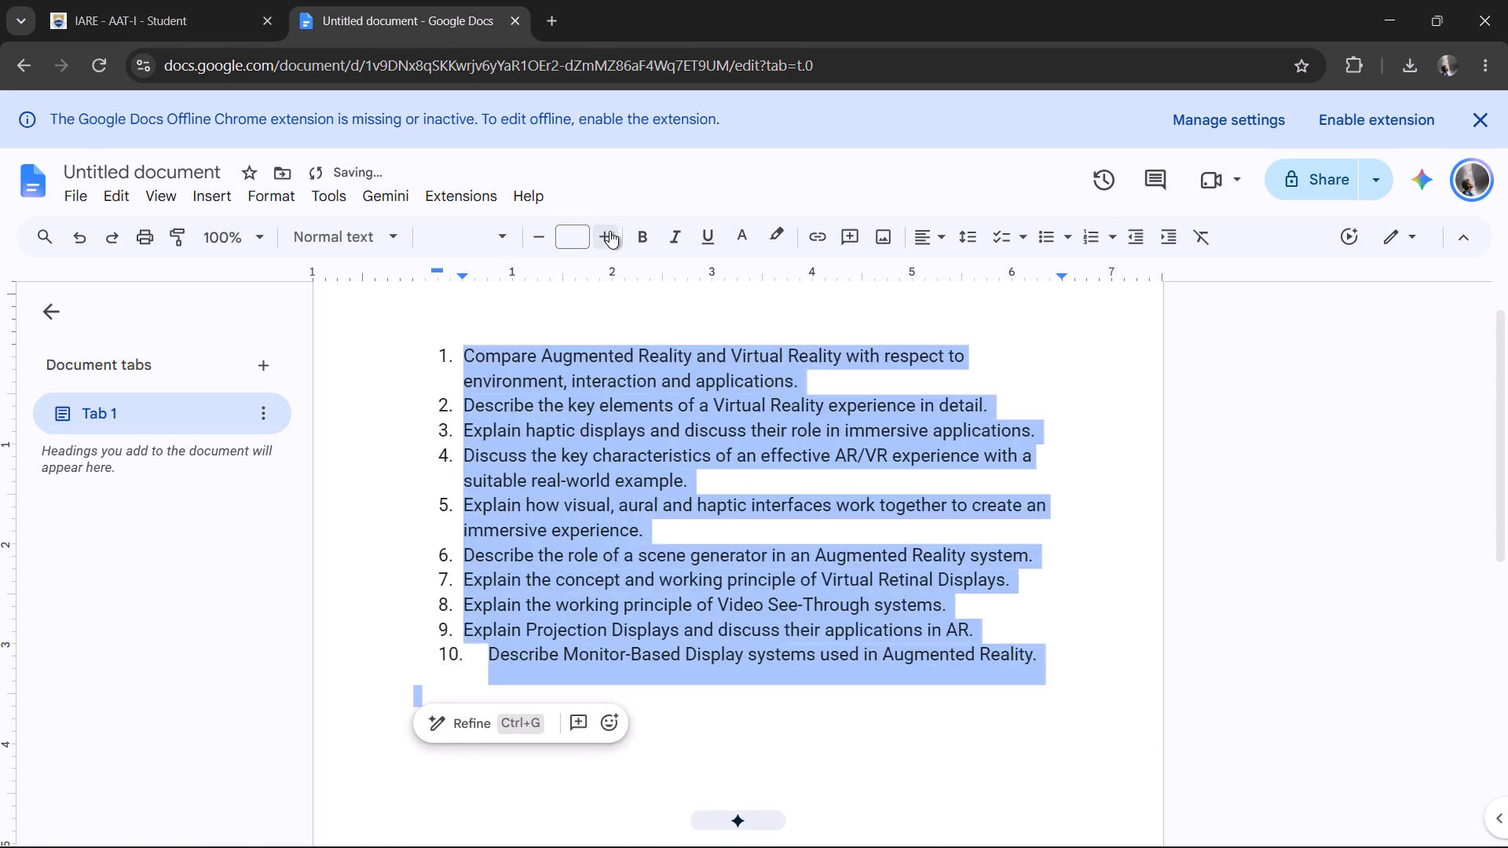
left_click(646, 234)
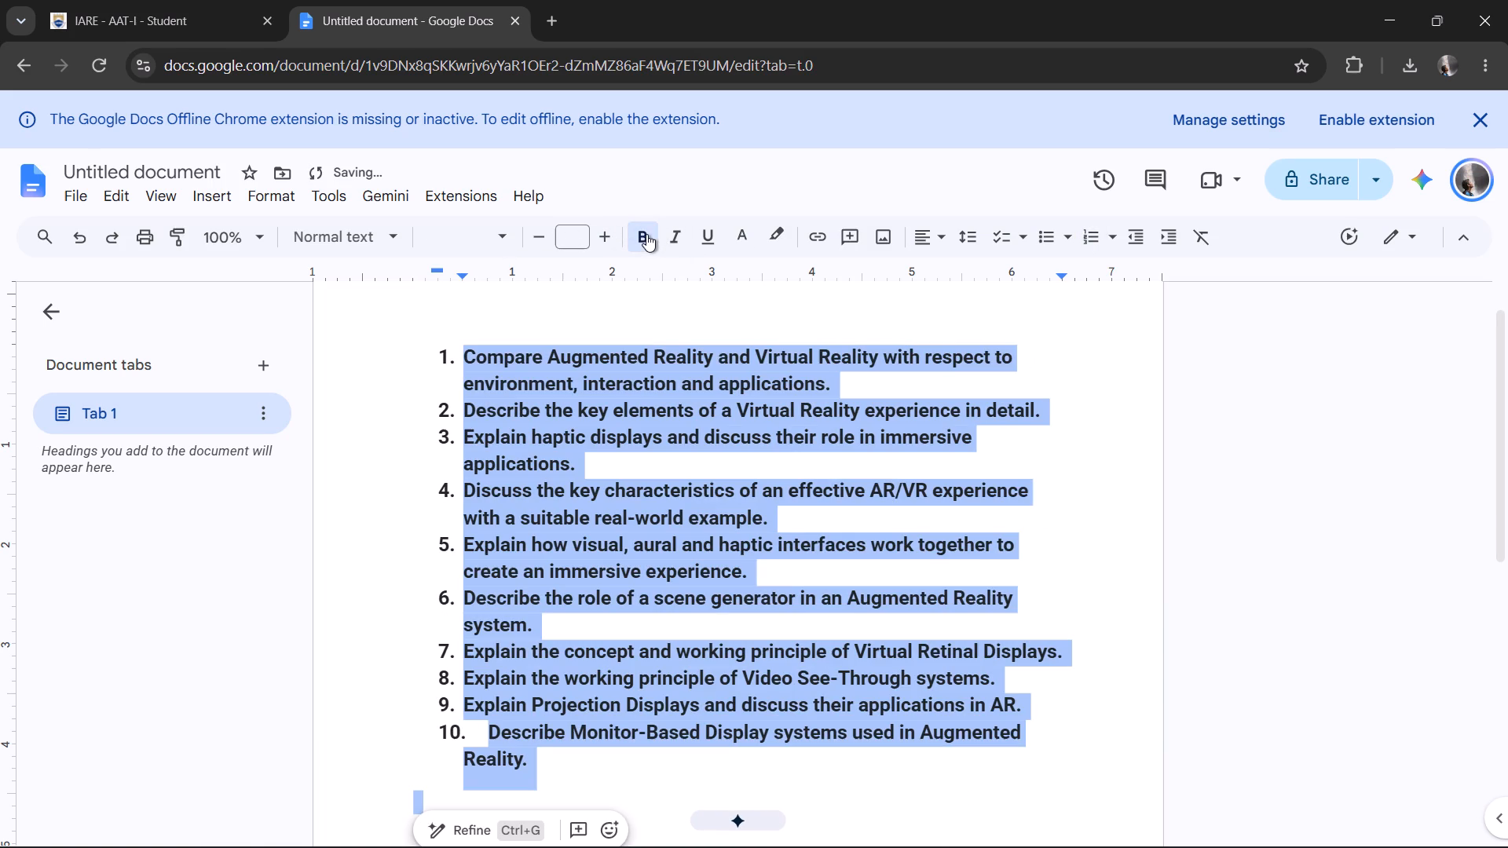
Insert an unnumbered blank line beneath question 1, the Augmented Reality and Virtual Reality comparison.
left_click(868, 389)
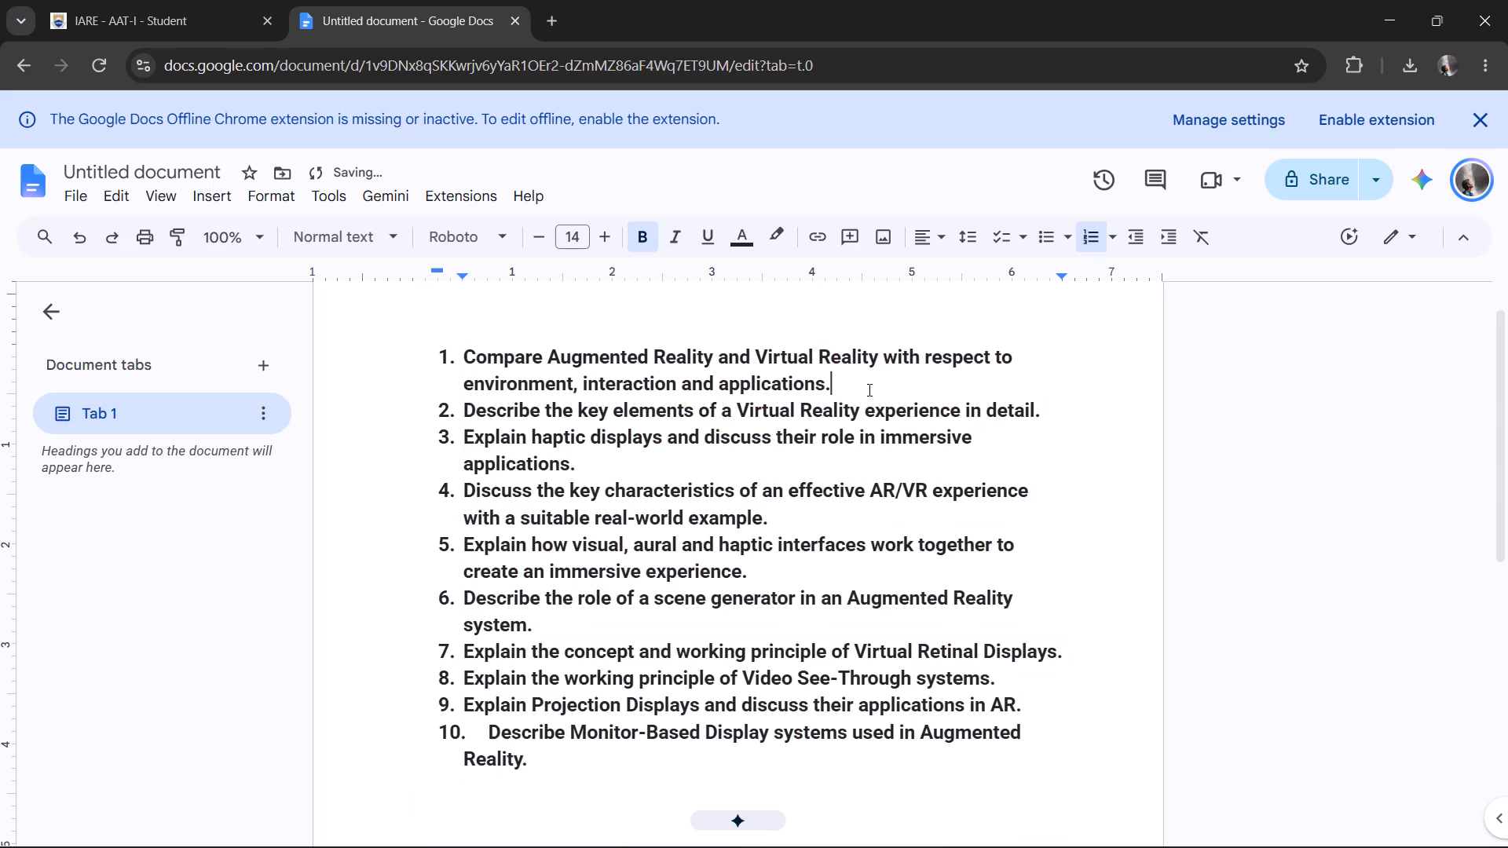
key("Return")
key("Return")
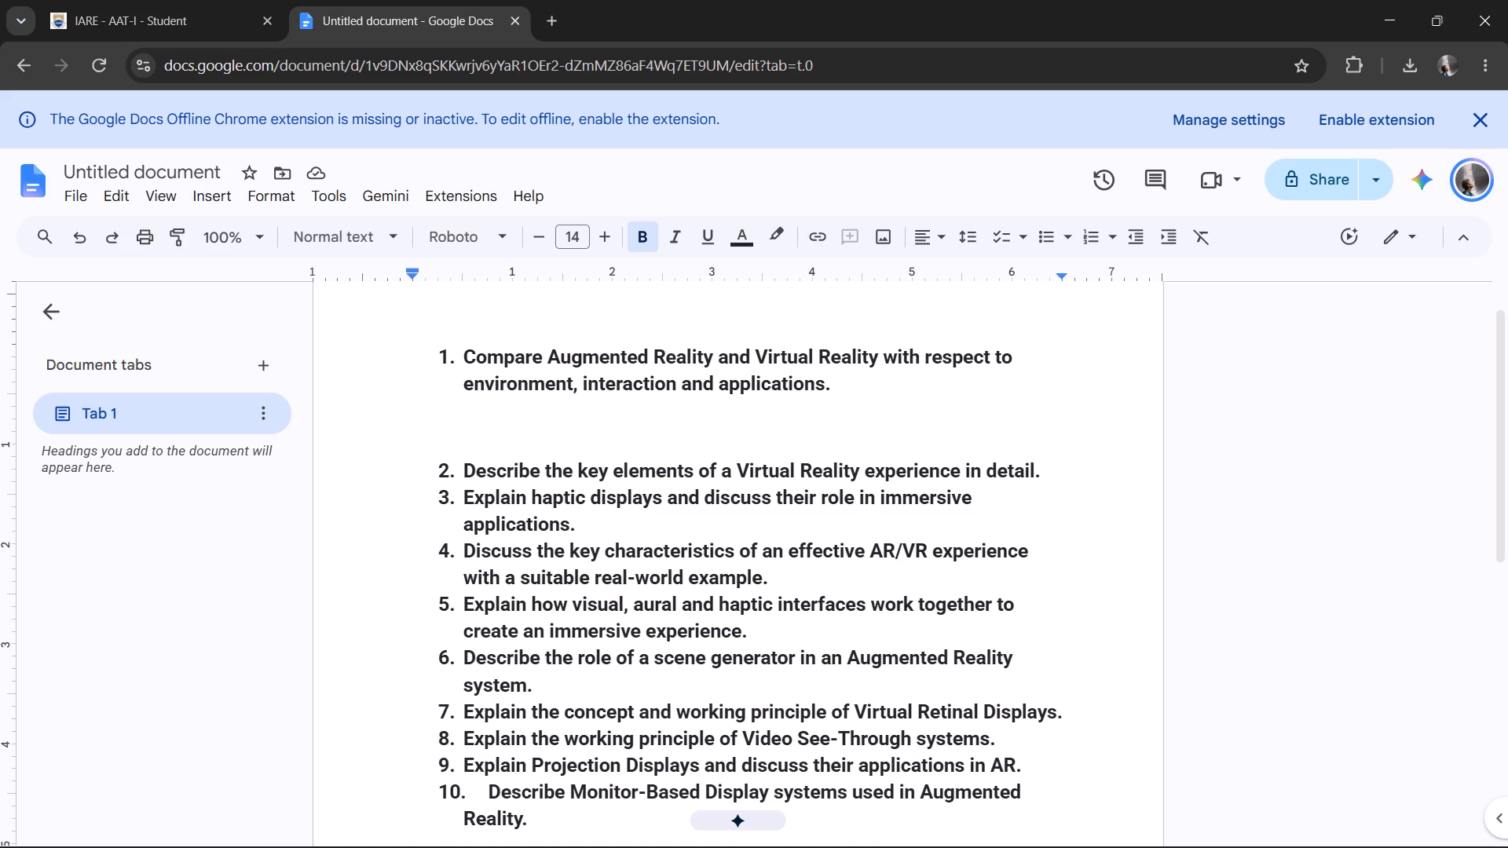
Switch to the ar_vr_study_guide in Word for the web, examine sections 1 and 2, and return to the Google Docs question list.
key("alt+Tab")
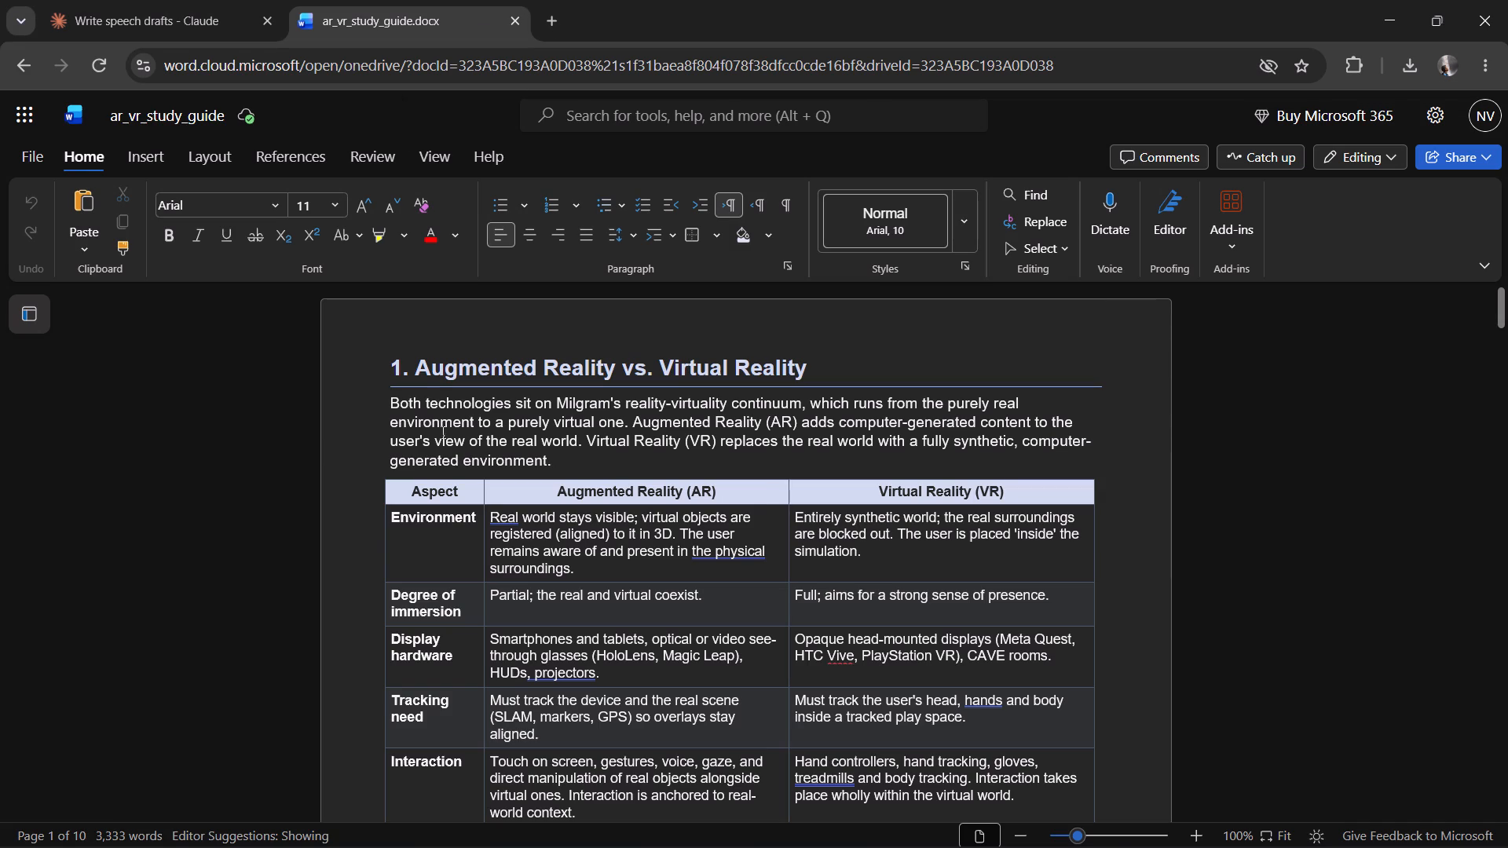
scroll(417, 381, "down", 5)
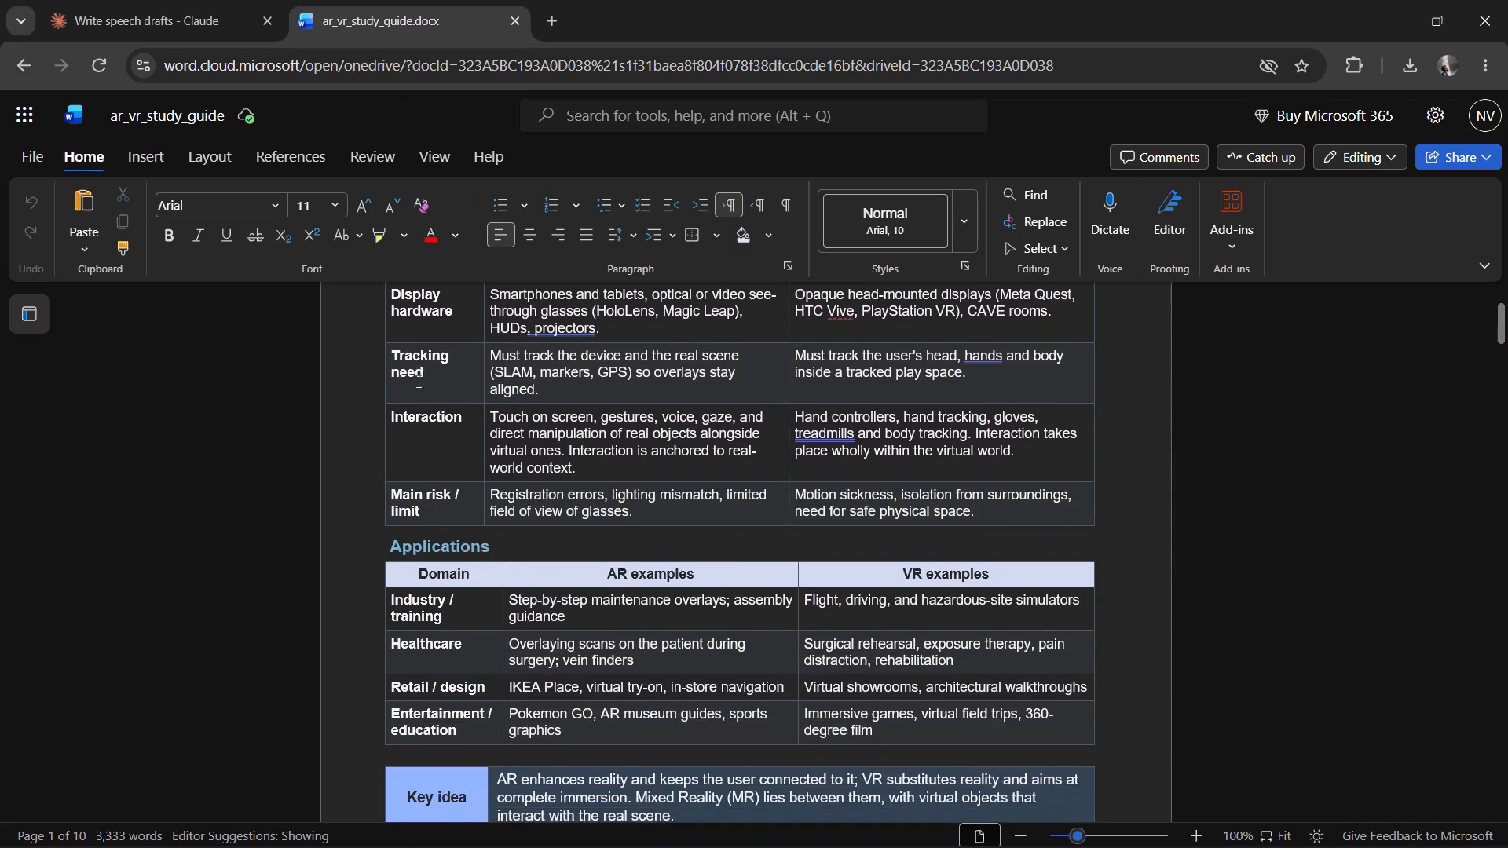
scroll(417, 381, "down", 8)
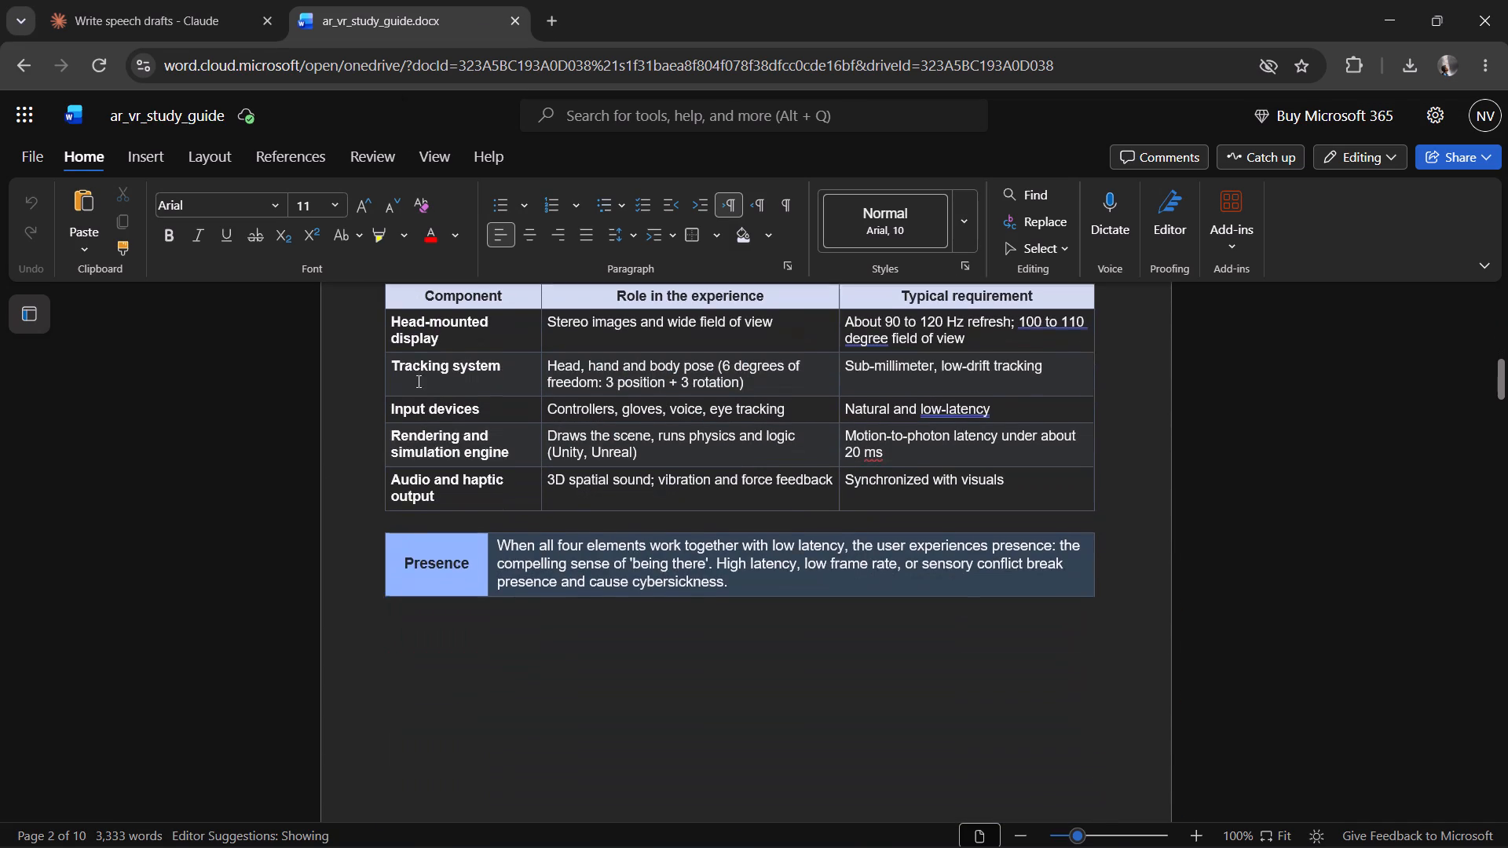
scroll(417, 381, "down", 5)
scroll(417, 381, "up", 7)
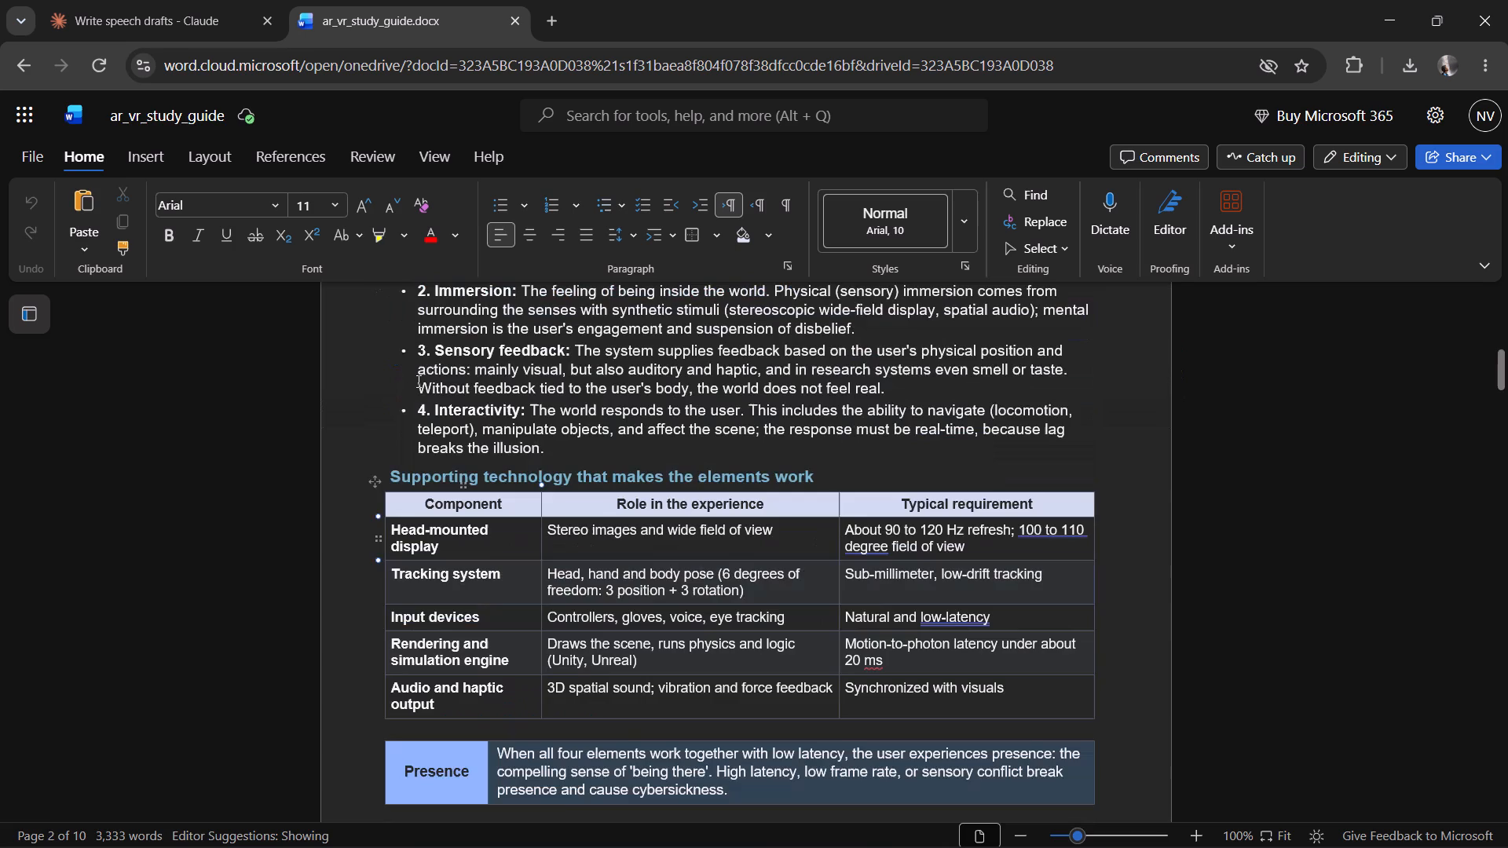
scroll(417, 381, "up", 6)
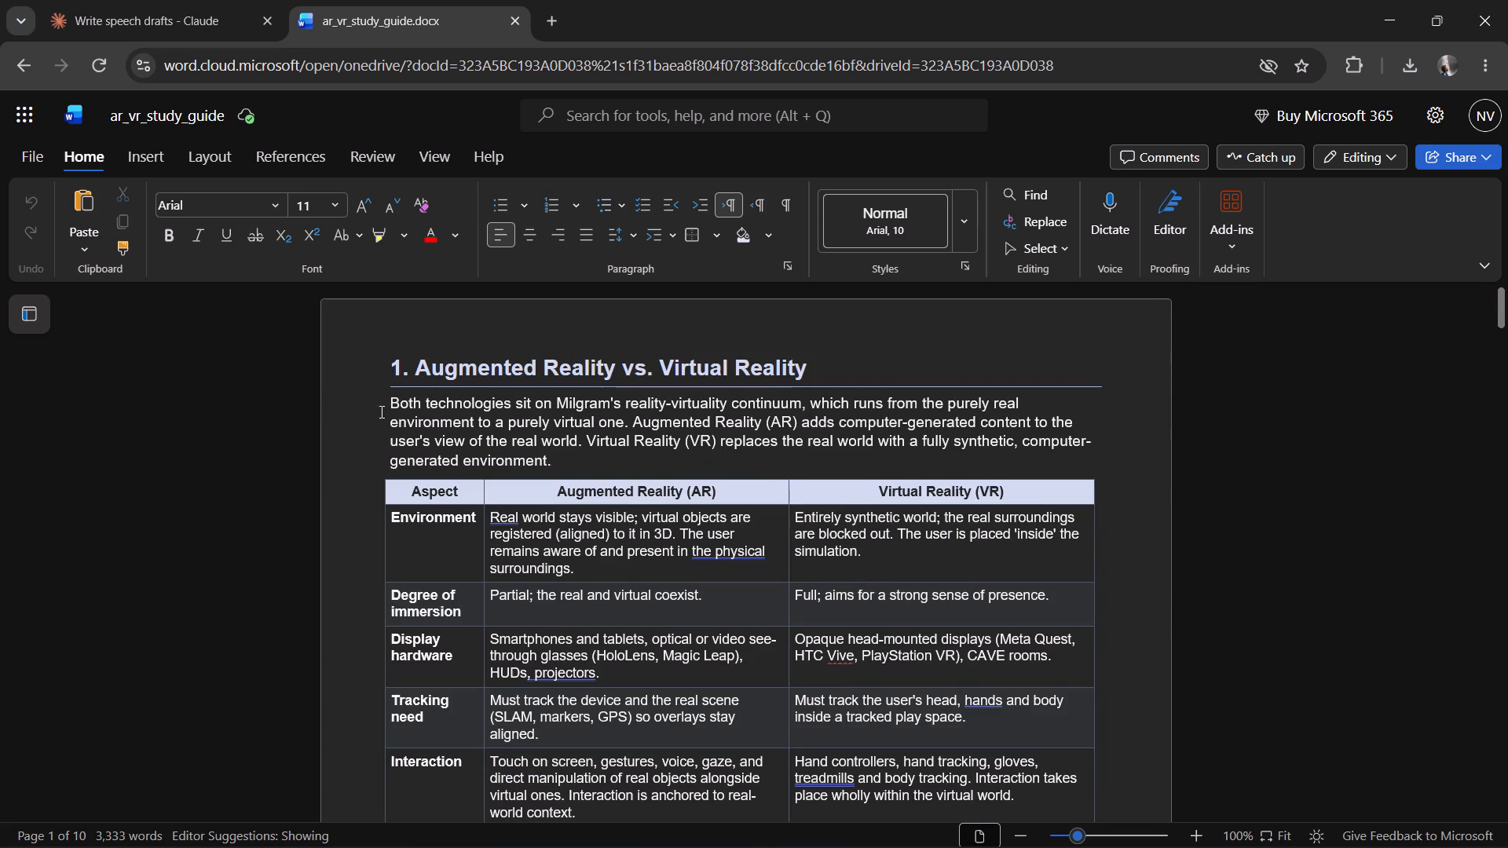
key("alt+Tab")
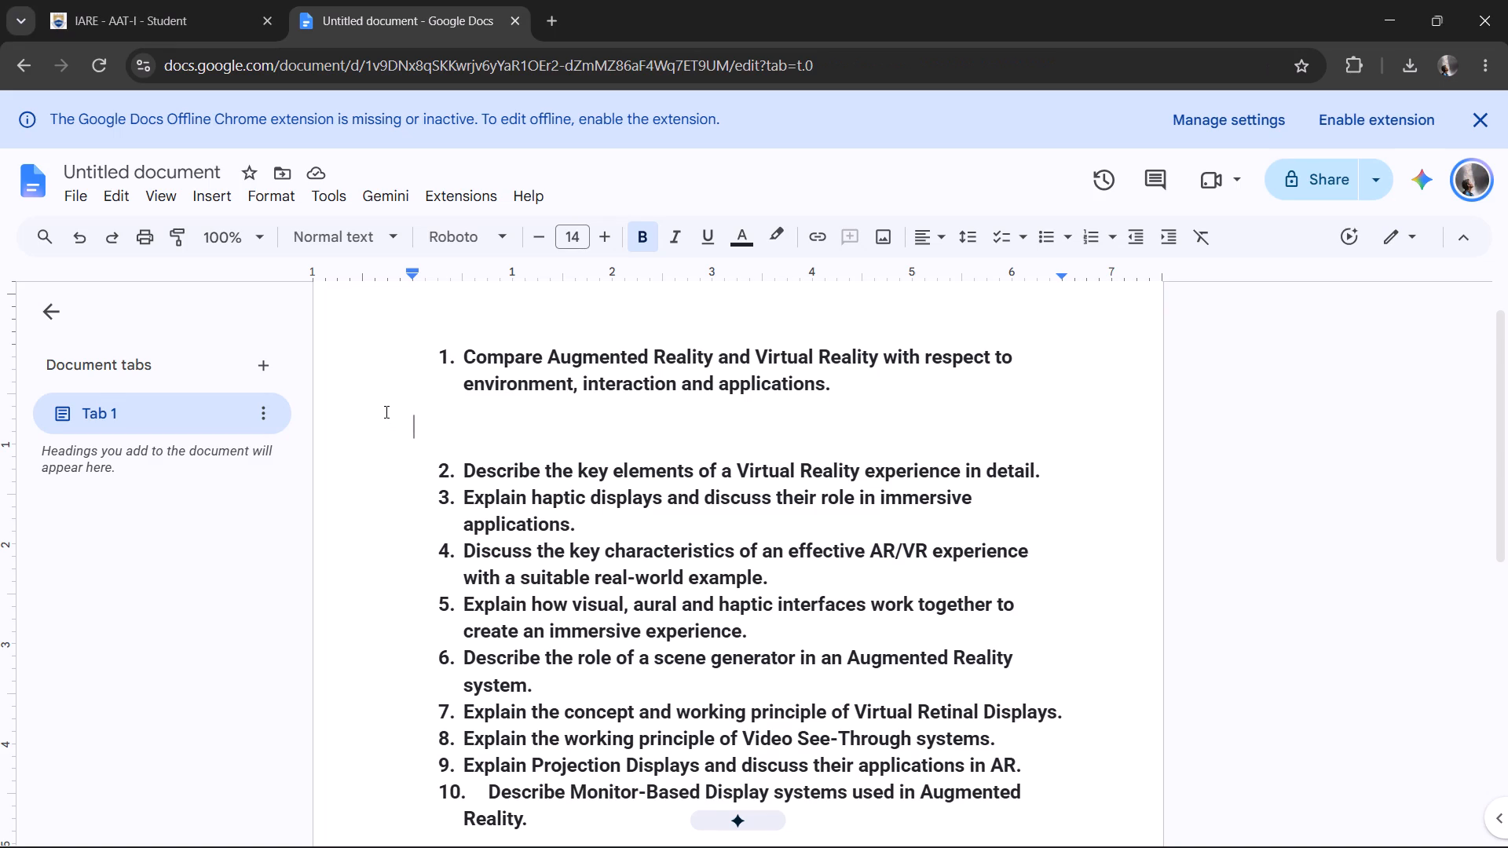
Copy section 1 of the Word study guide, from its heading through the Applications table, and paste it beneath question 1 in Google Docs.
key("alt+Tab")
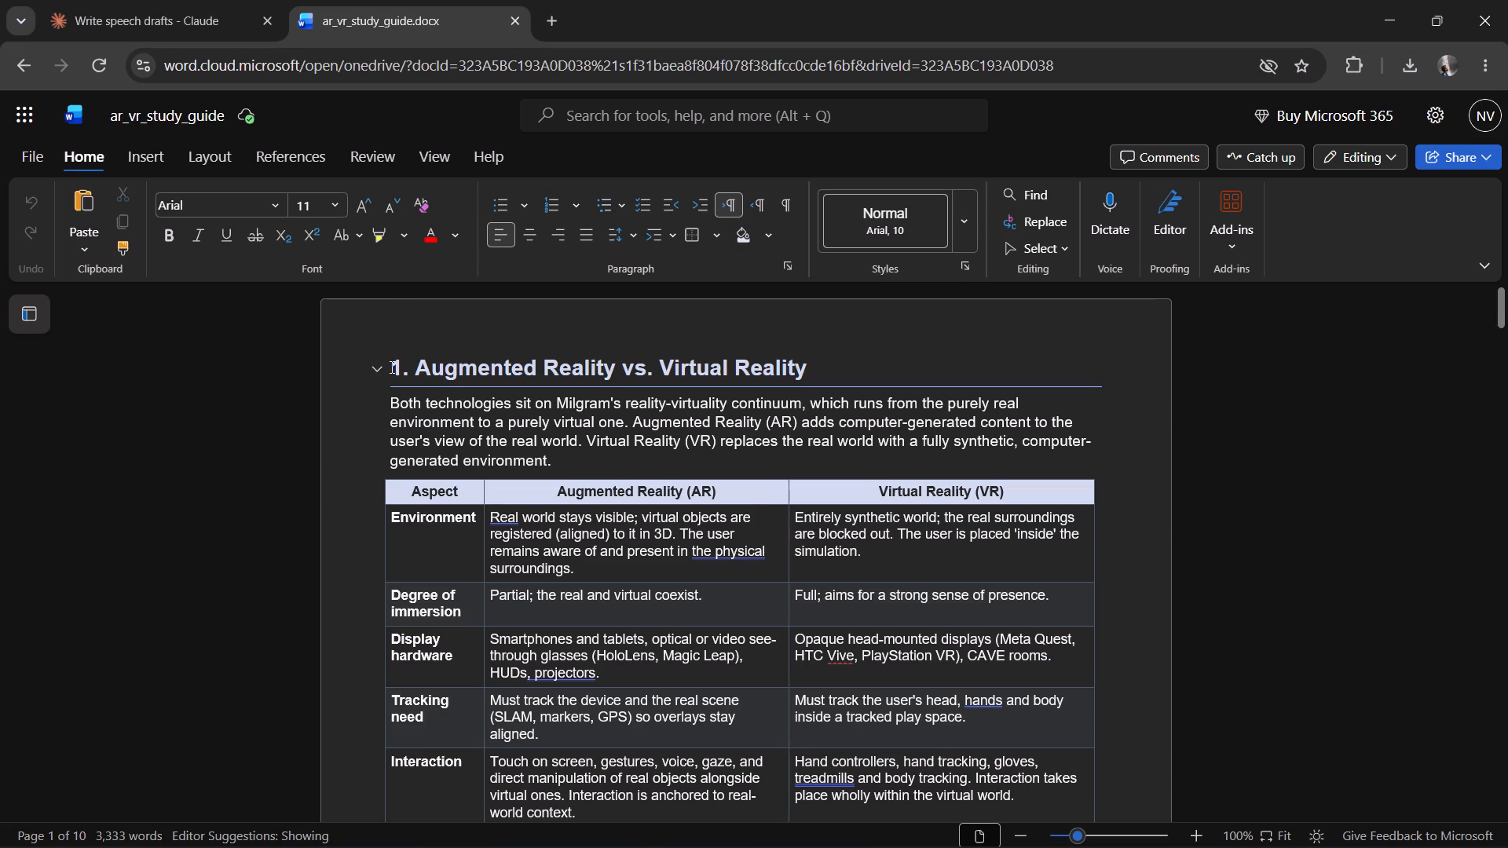
left_click_drag(390, 367, 645, 847)
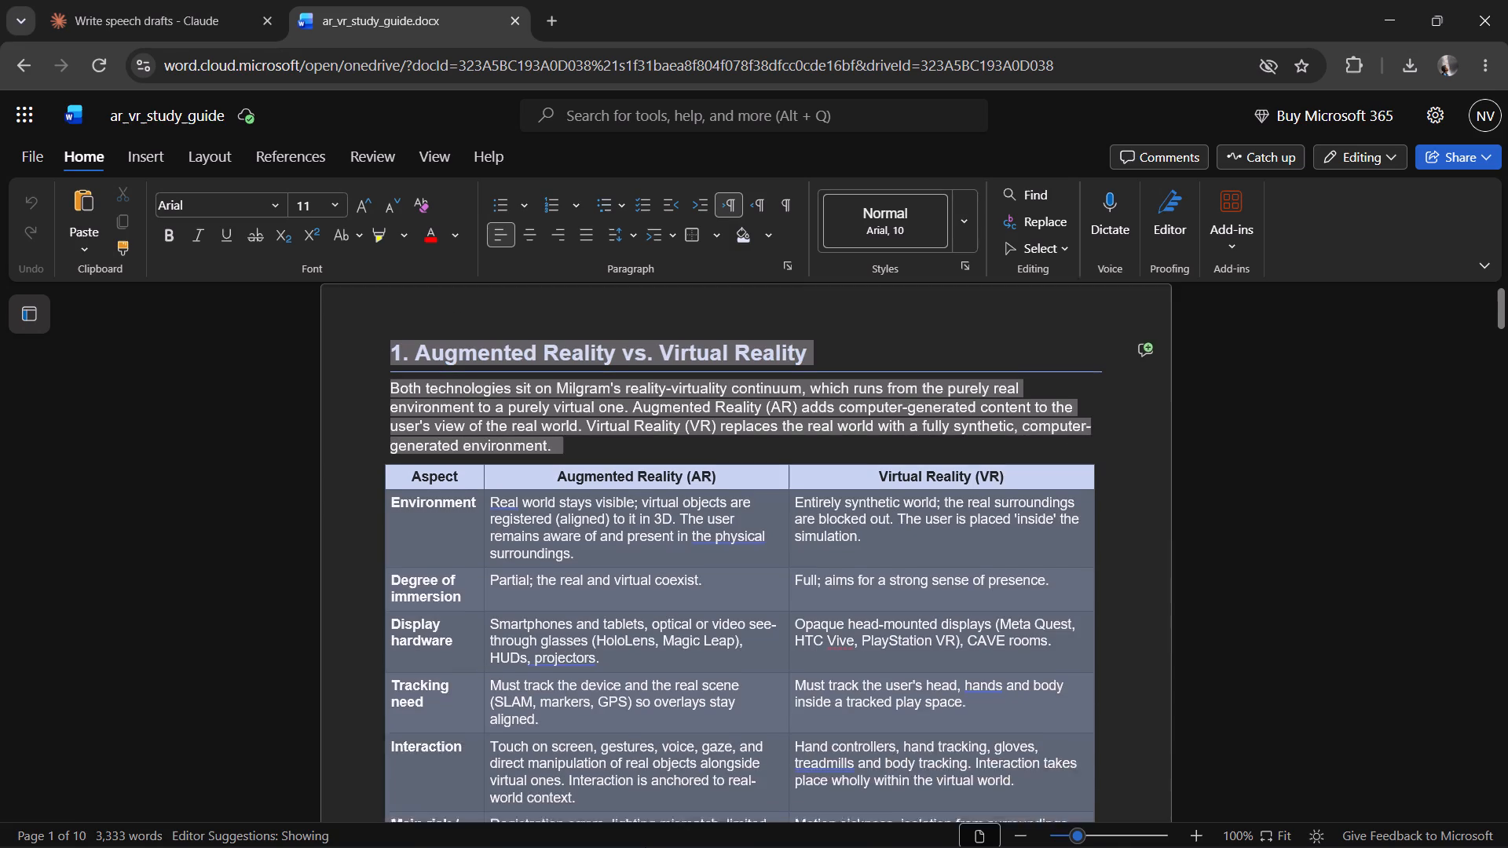
left_click_drag(645, 847, 909, 377)
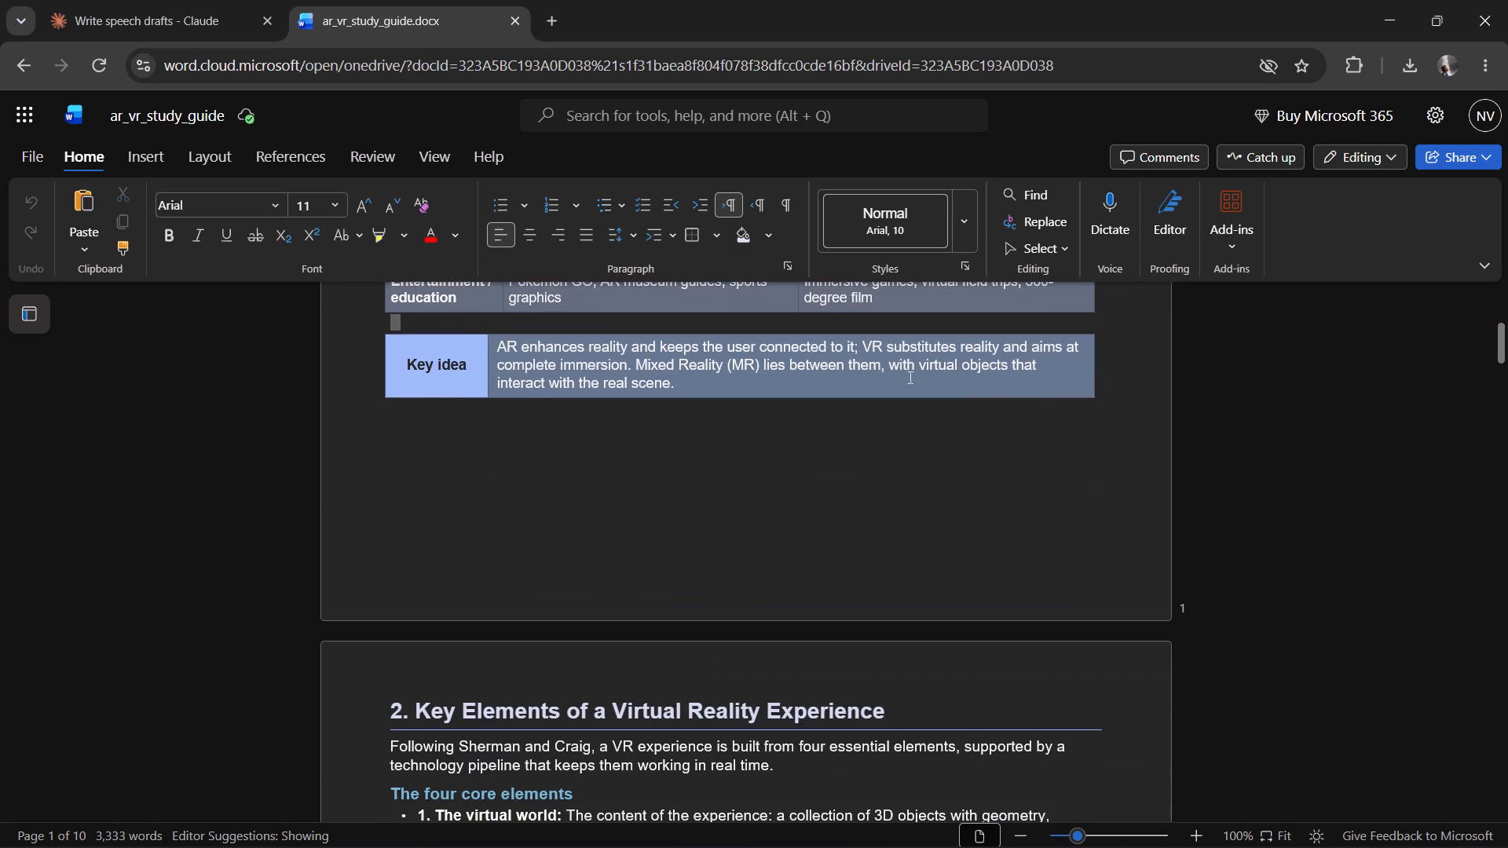
left_click_drag(909, 377, 1107, 314)
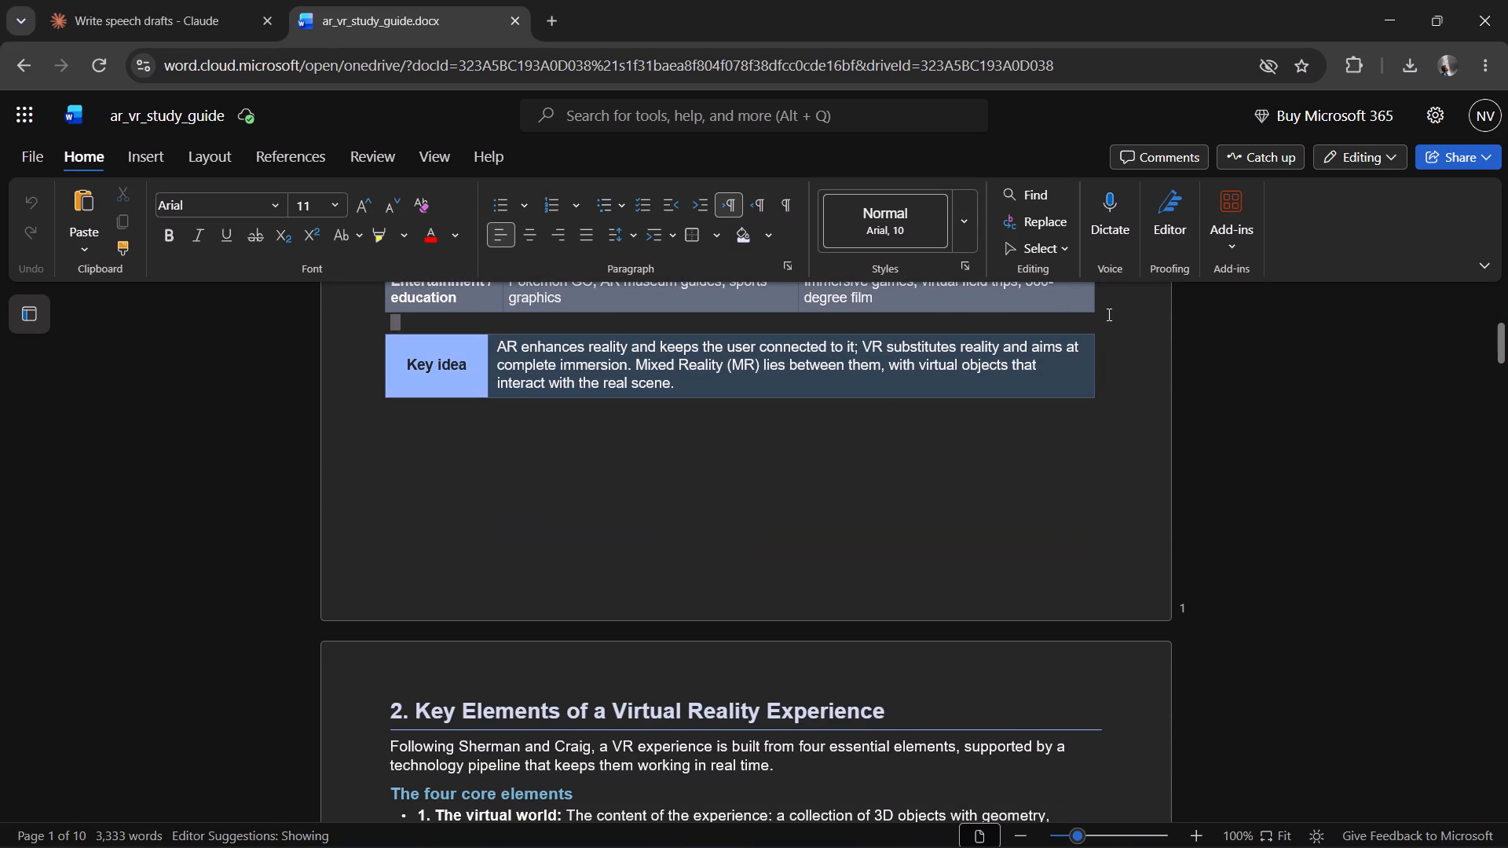
left_click_drag(1107, 314, 1102, 328)
key("ctrl+c")
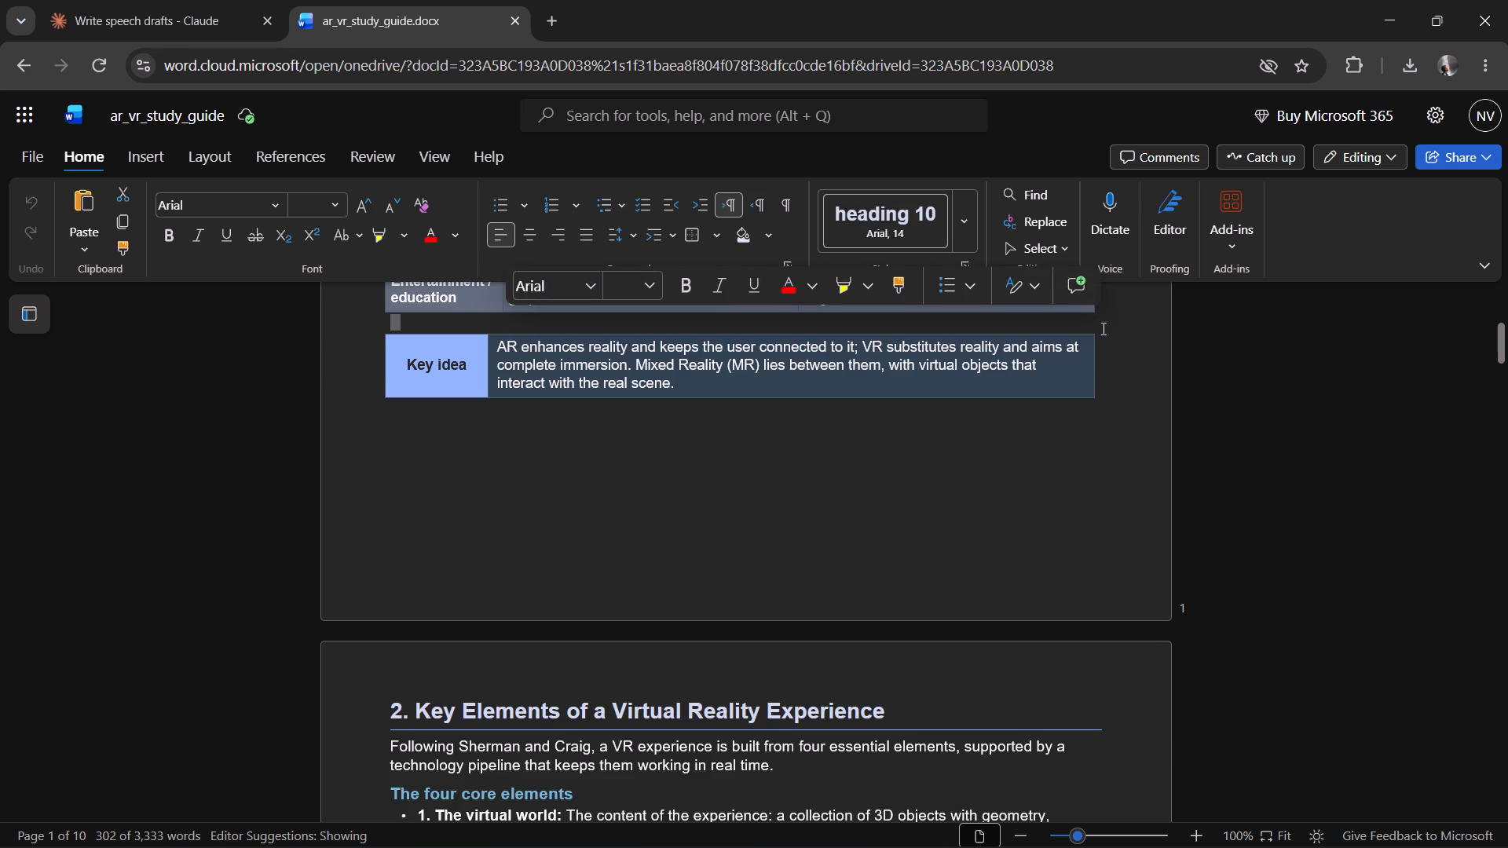
key("alt+Tab")
key("ctrl+v")
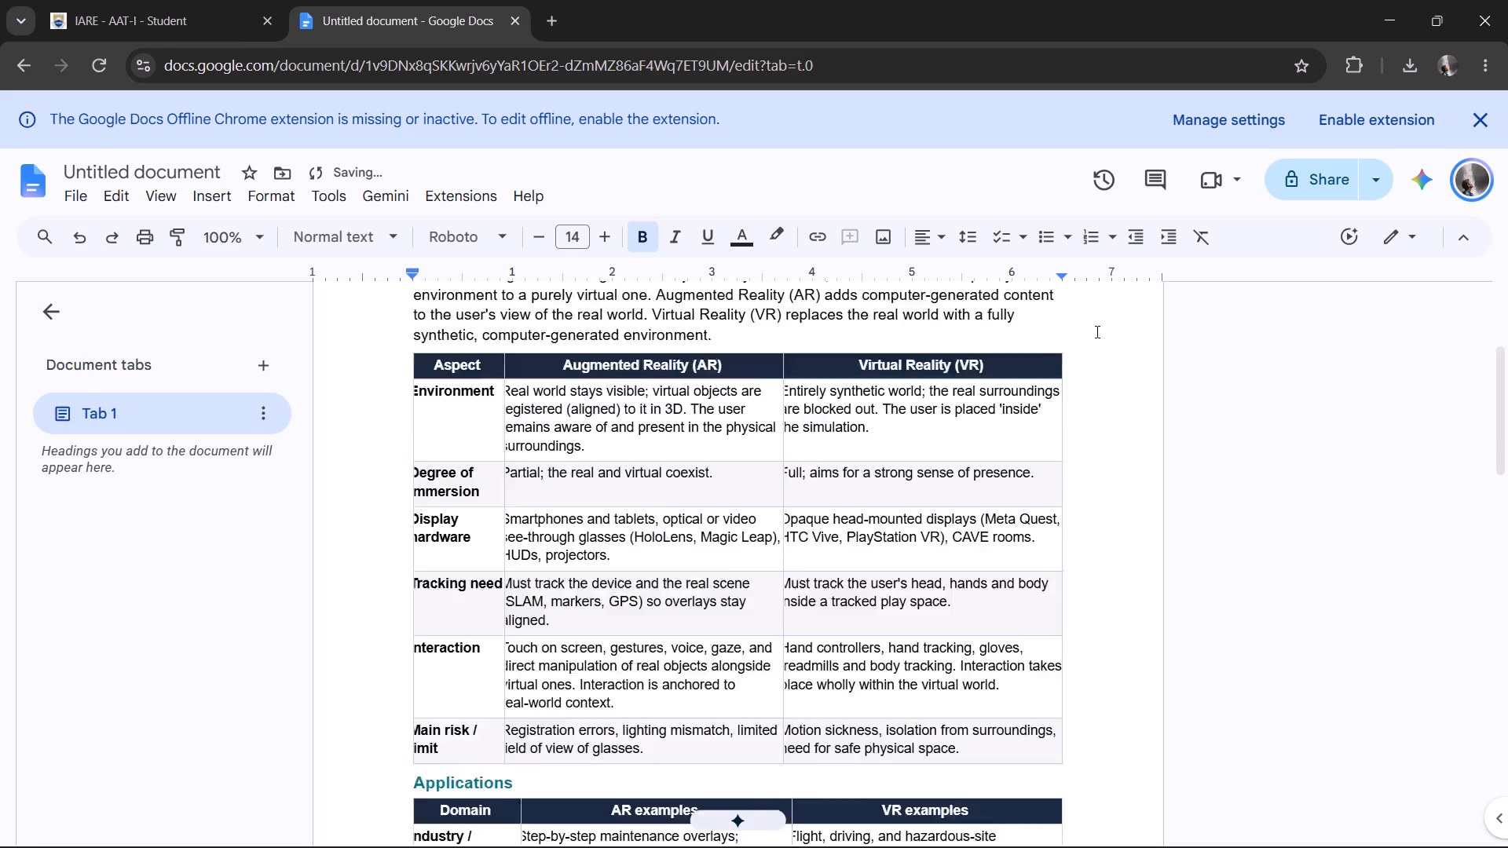
Examine the pasted Augmented Reality vs. Virtual Reality section, checking its heading, comparison table and Applications table.
scroll(833, 445, "up", 2)
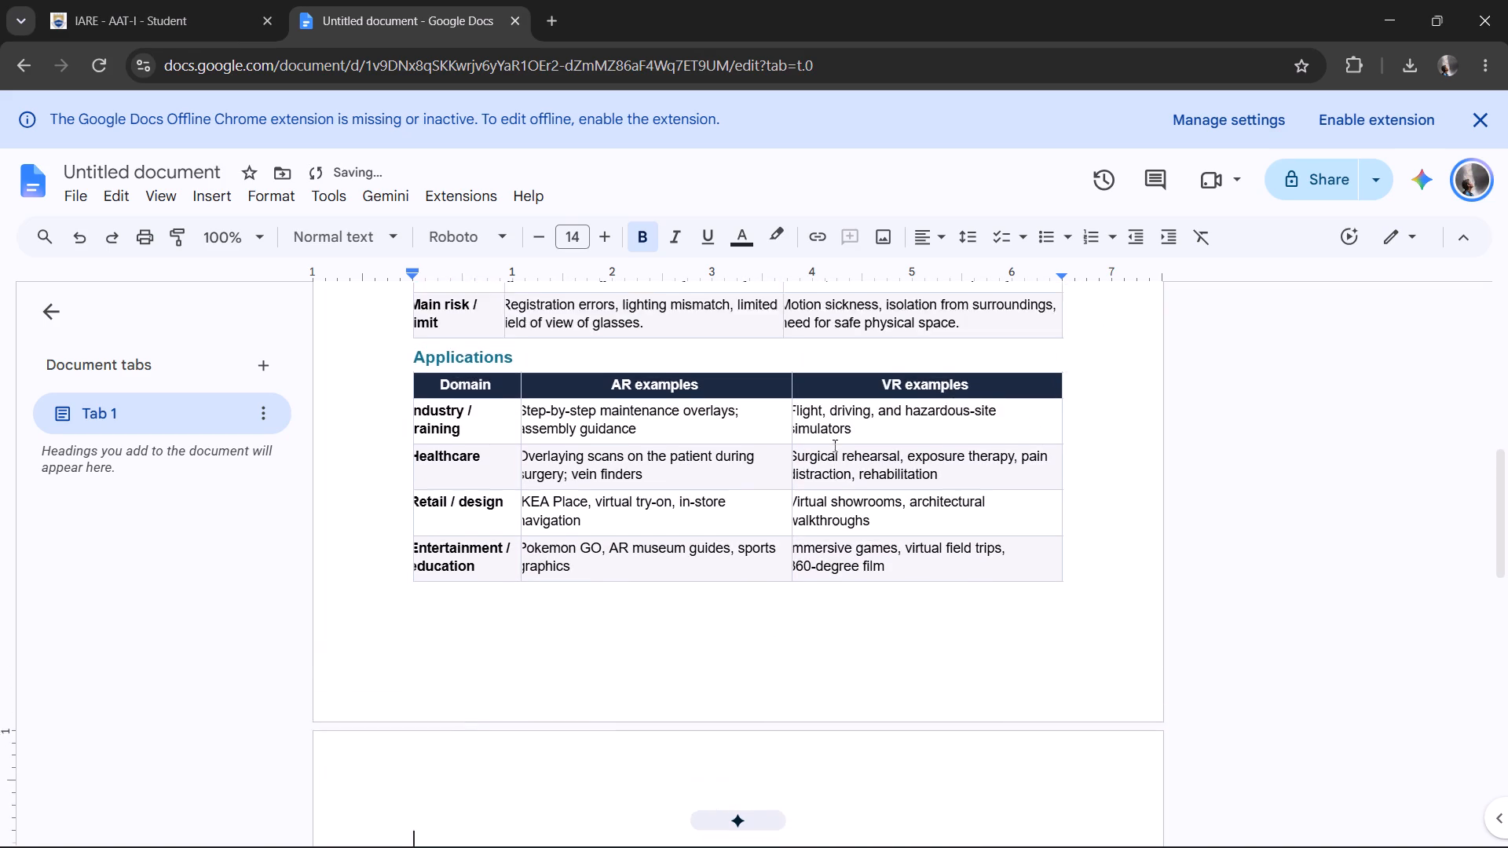
scroll(833, 445, "up", 7)
scroll(833, 445, "down", 1)
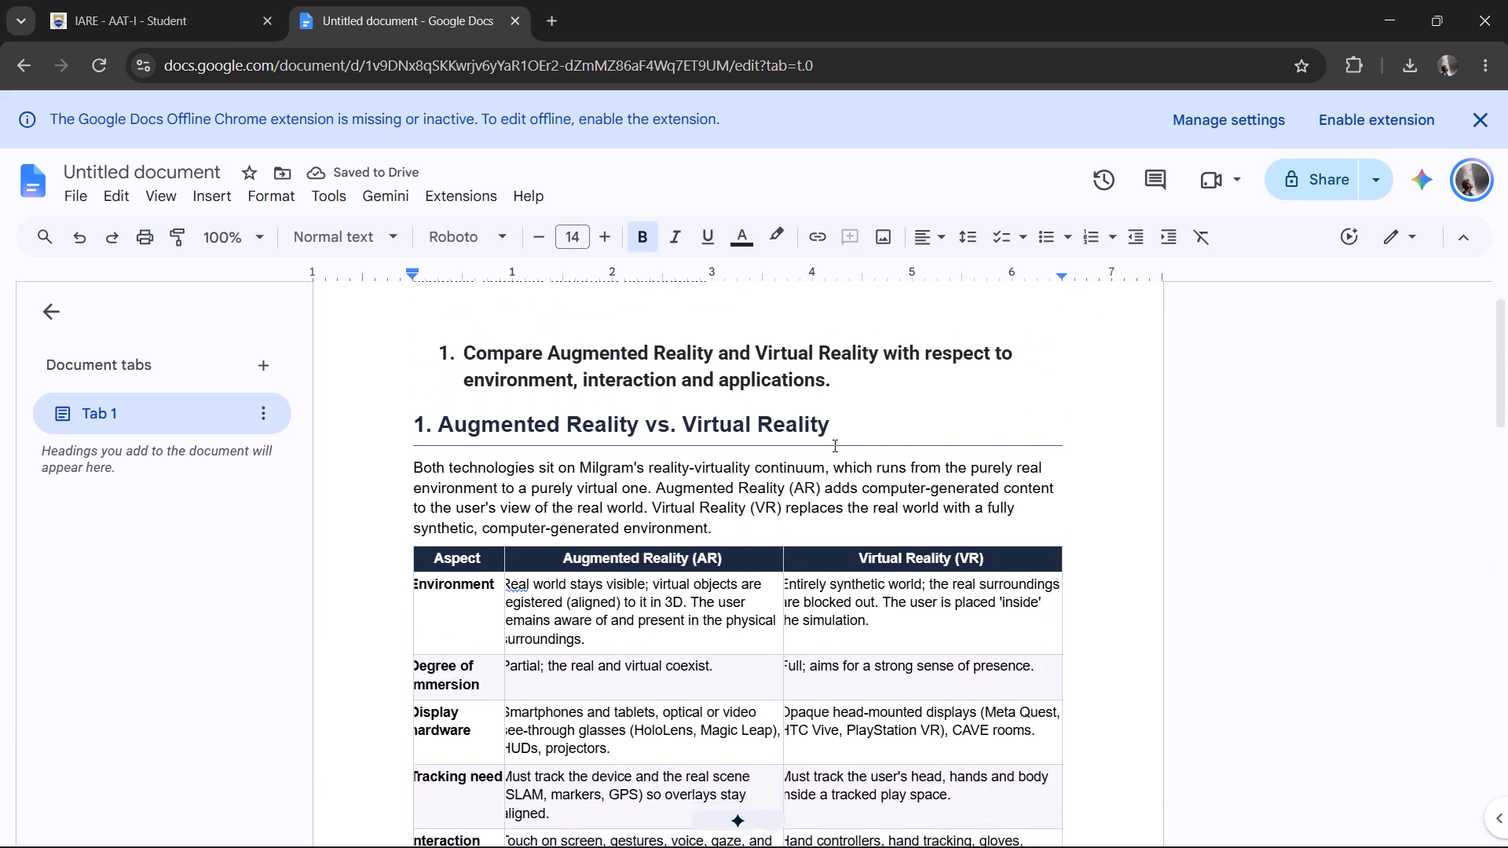
scroll(833, 445, "down", 3)
scroll(833, 445, "up", 1)
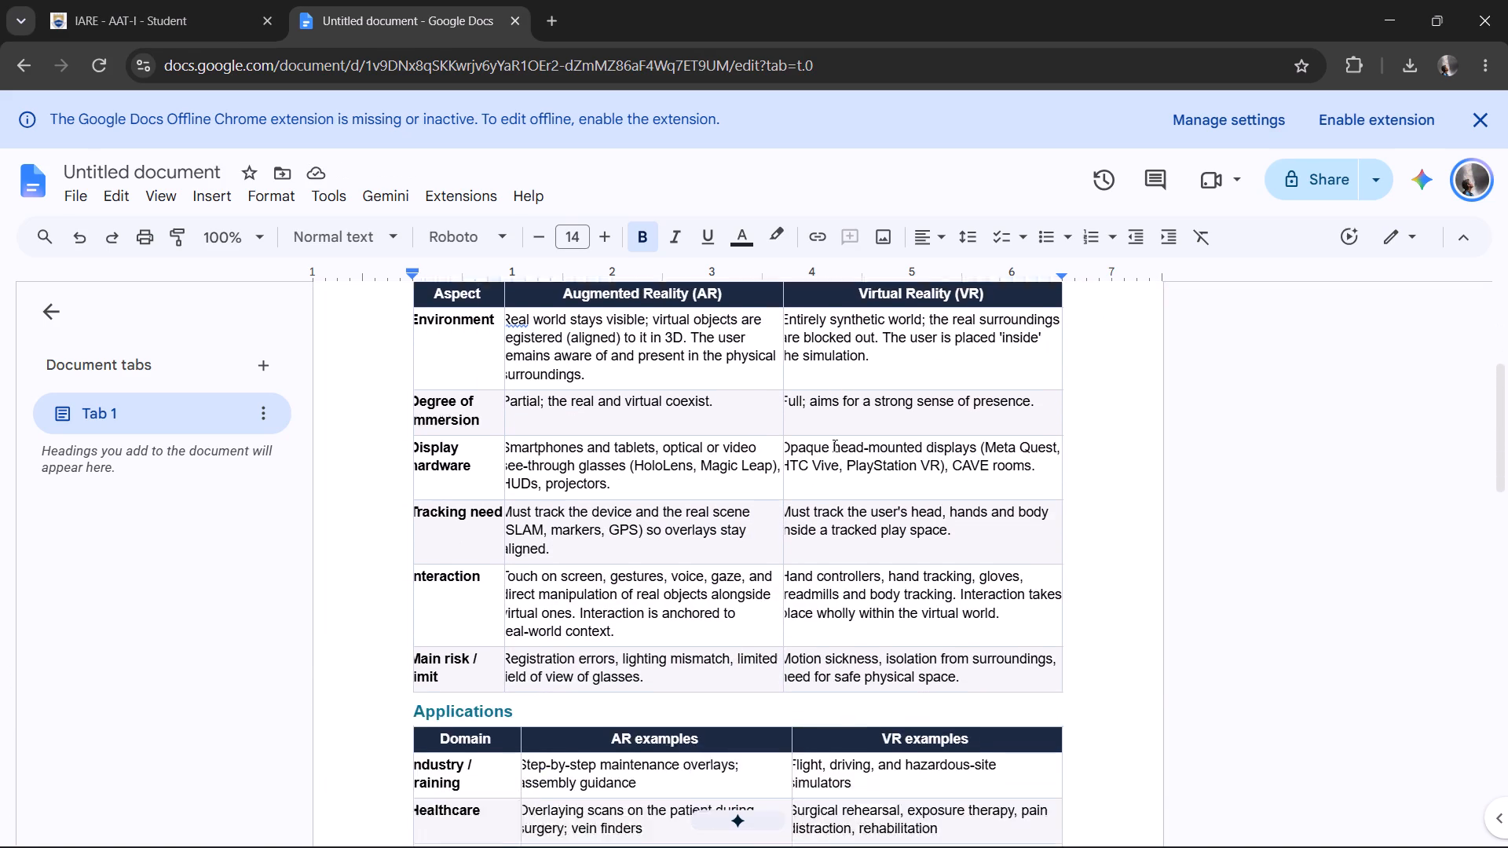
scroll(833, 445, "up", 2)
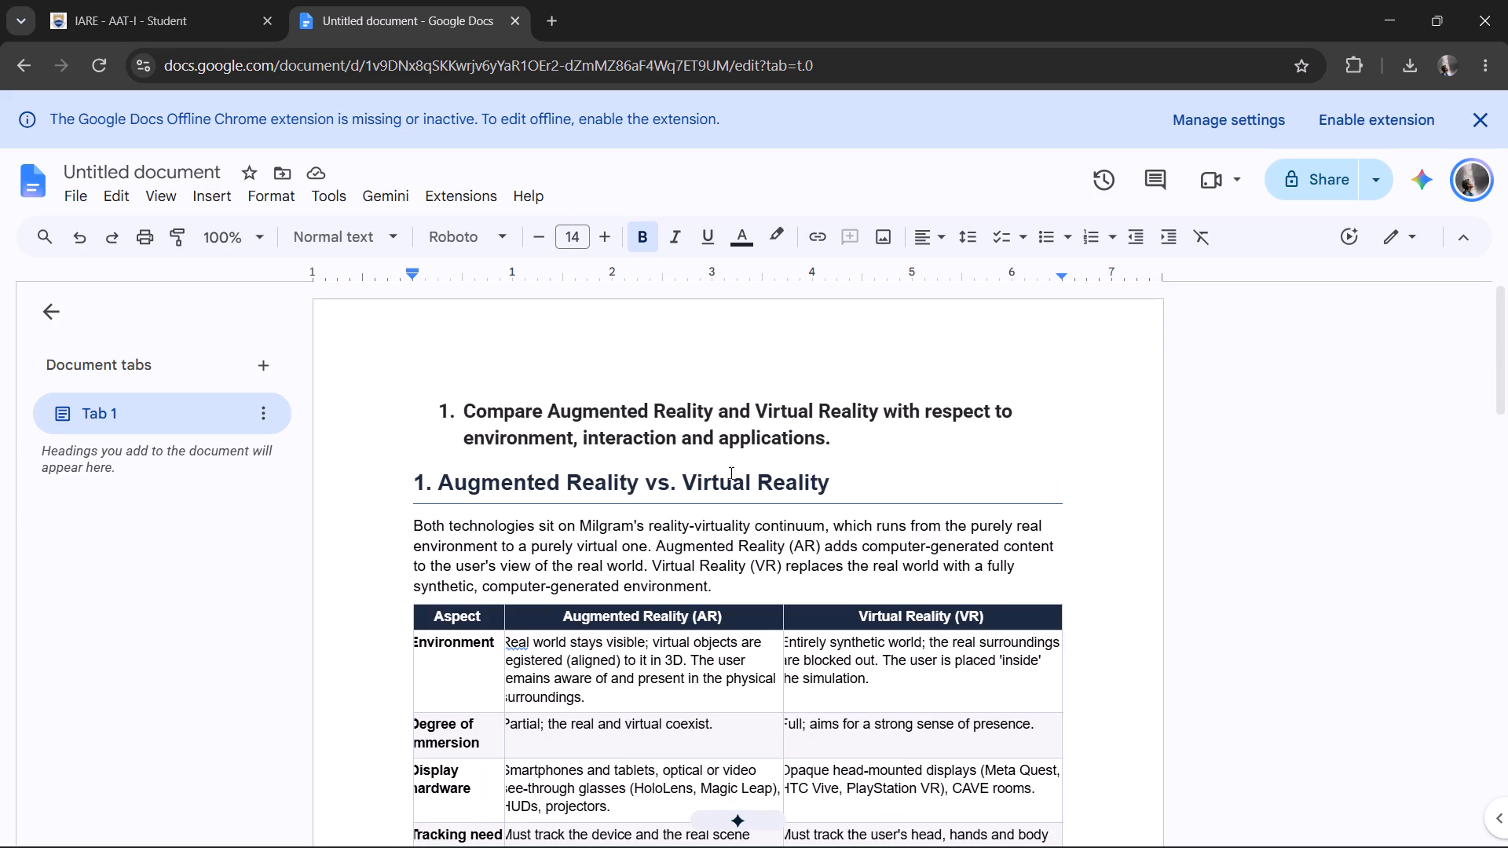
scroll(730, 473, "down", 7)
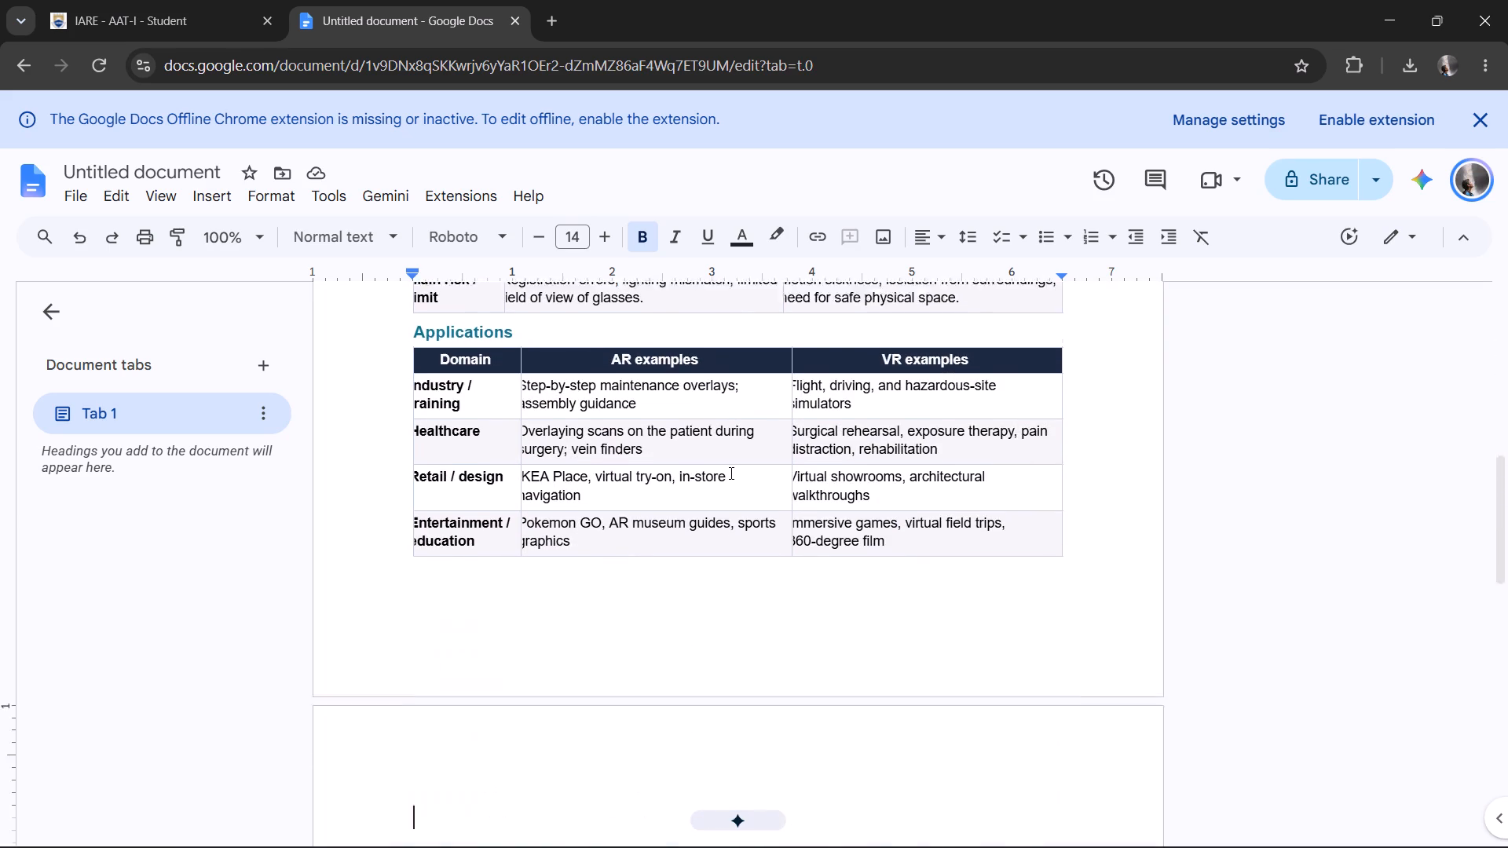
Remove the extra blank line between the pasted Applications table and question 2.
scroll(730, 473, "down", 2)
key("BackSpace")
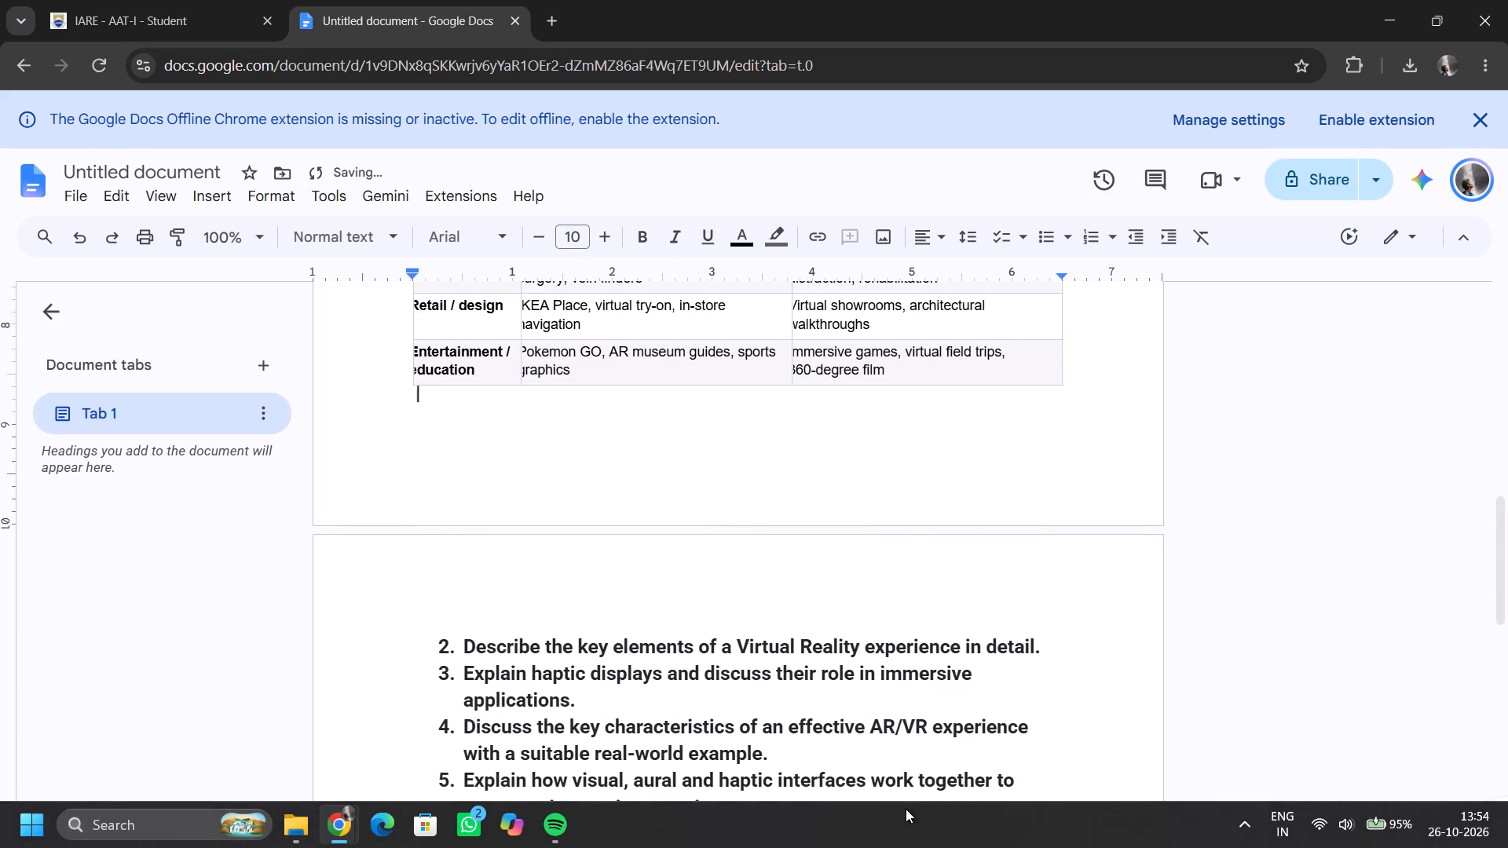
Insert an unnumbered blank line beneath question 2 about the key elements of a Virtual Reality experience.
left_click(1063, 656)
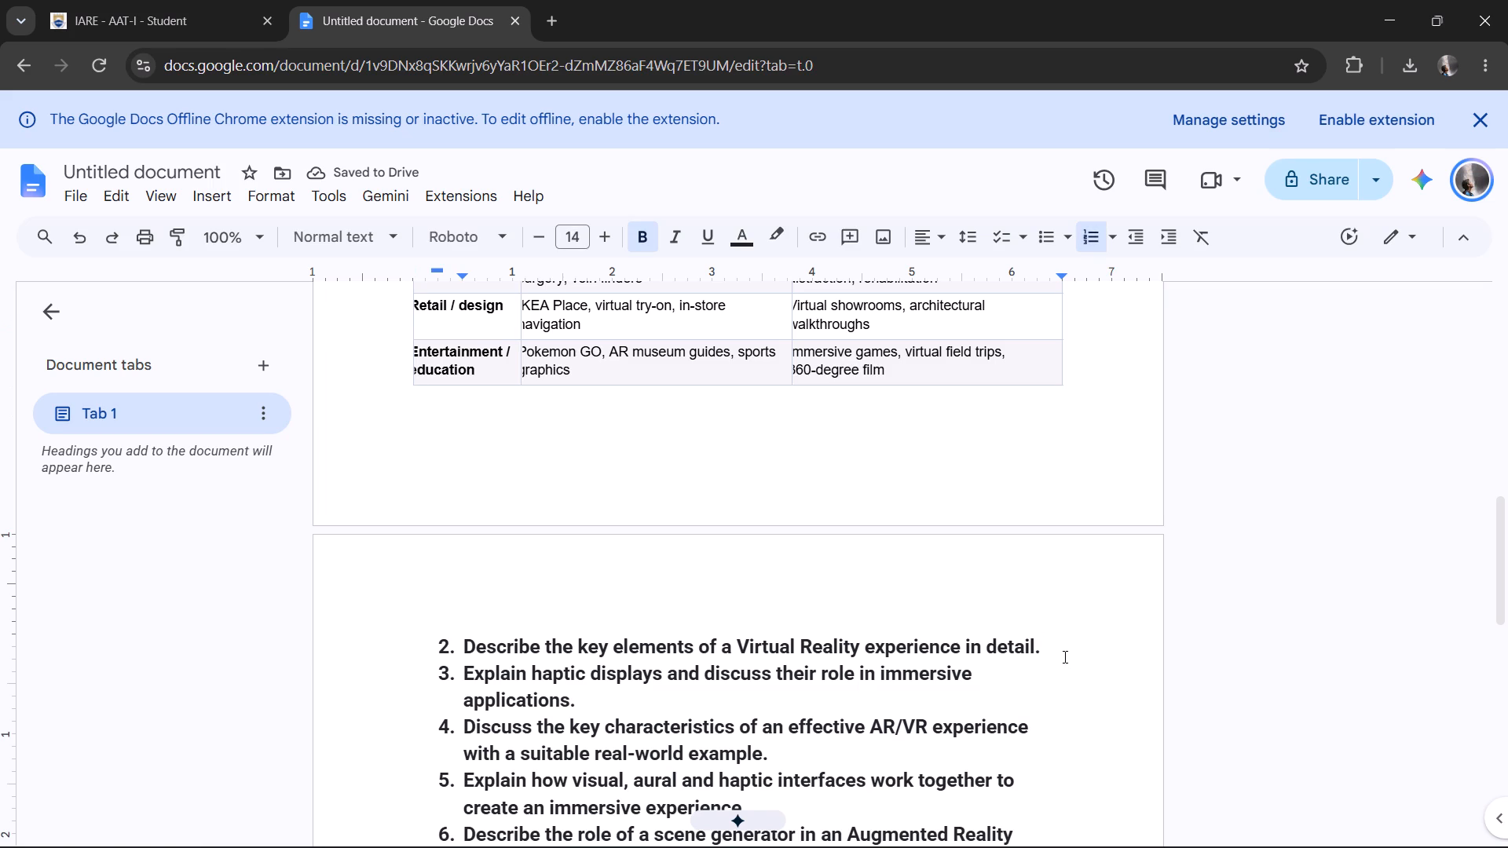
key("Return")
key("Return")
Copy section 2 of the Word study guide, from its opening paragraph through the supporting technology table, and paste it beneath question 2 in Google Docs.
key("alt+Tab")
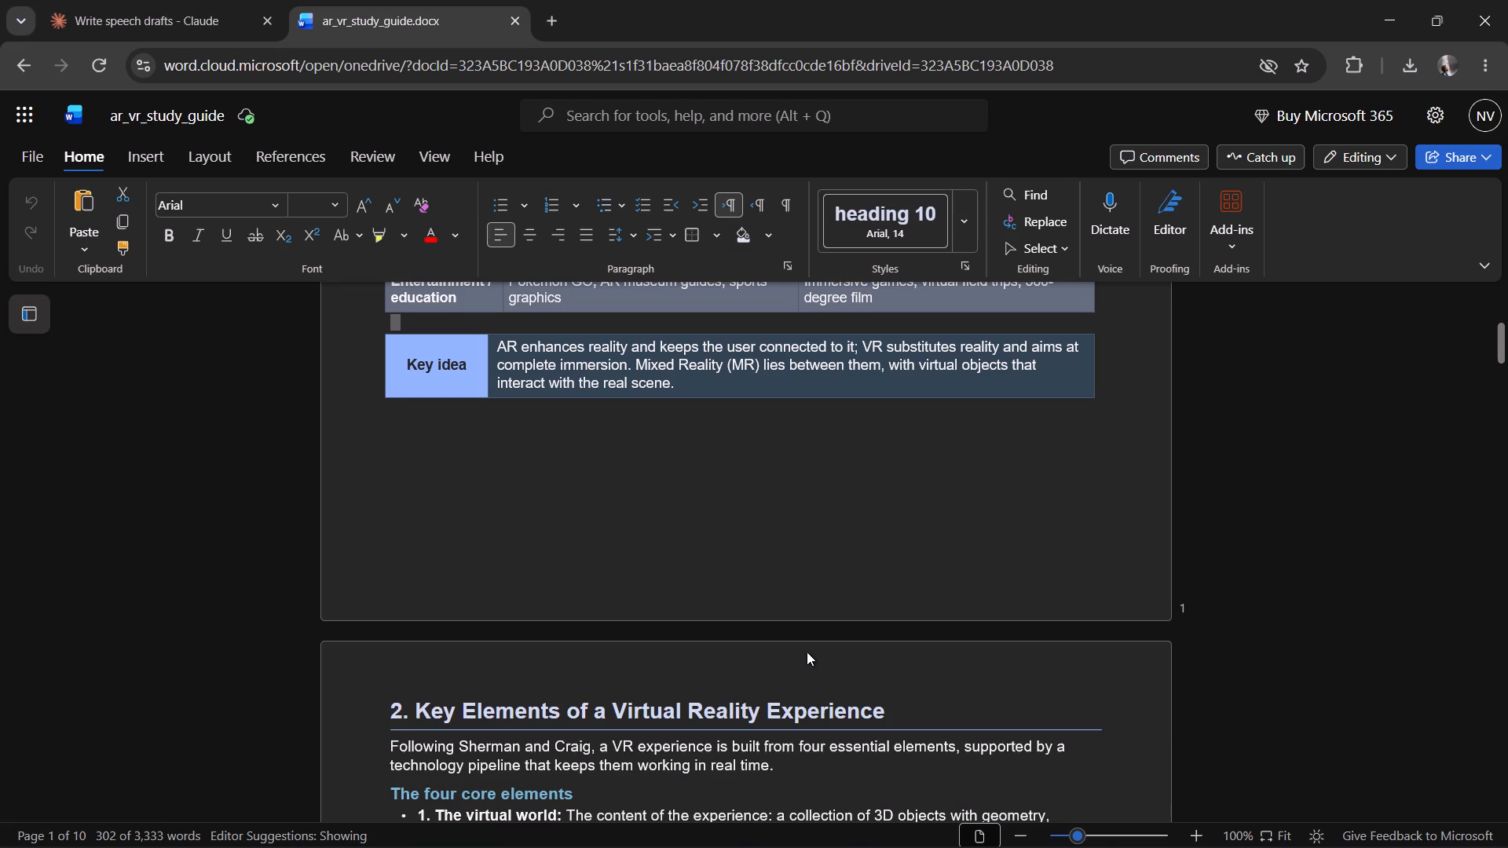
scroll(797, 652, "down", 4)
scroll(797, 652, "up", 1)
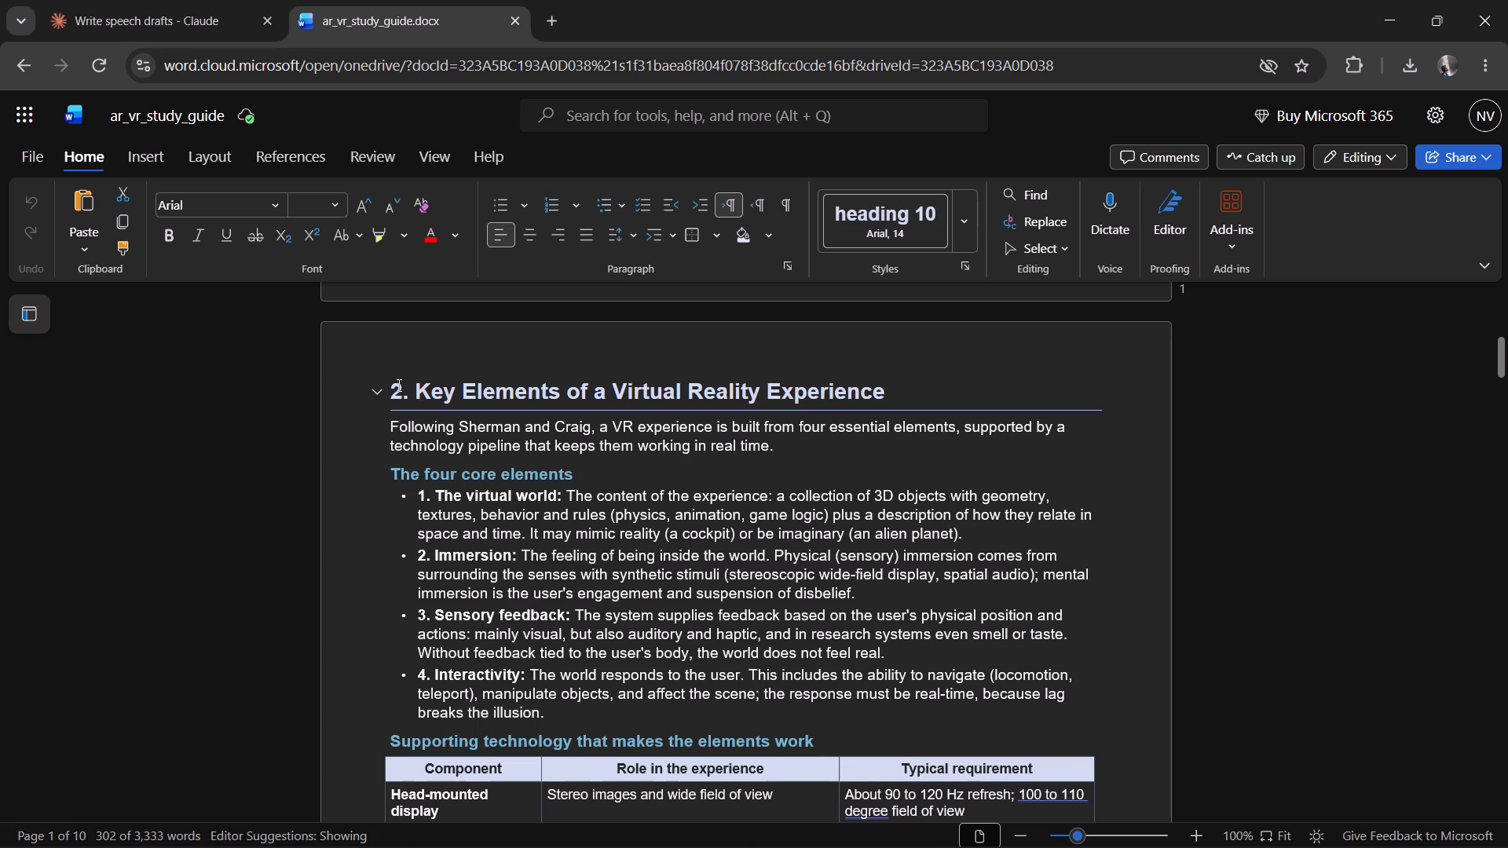
scroll(391, 420, "down", 1)
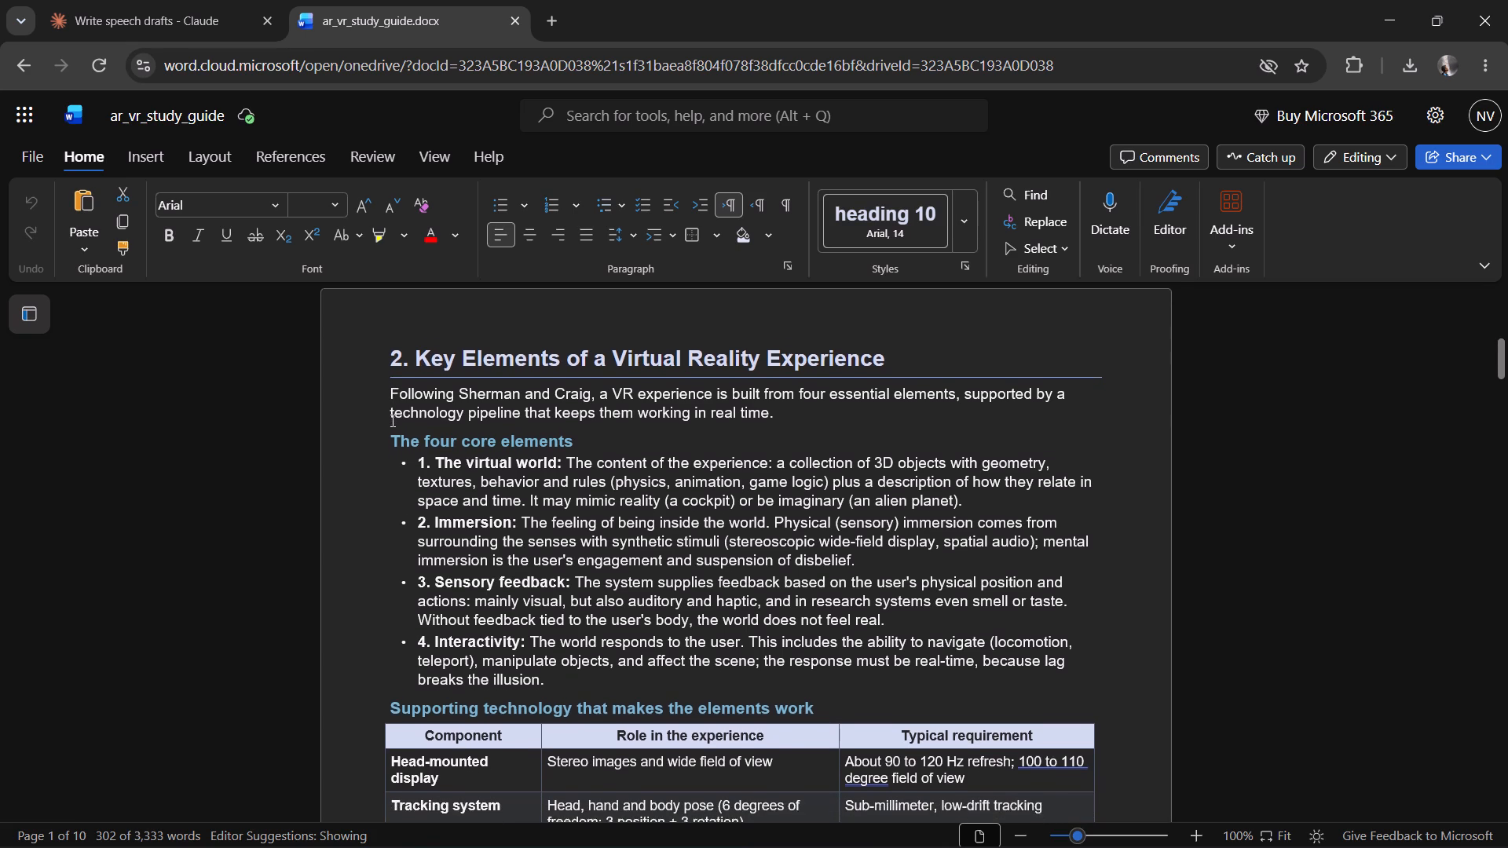
scroll(391, 420, "down", 1)
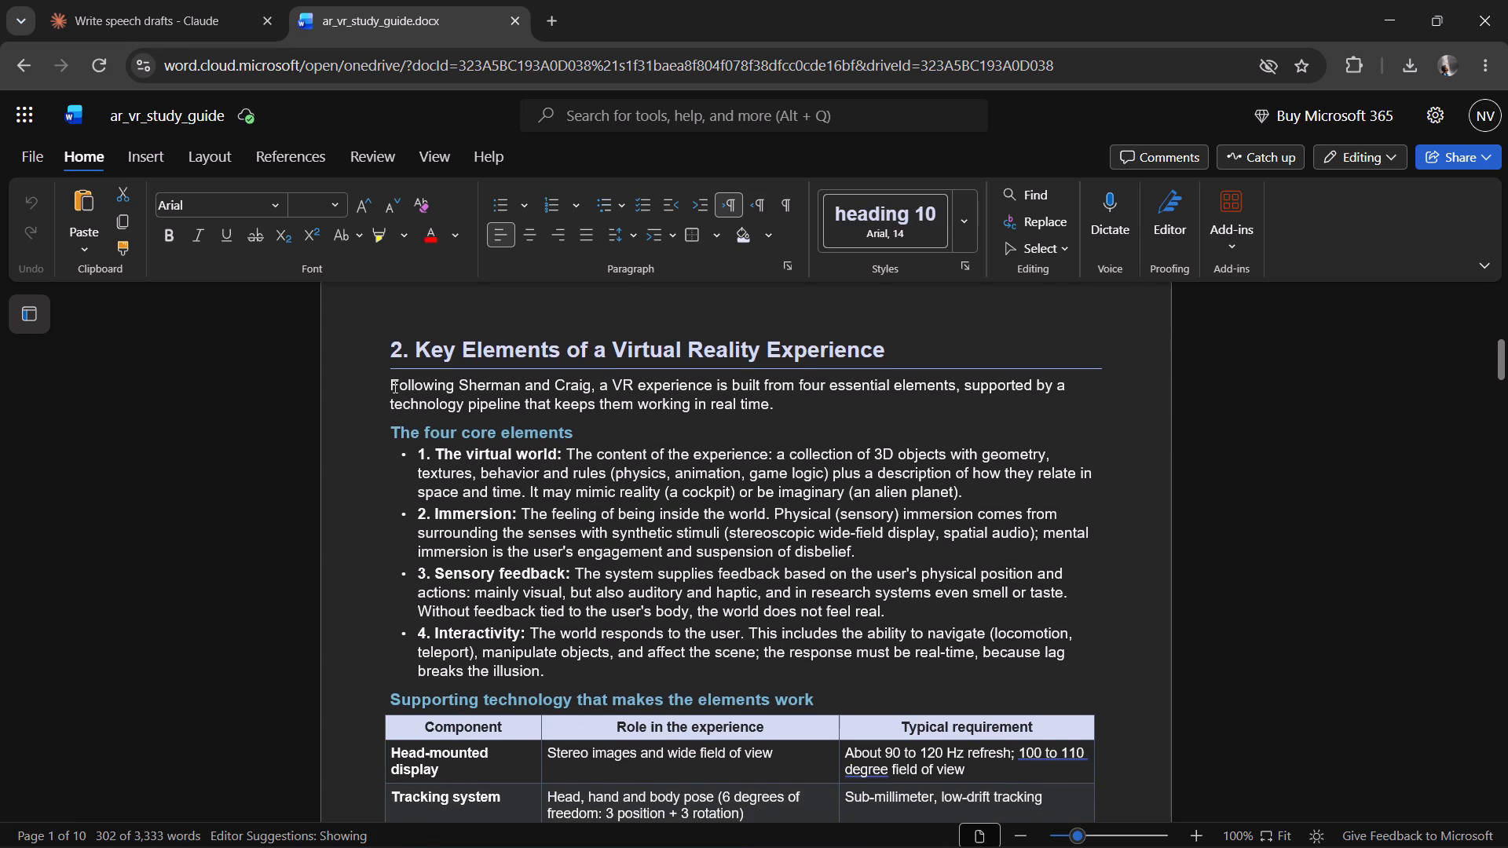
left_click_drag(393, 386, 653, 847)
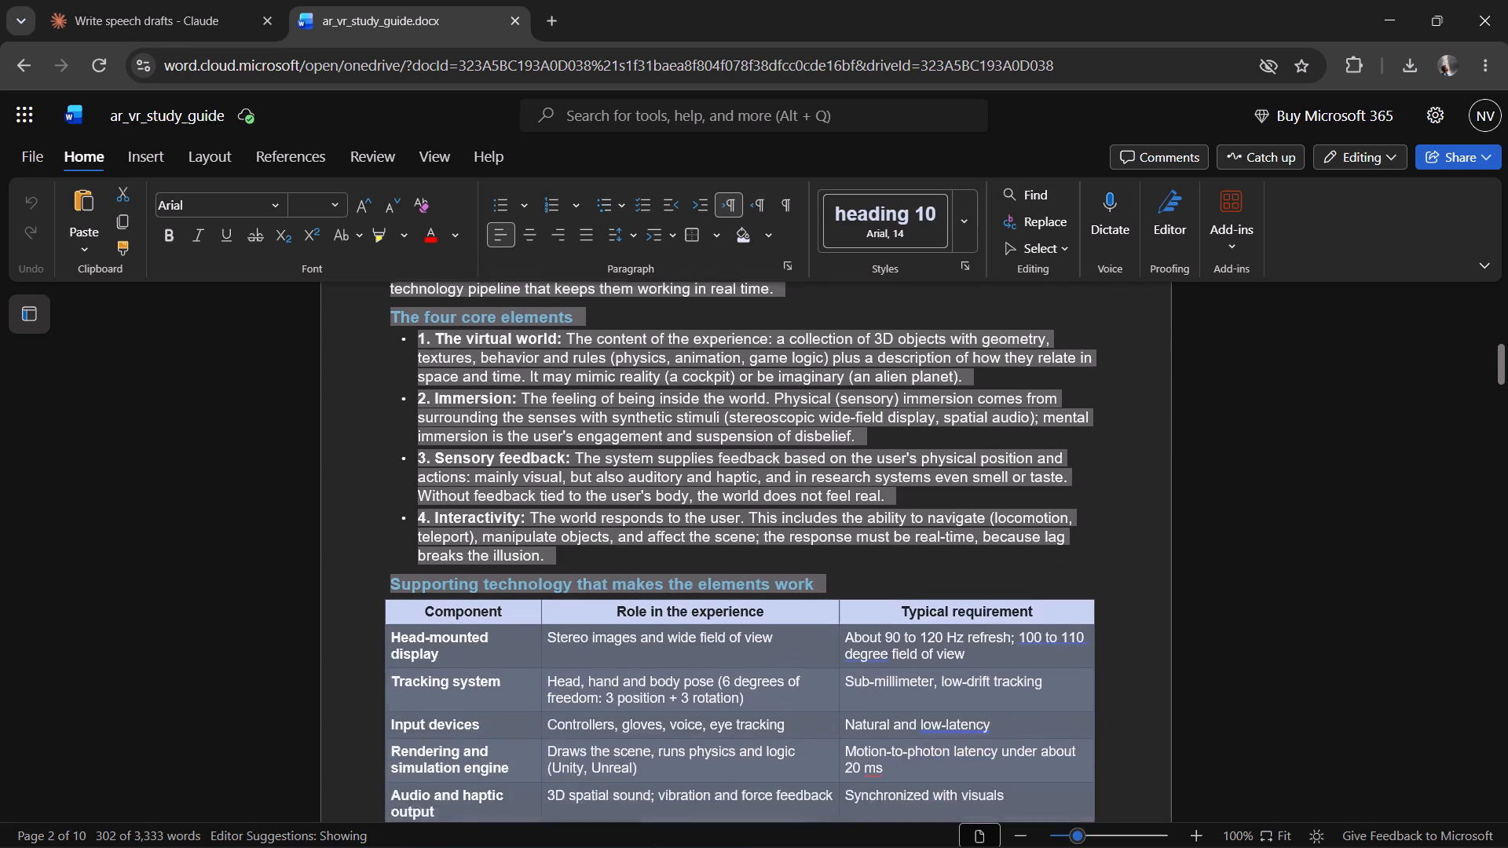
left_click_drag(653, 847, 643, 378)
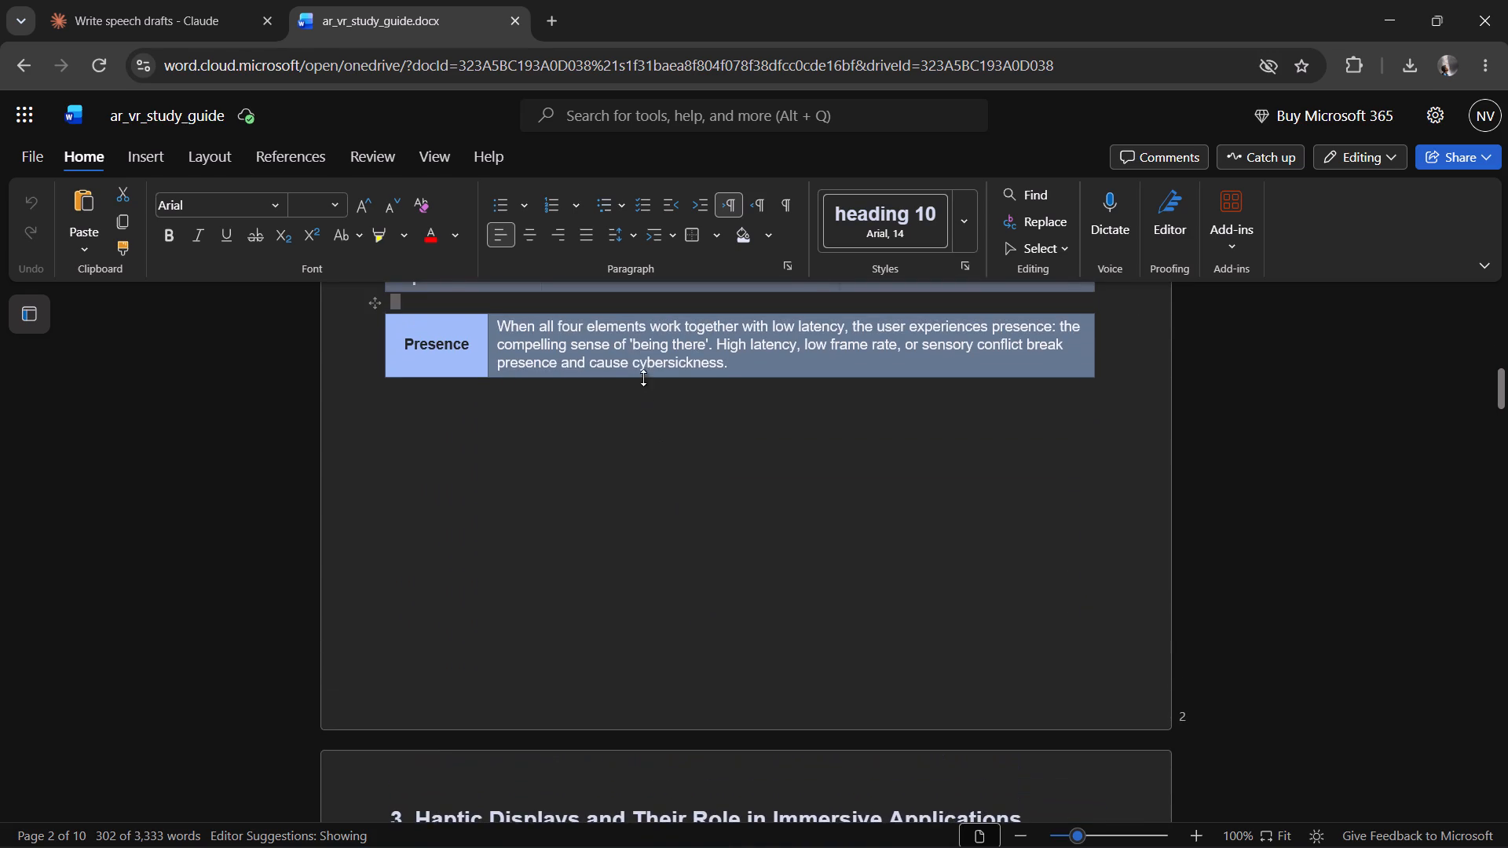
left_click_drag(643, 378, 489, 483)
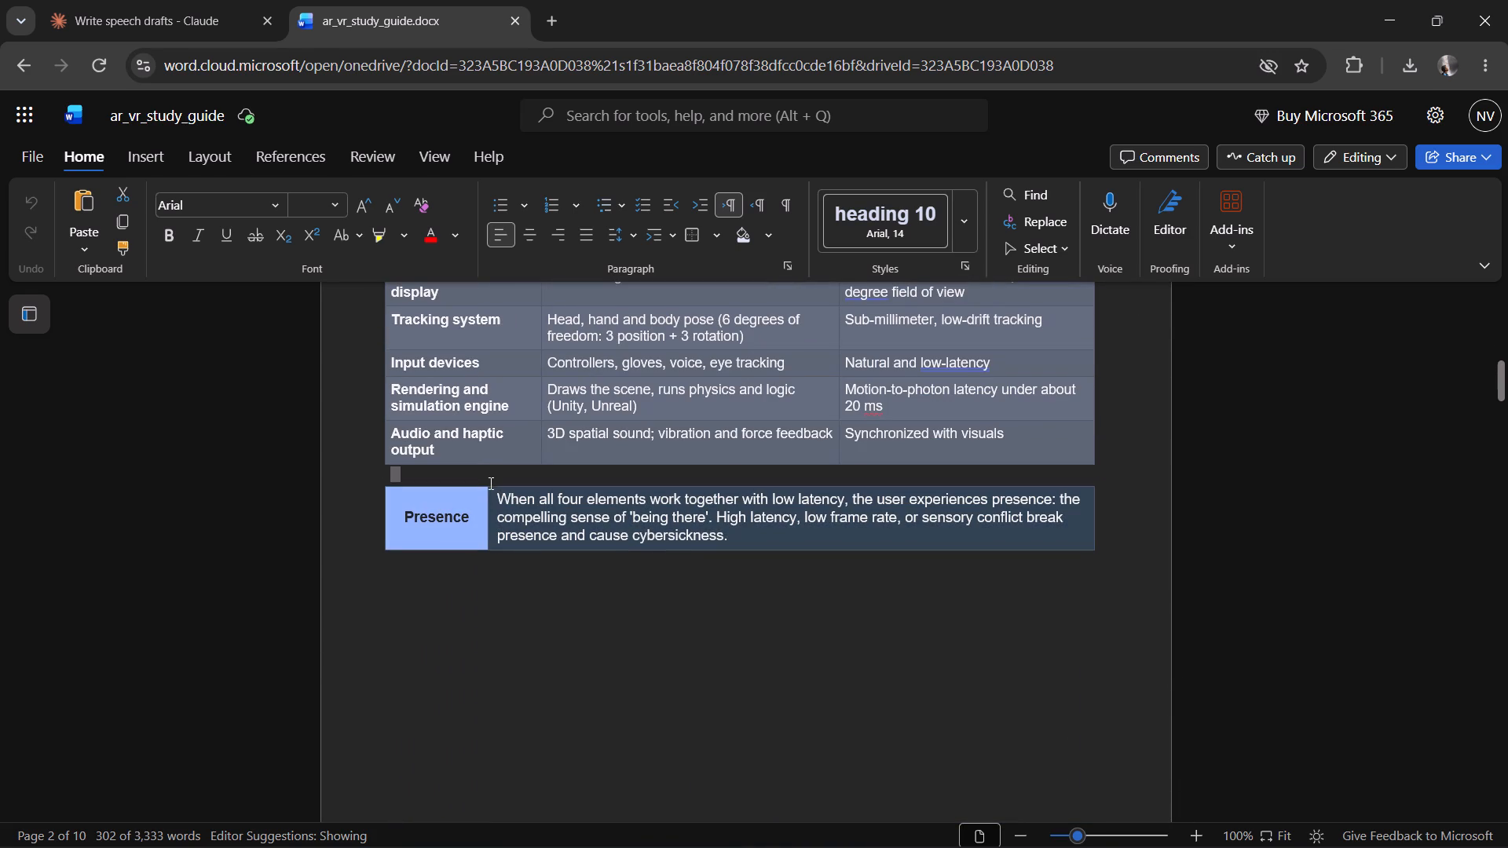
left_click_drag(489, 483, 472, 482)
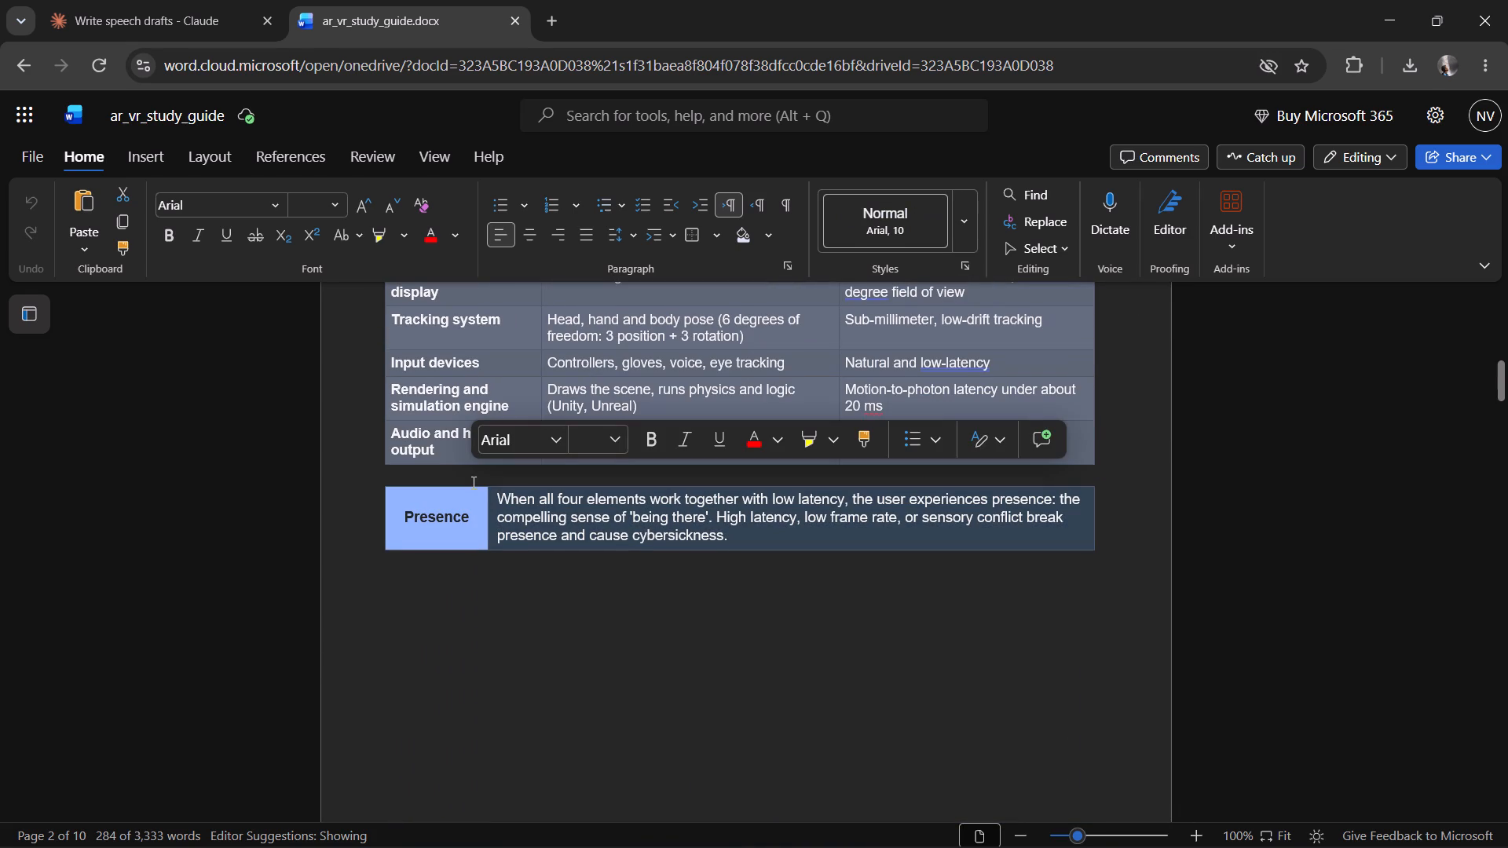
key("ctrl+c")
key("alt+Tab")
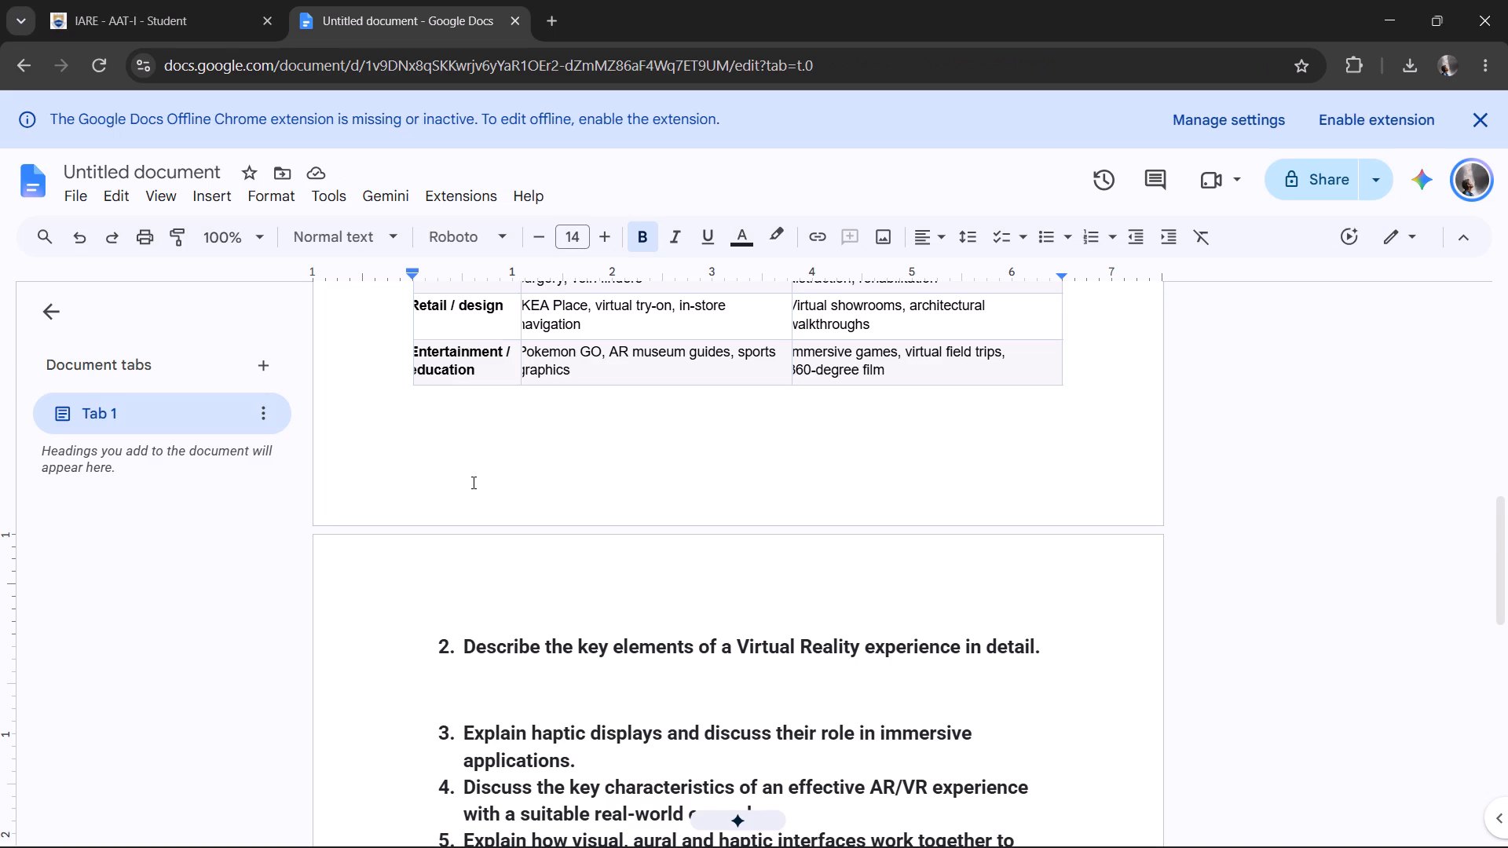
key("ctrl+v")
Insert an unnumbered blank line beneath question 3 about haptic displays.
scroll(623, 601, "down", 1)
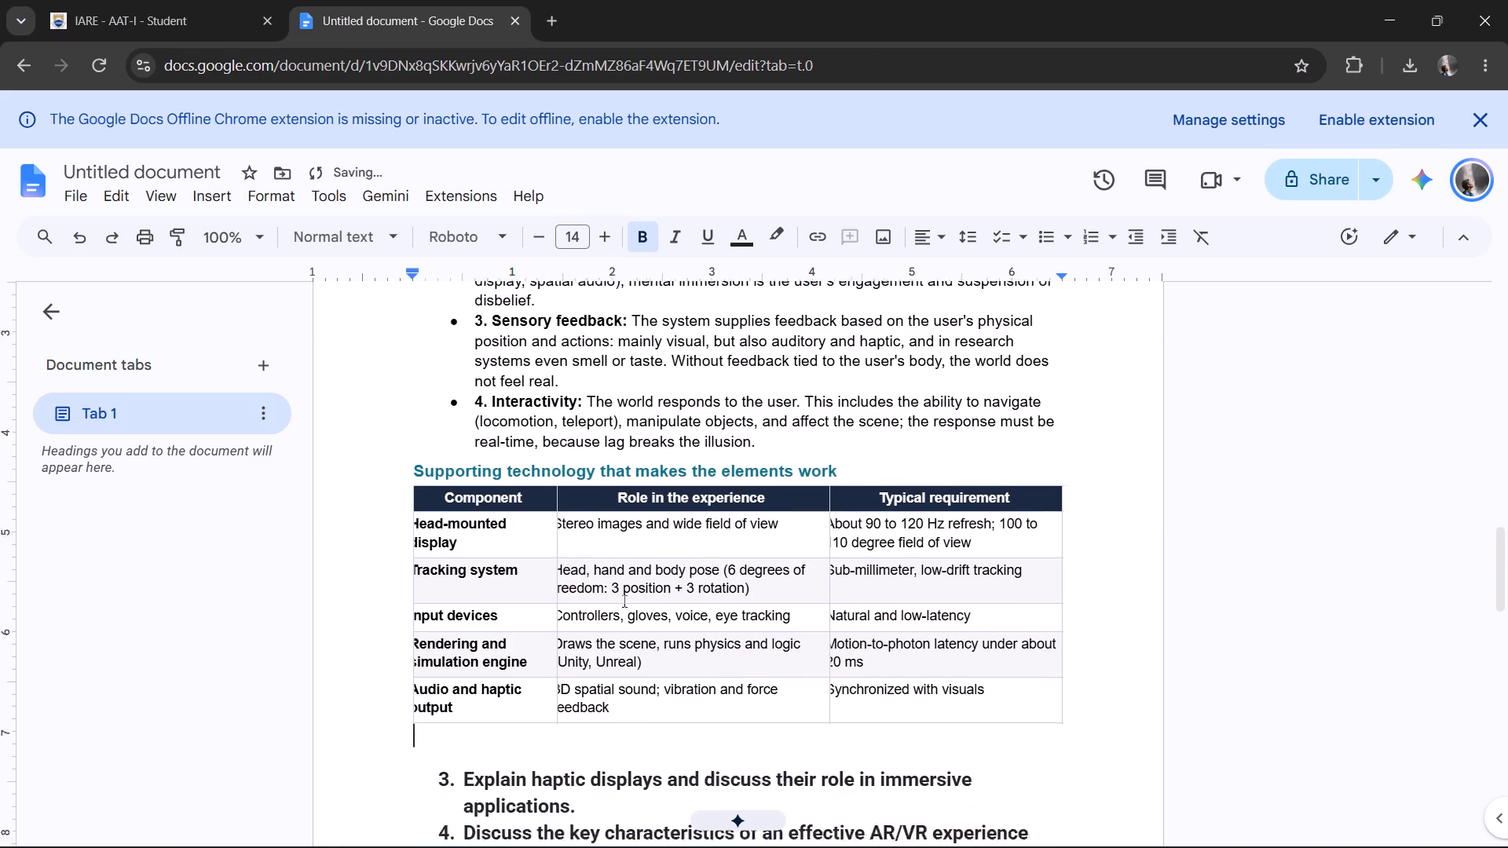
scroll(623, 601, "down", 4)
scroll(623, 601, "up", 3)
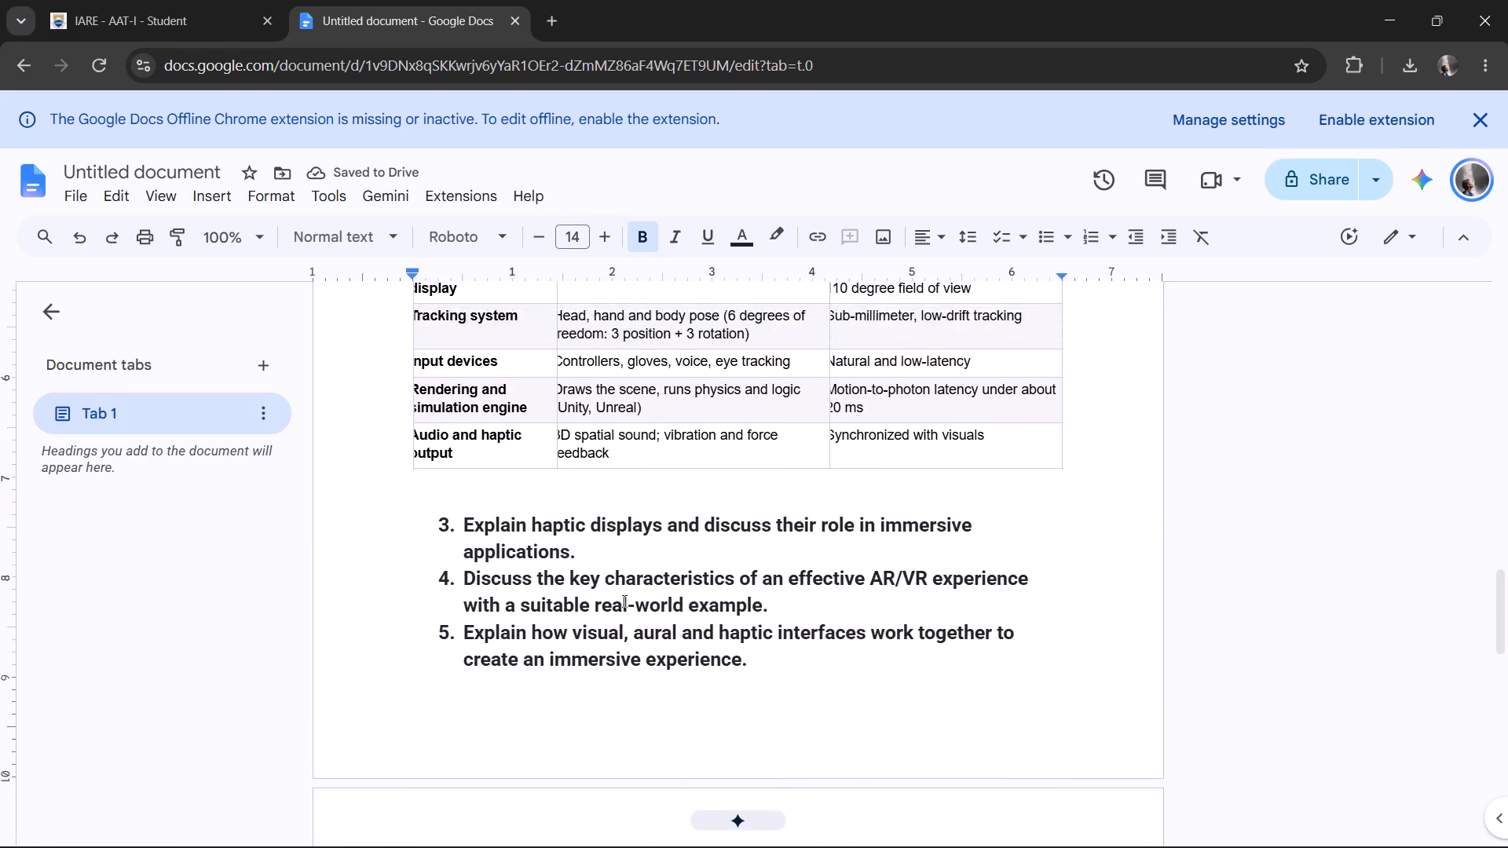
scroll(623, 601, "up", 2)
scroll(623, 601, "down", 1)
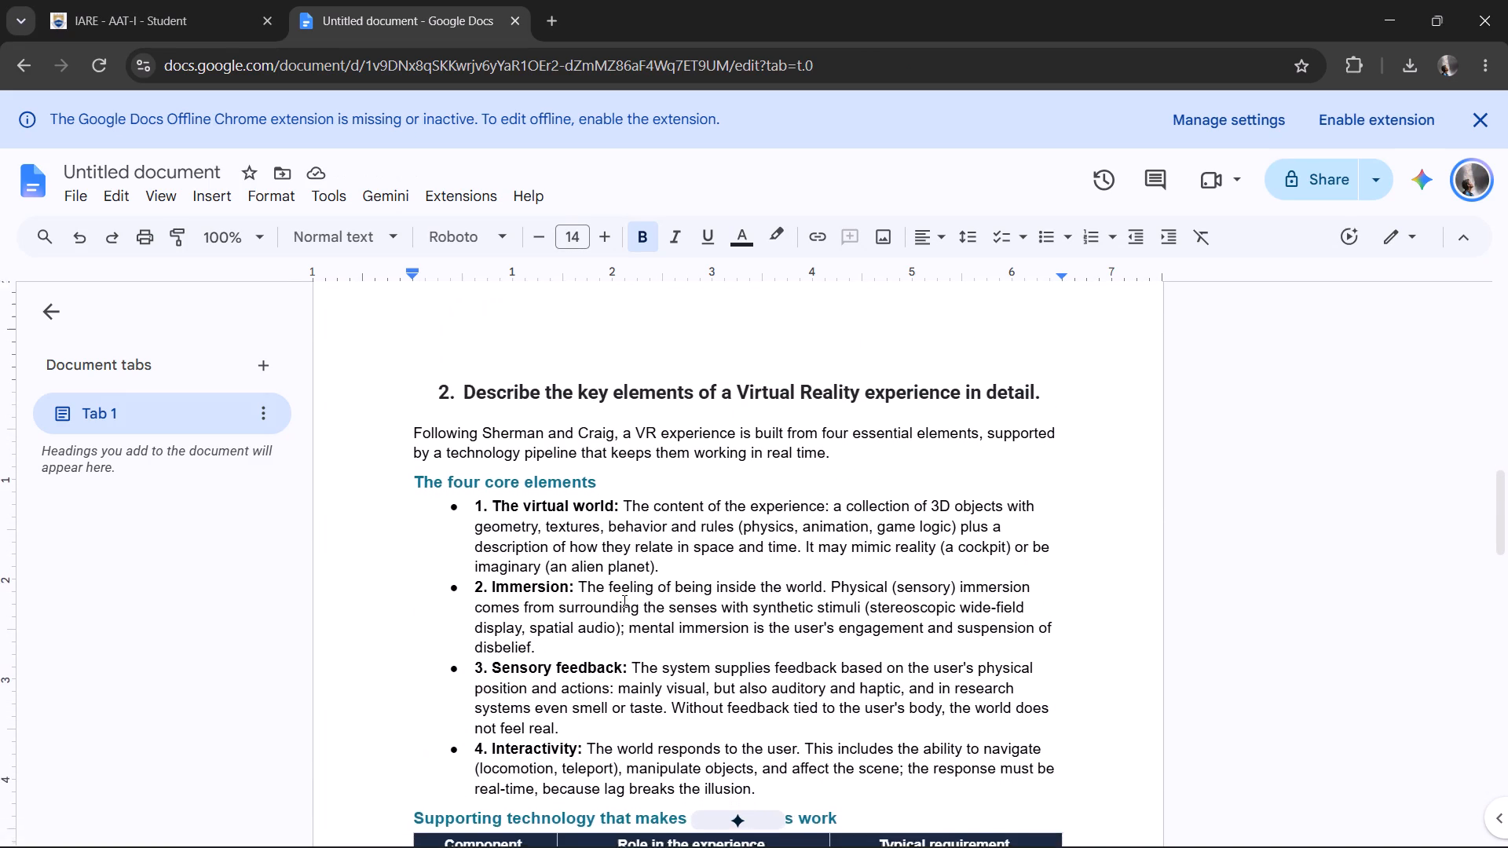
scroll(623, 601, "down", 1)
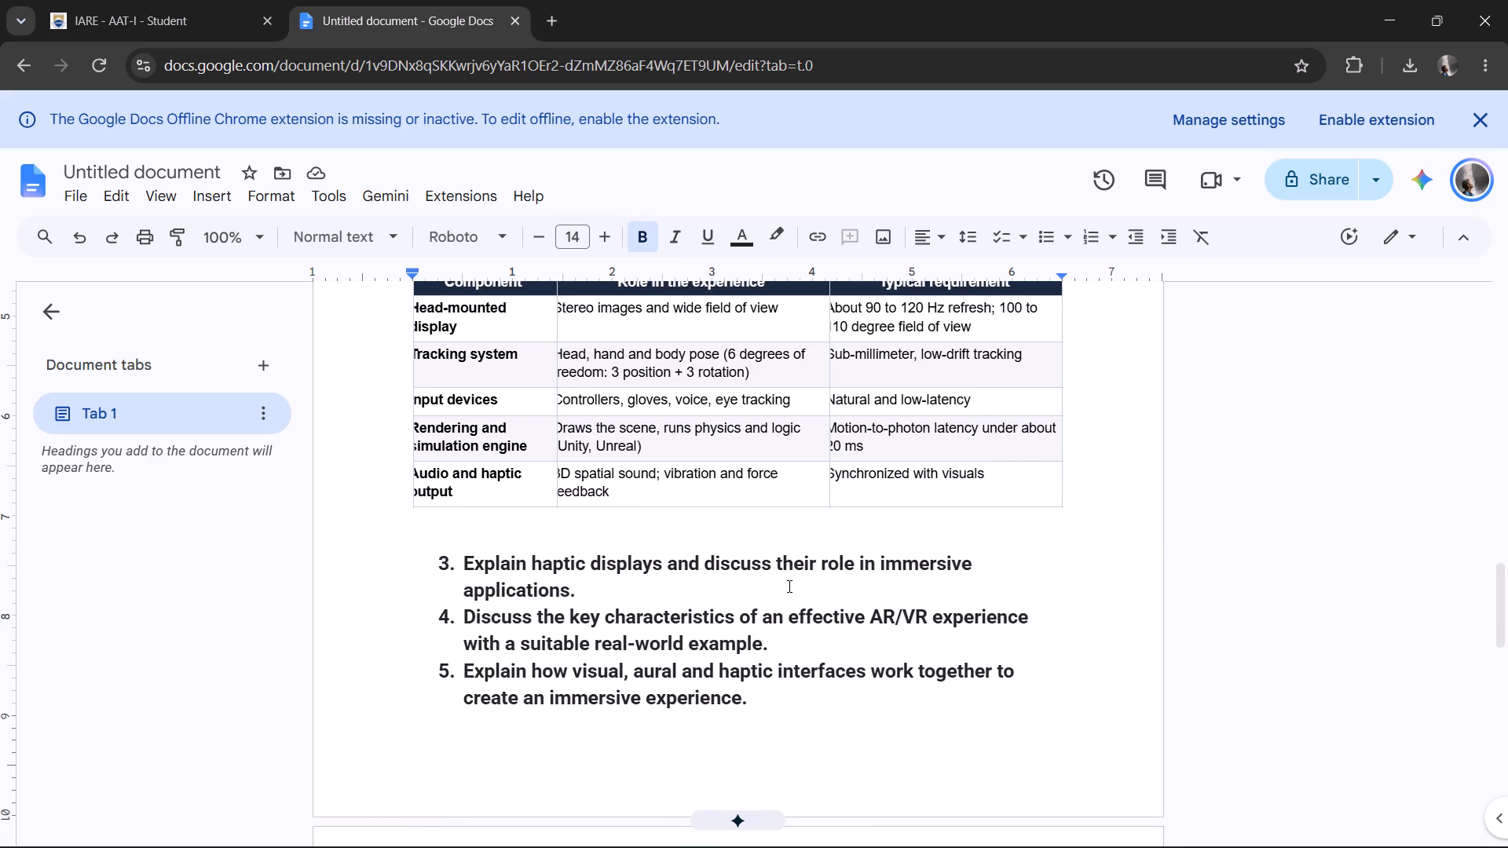
left_click(678, 600)
key("Return")
key("Return")
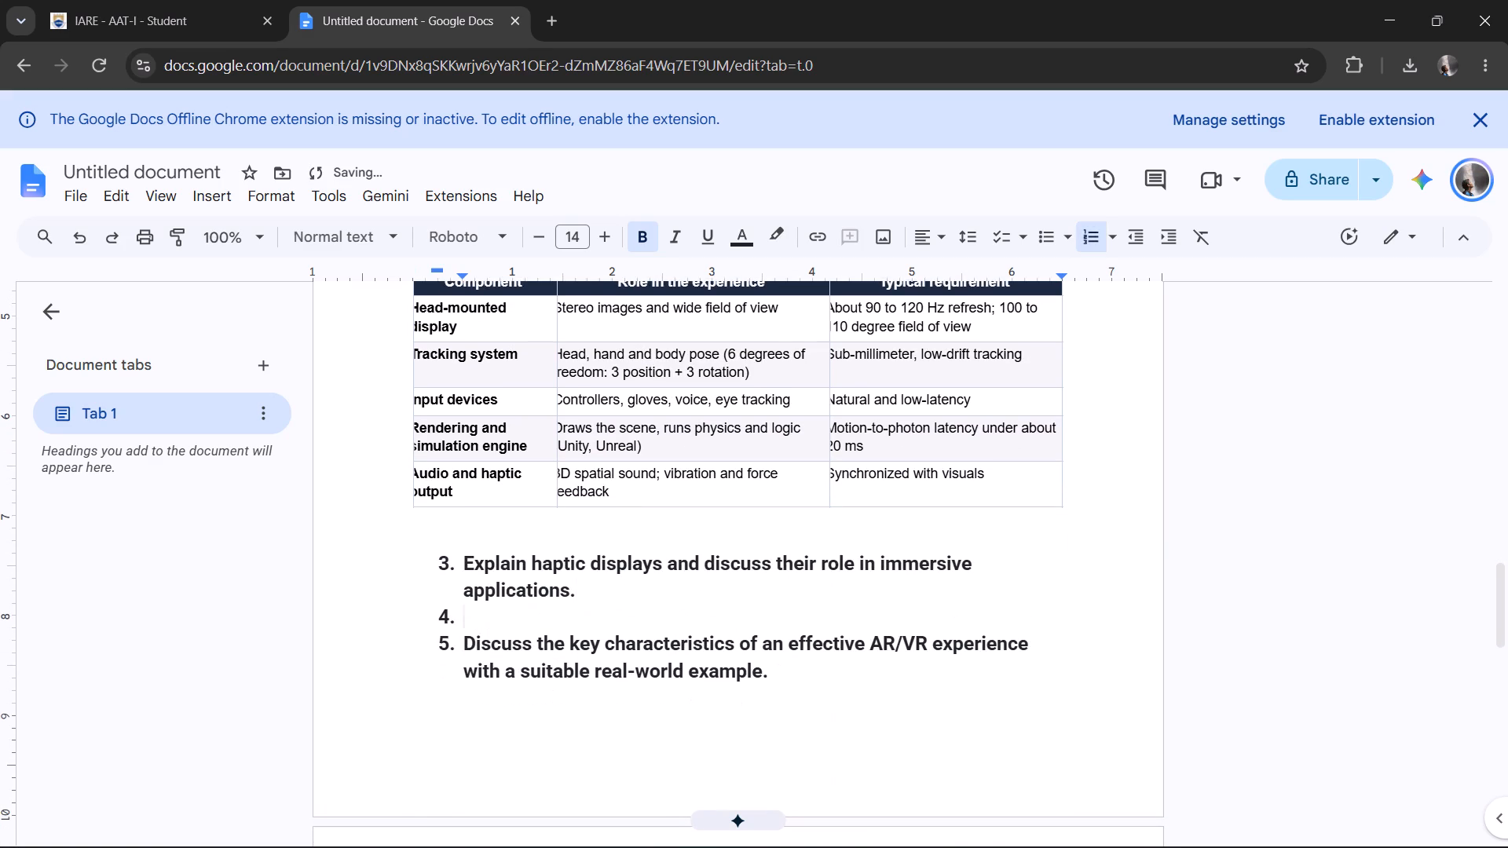
Add three blank lines between the supporting technology table and question 3 to push the question onto the next page.
left_click(436, 563)
left_click(473, 537)
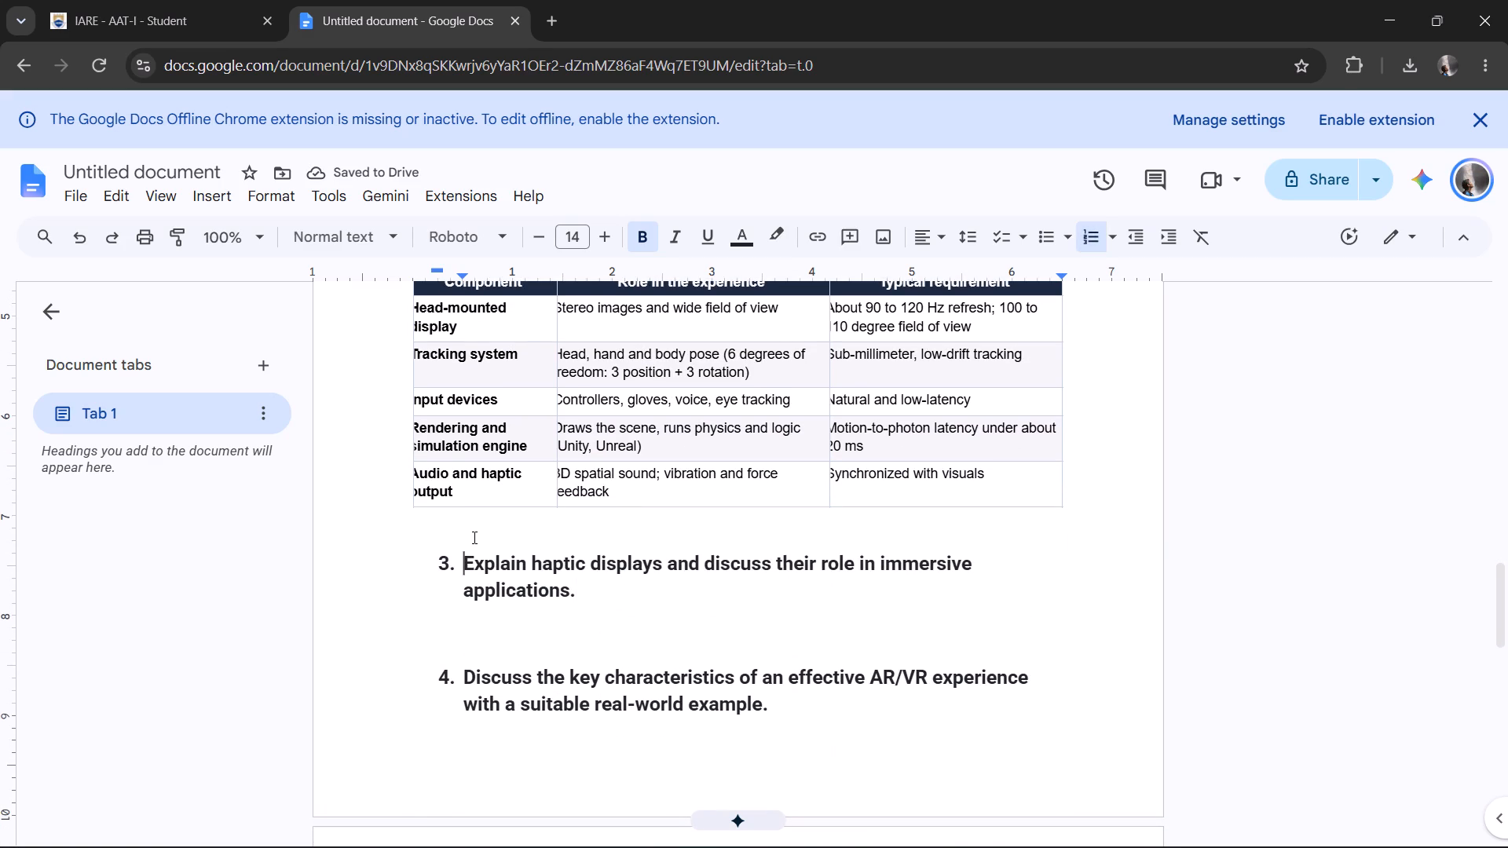
key("Return")
key("Return")
key("Return")
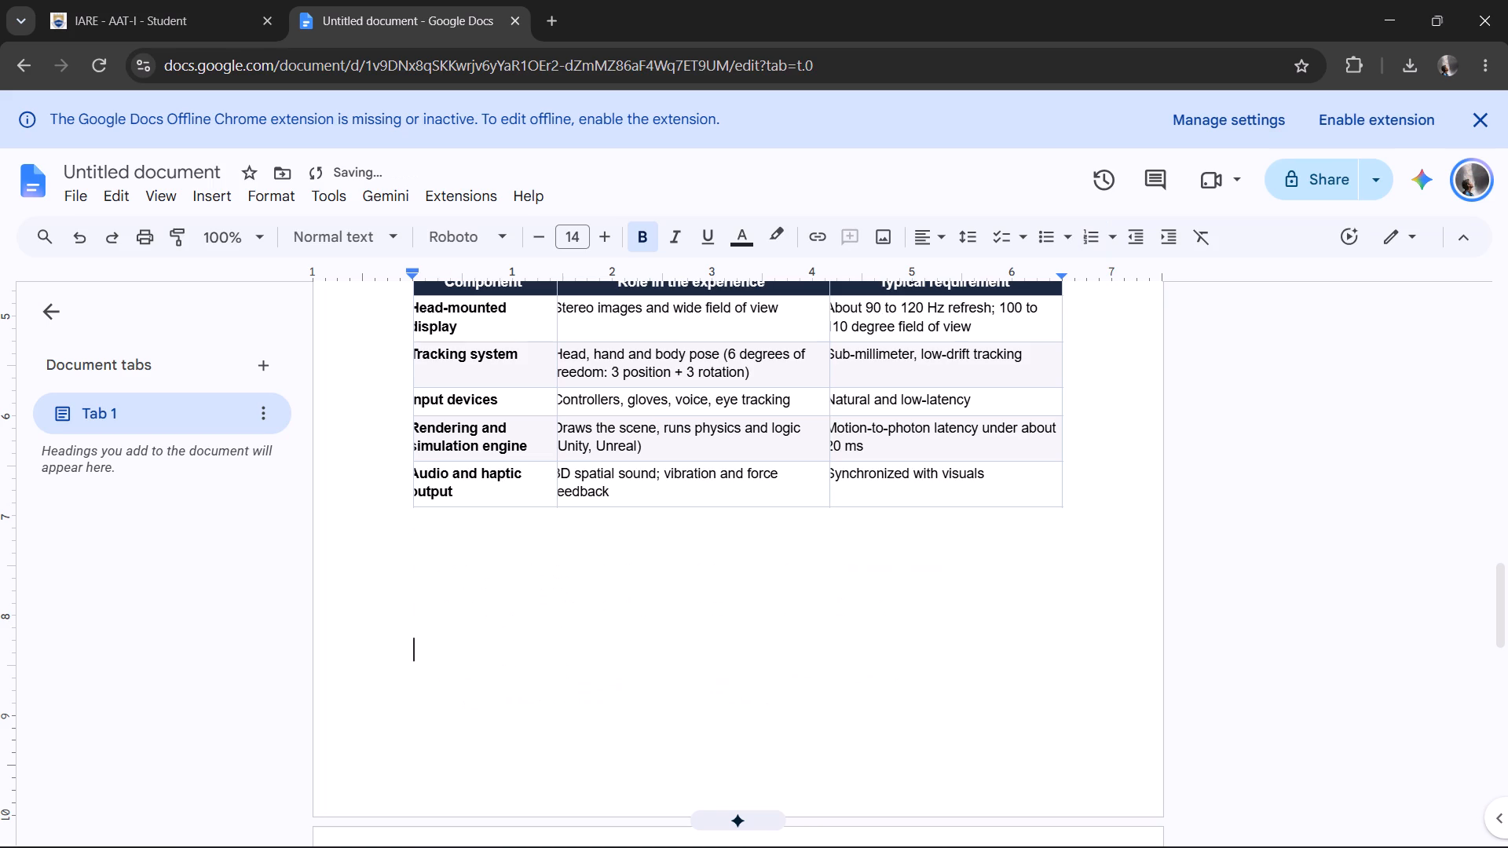
Copy section 3 of the Word study guide, from its opening paragraph through the Interaction and accessibility bullet, and paste it beneath question 3 in Google Docs.
scroll(473, 537, "down", 3)
left_click(448, 618)
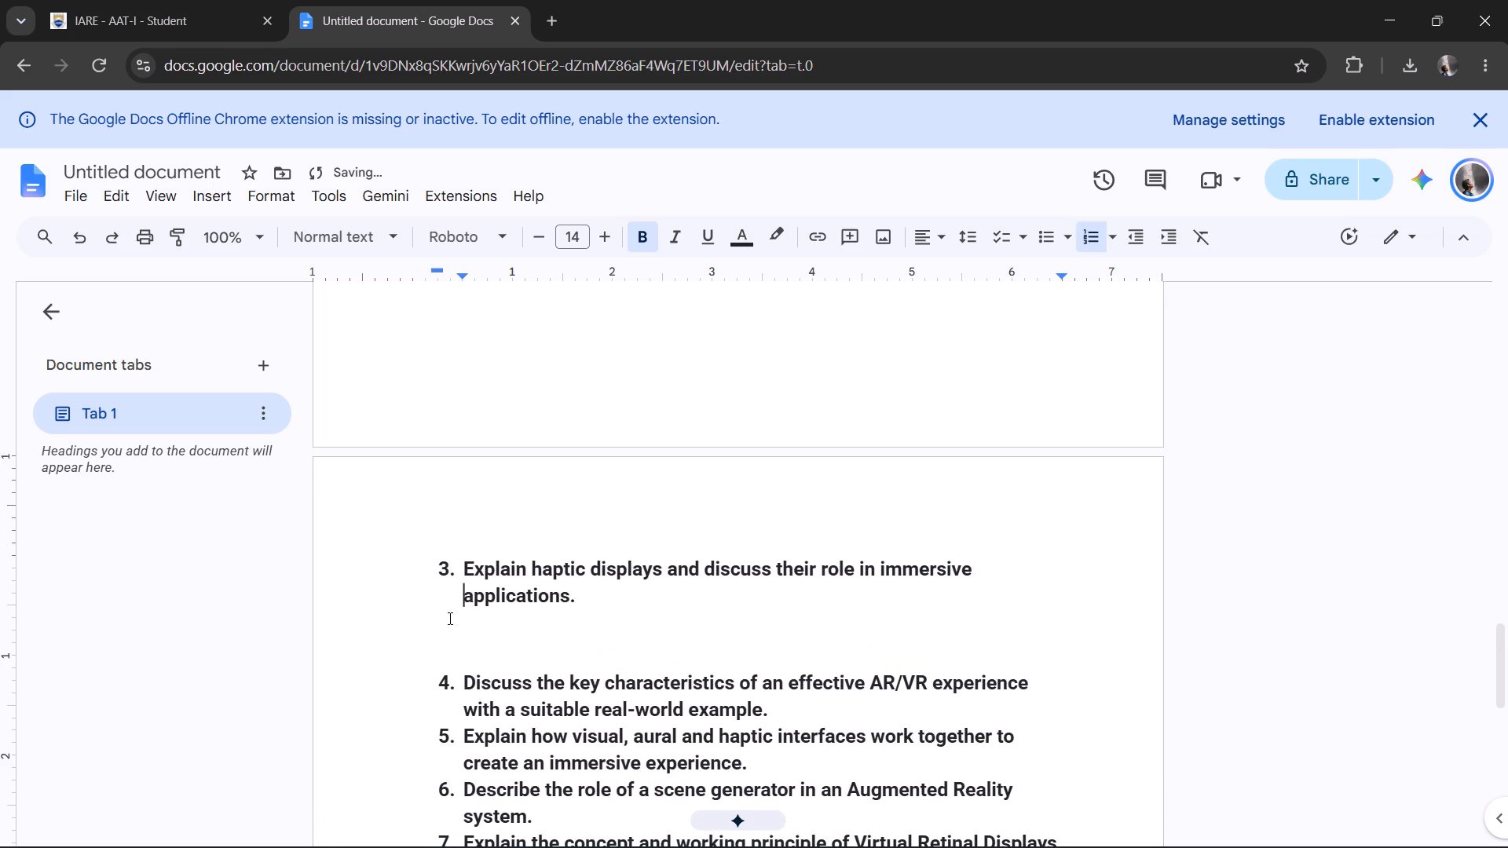
left_click(470, 628)
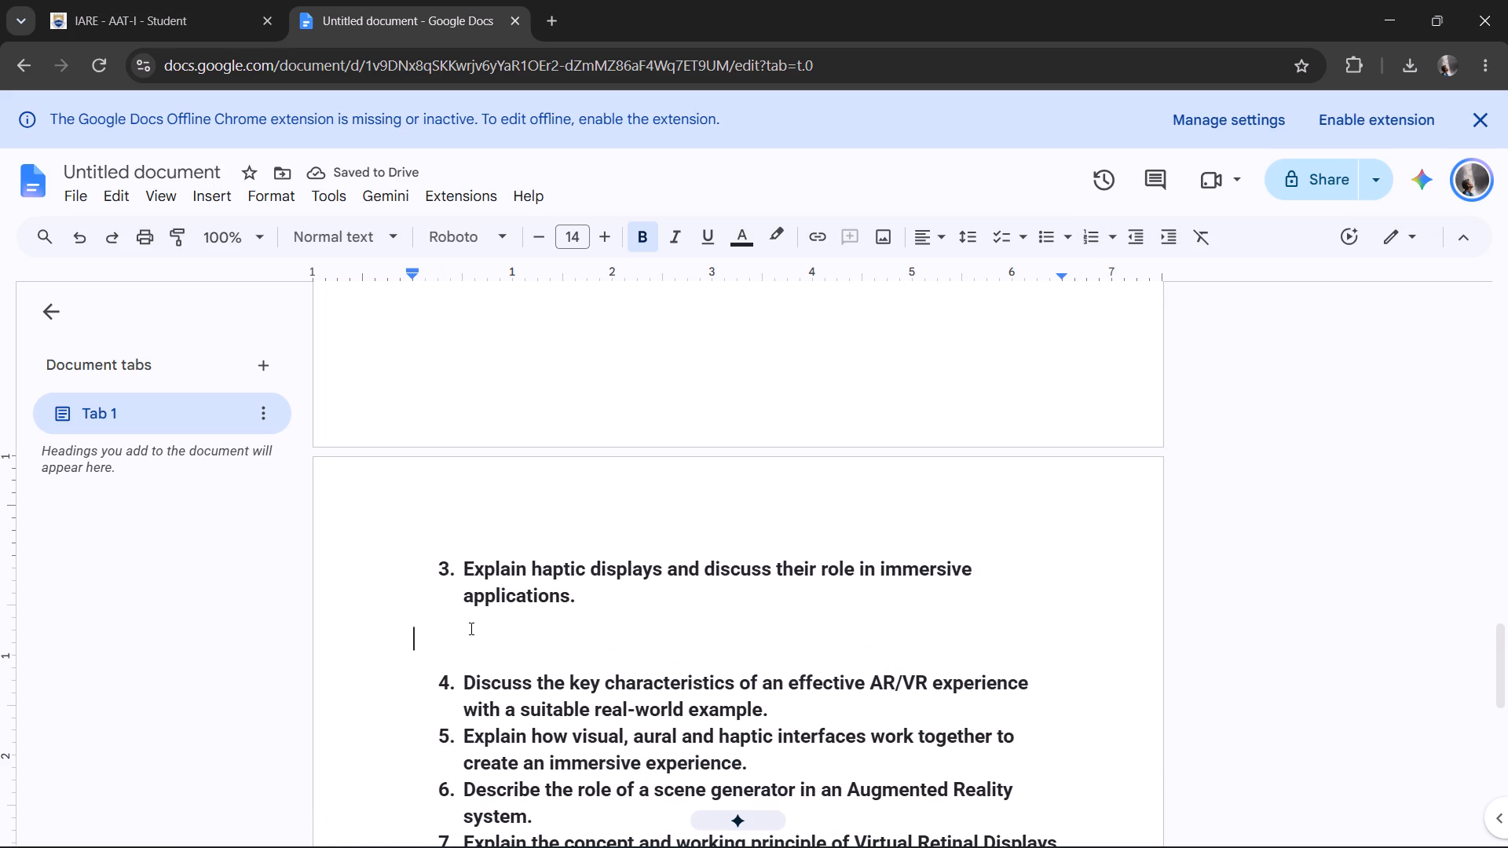
left_click(470, 628)
key("alt+Tab")
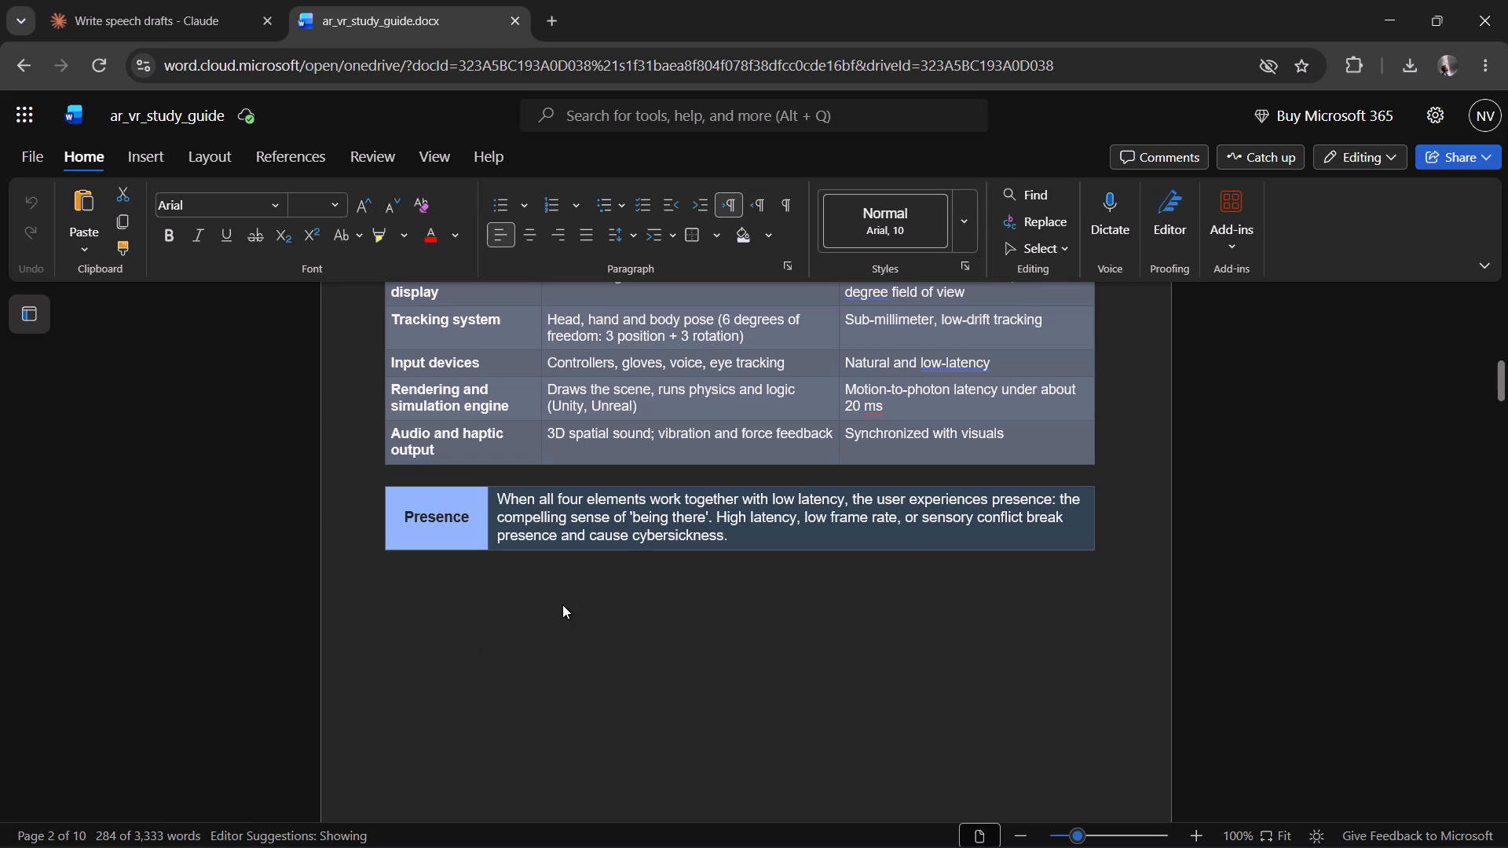
scroll(562, 605, "down", 6)
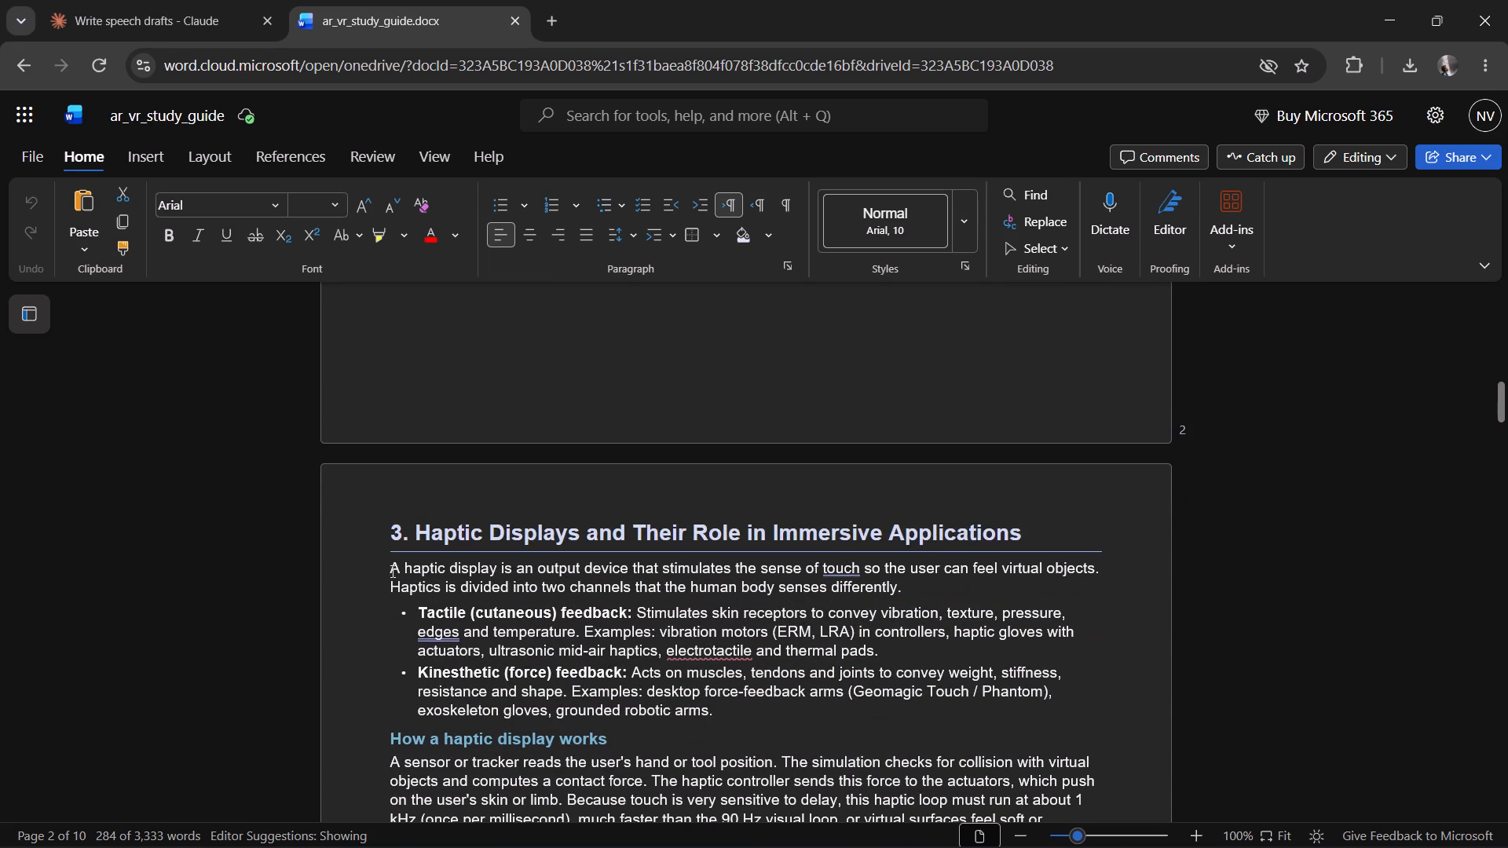
left_click_drag(385, 569, 688, 847)
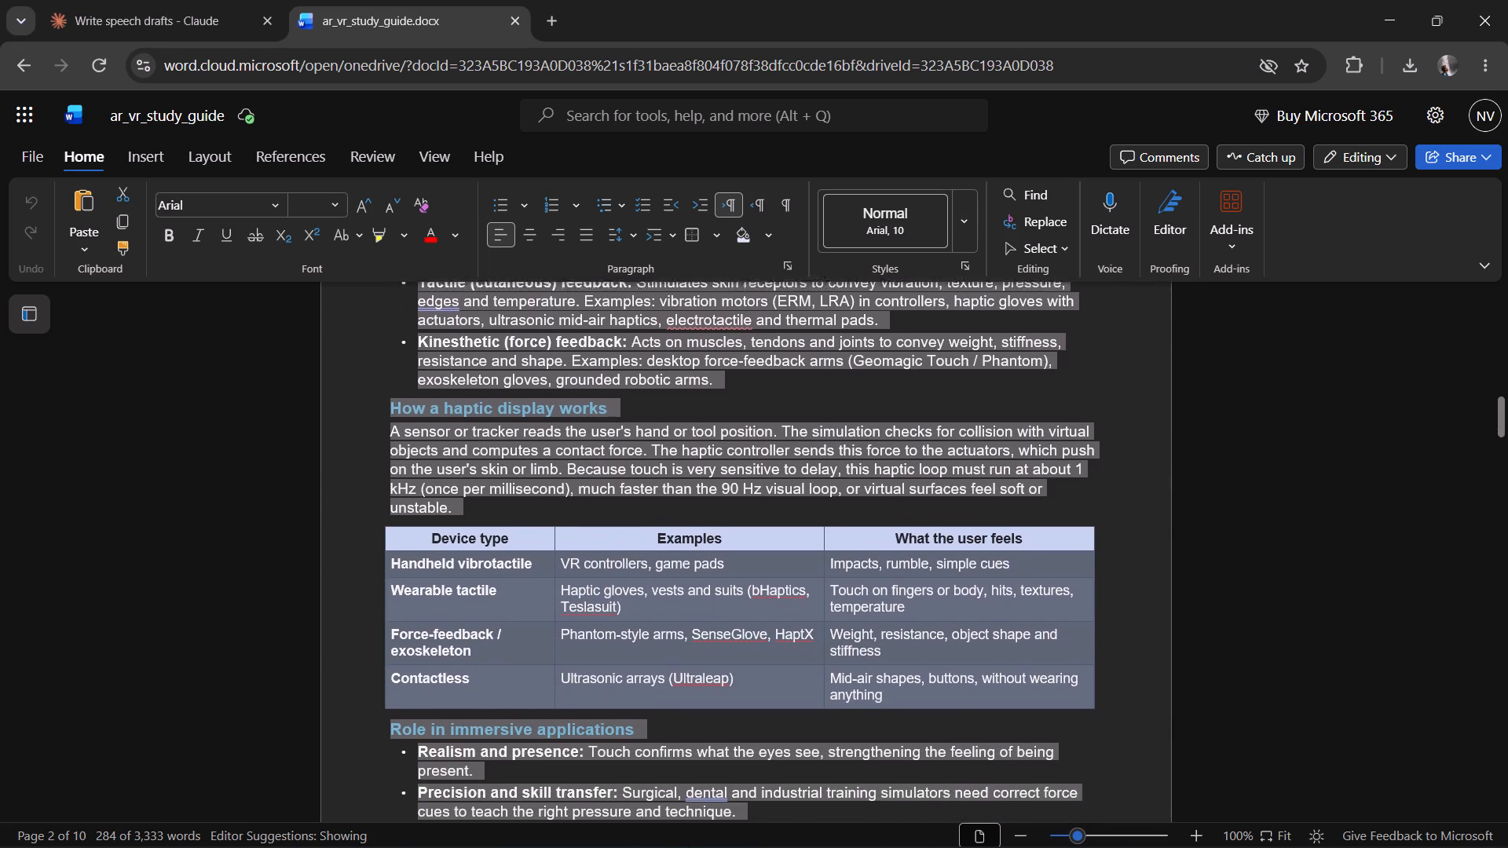
left_click_drag(688, 847, 620, 528)
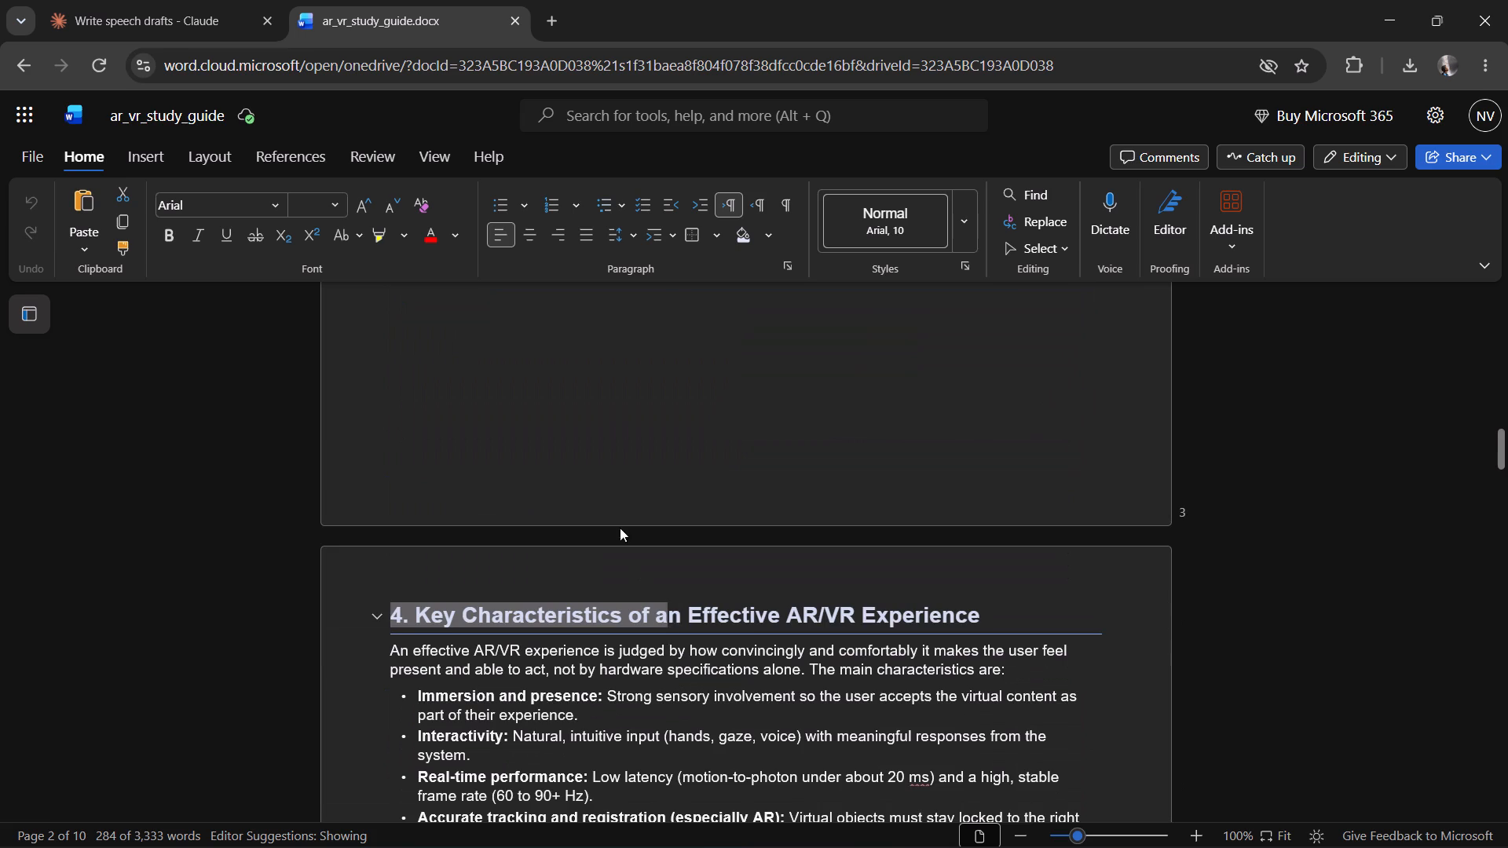
left_click_drag(620, 528, 739, 326)
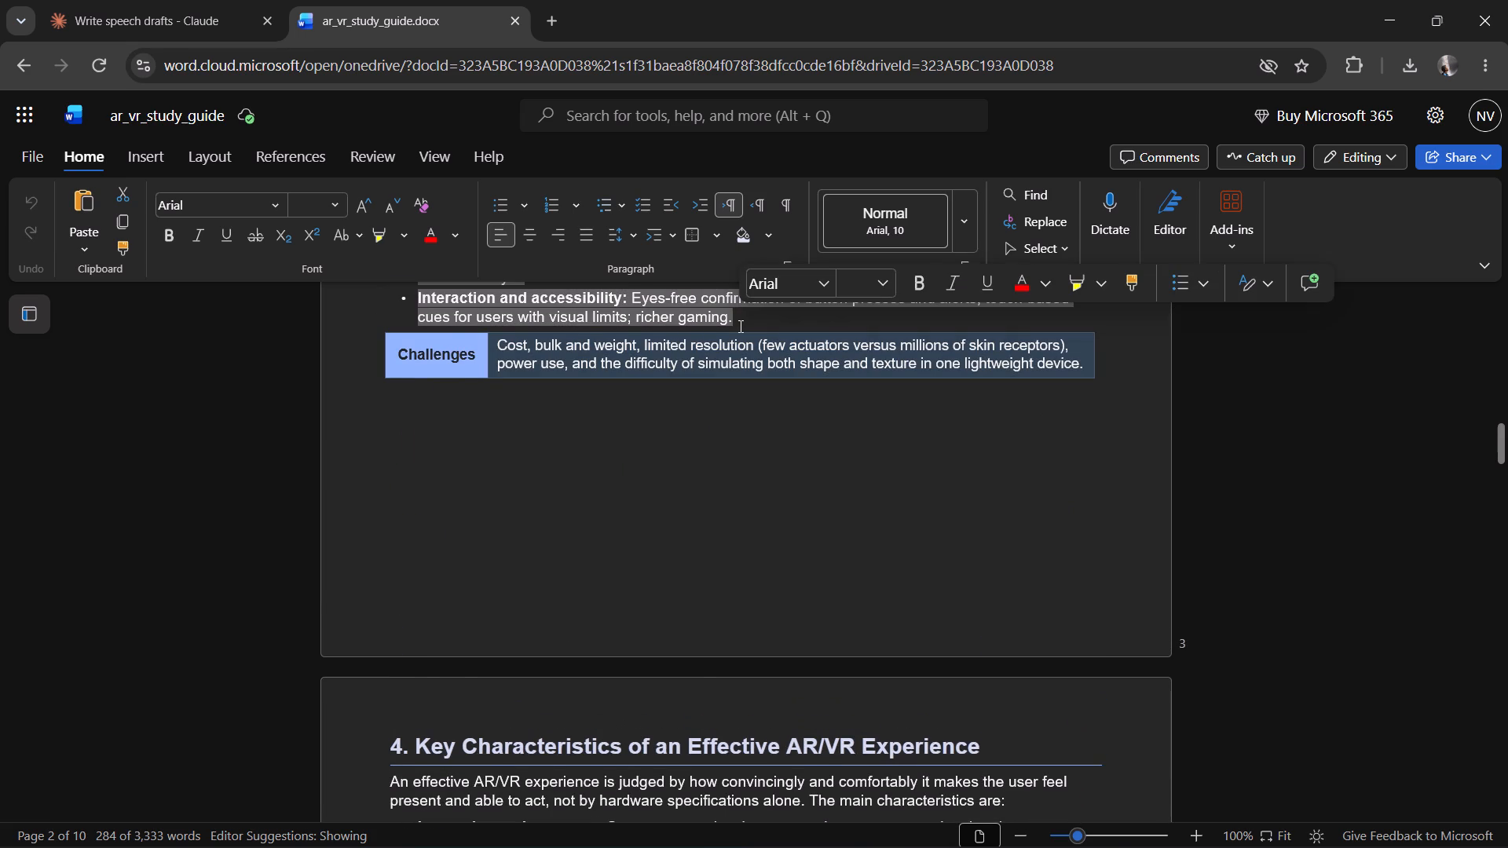
key("ctrl+c")
key("alt+Tab")
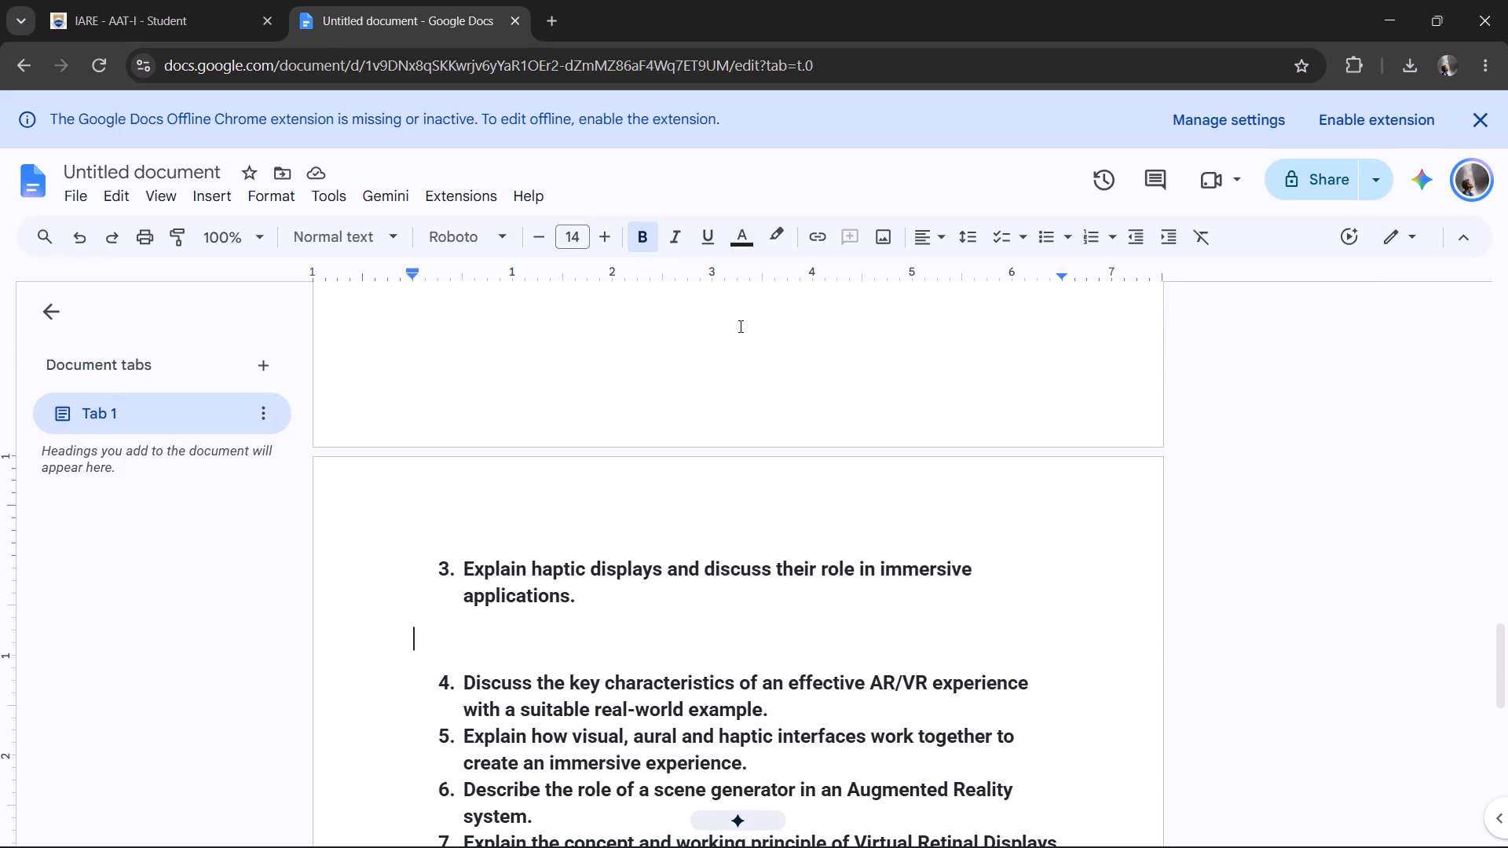
key("ctrl+v")
Convert the pasted Interaction and accessibility item from a numbered entry into a bullet under Role in immersive applications.
scroll(739, 326, "down", 1)
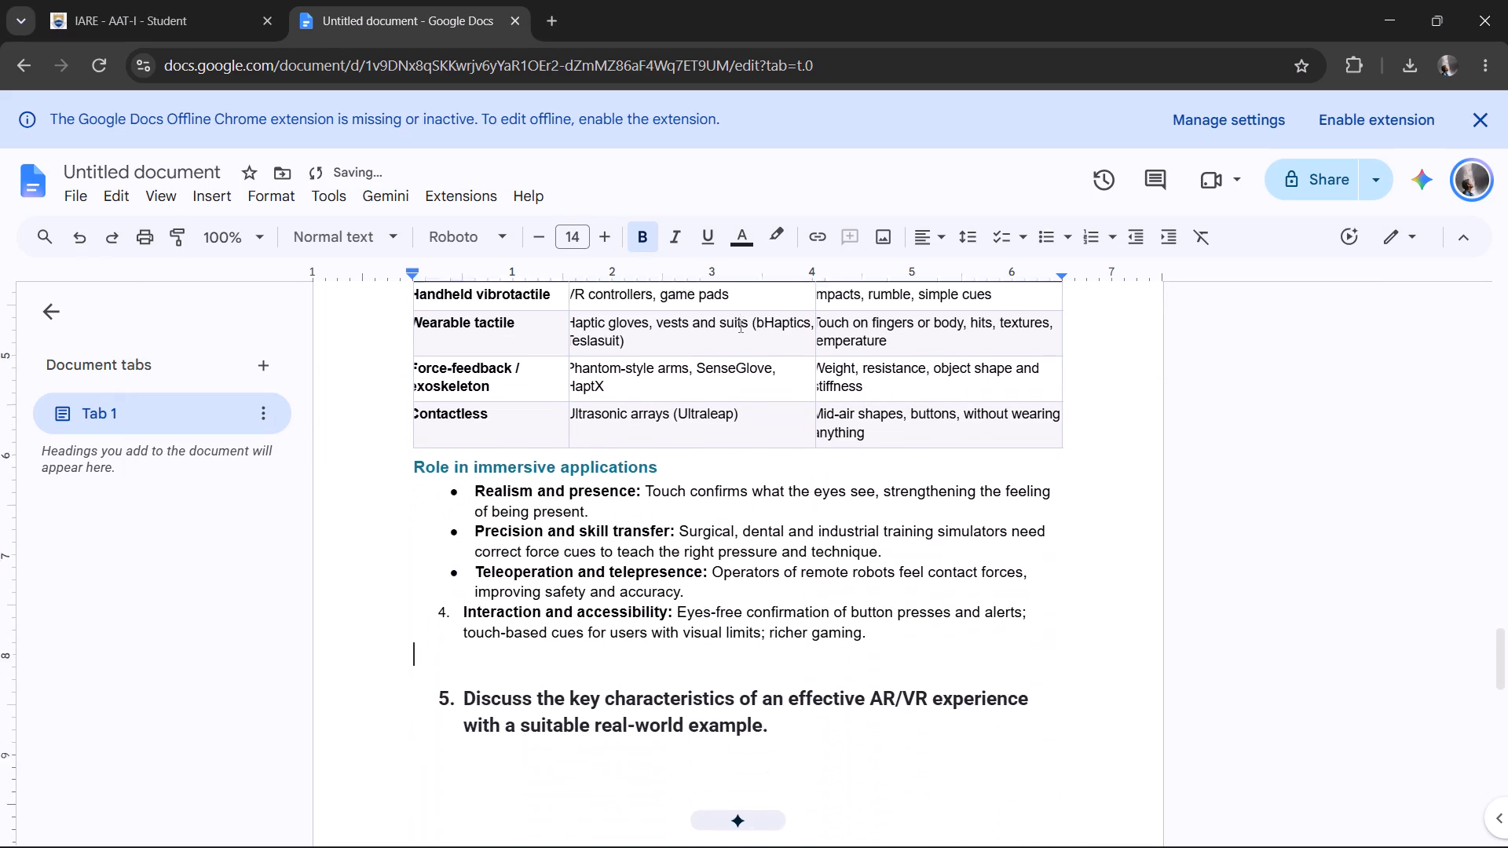
scroll(739, 326, "down", 2)
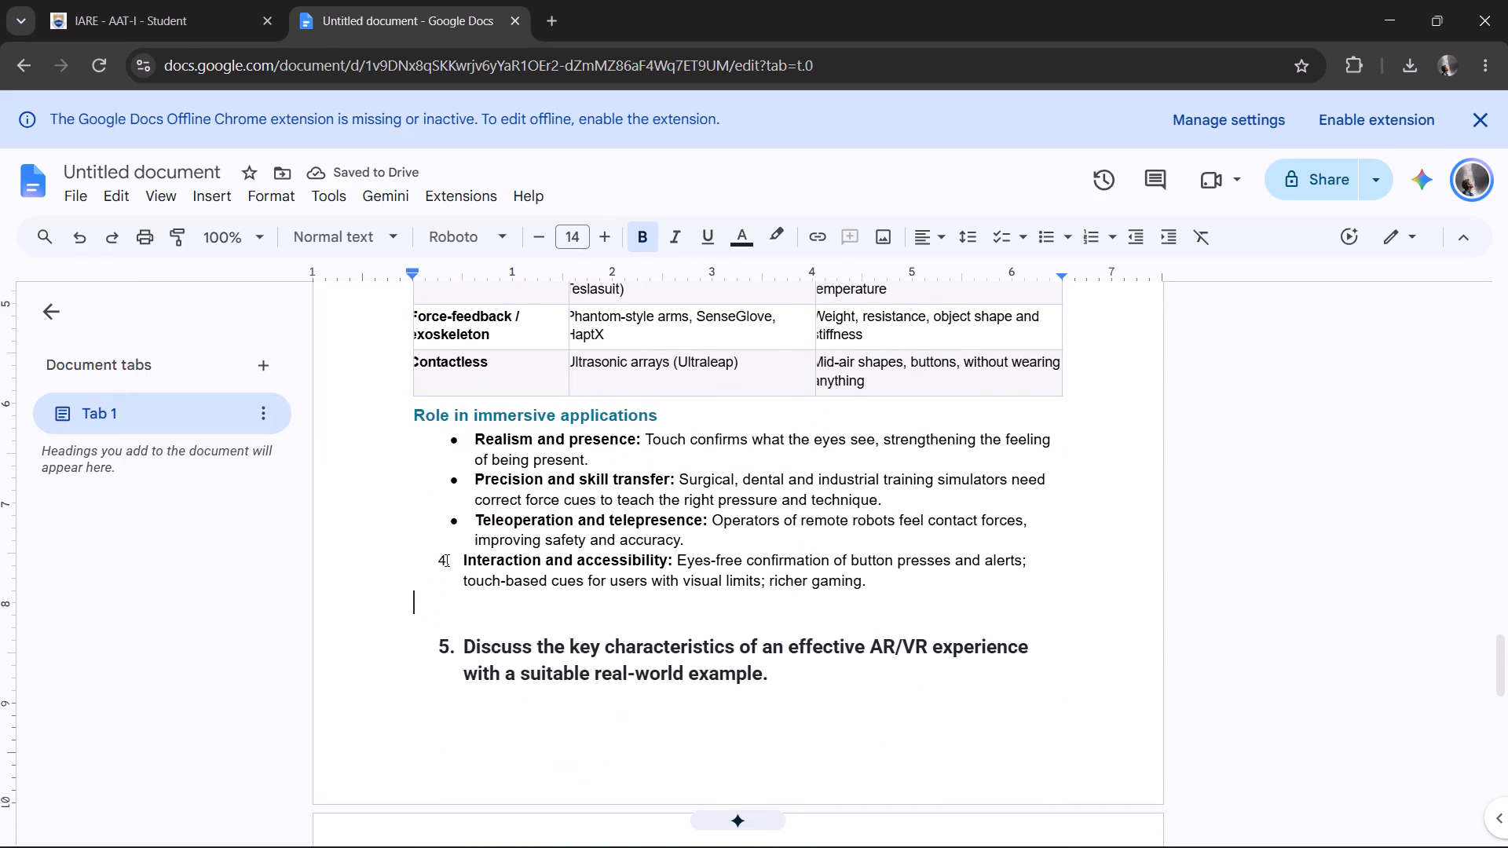
left_click(448, 560)
left_click(448, 560)
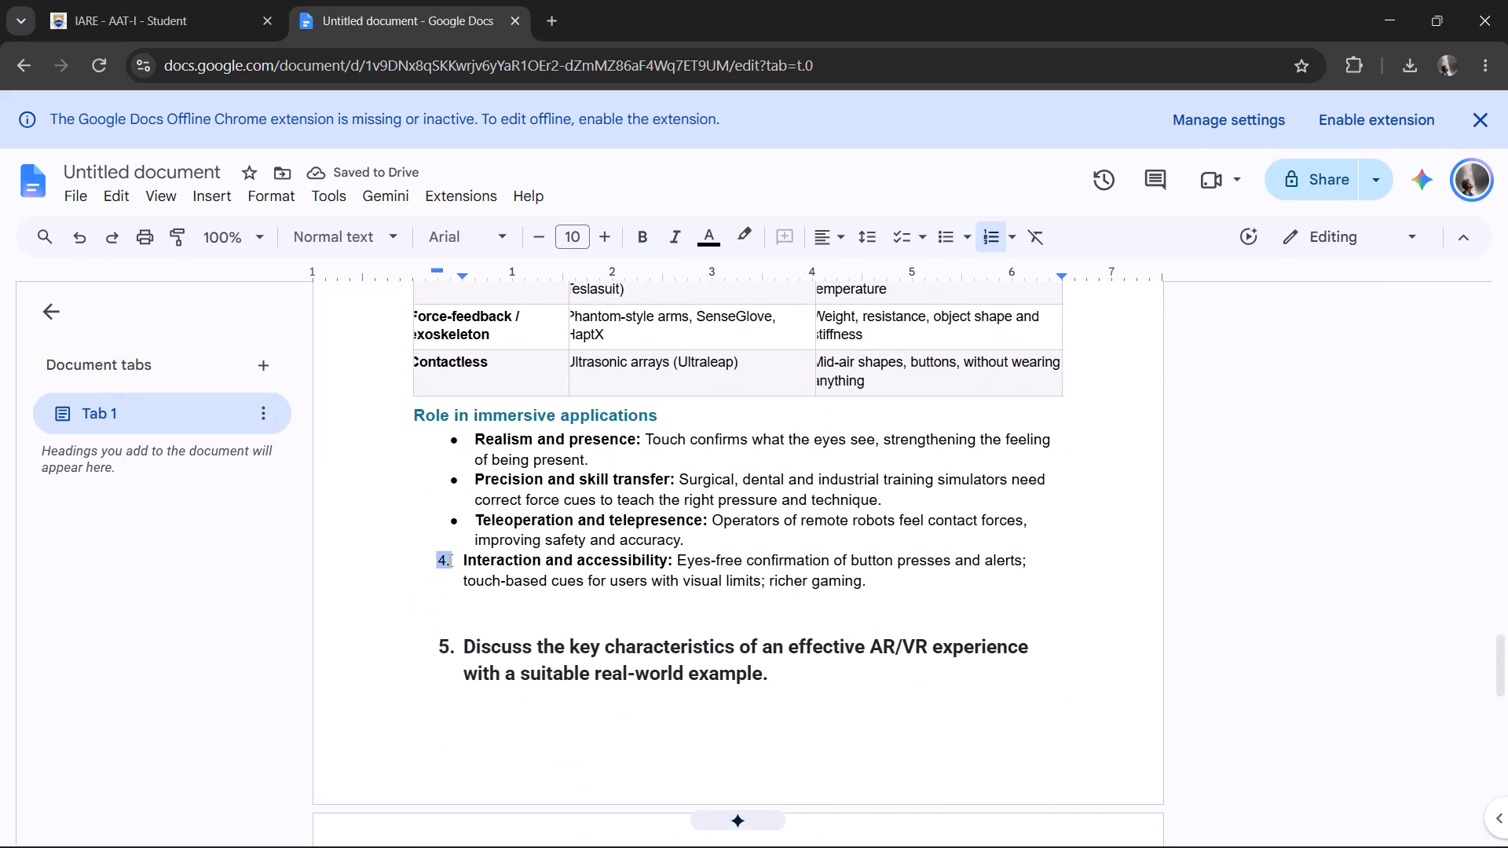
left_click(460, 561)
key("BackSpace")
key("BackSpace")
key("BackSpace")
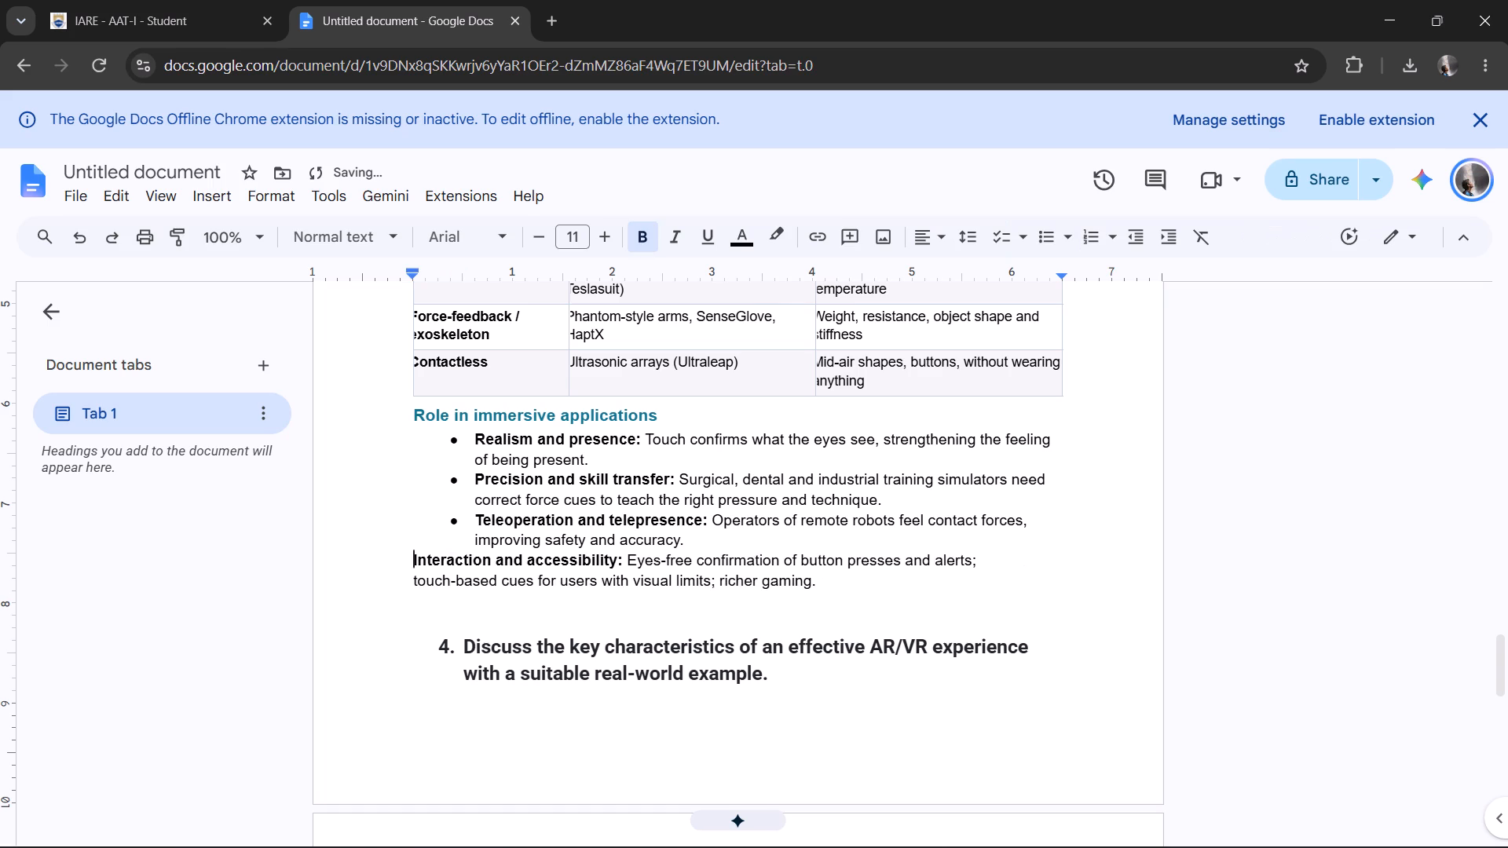
key("Return")
Add a blank line above question 4 to push the question onto the next page.
scroll(460, 561, "down", 1)
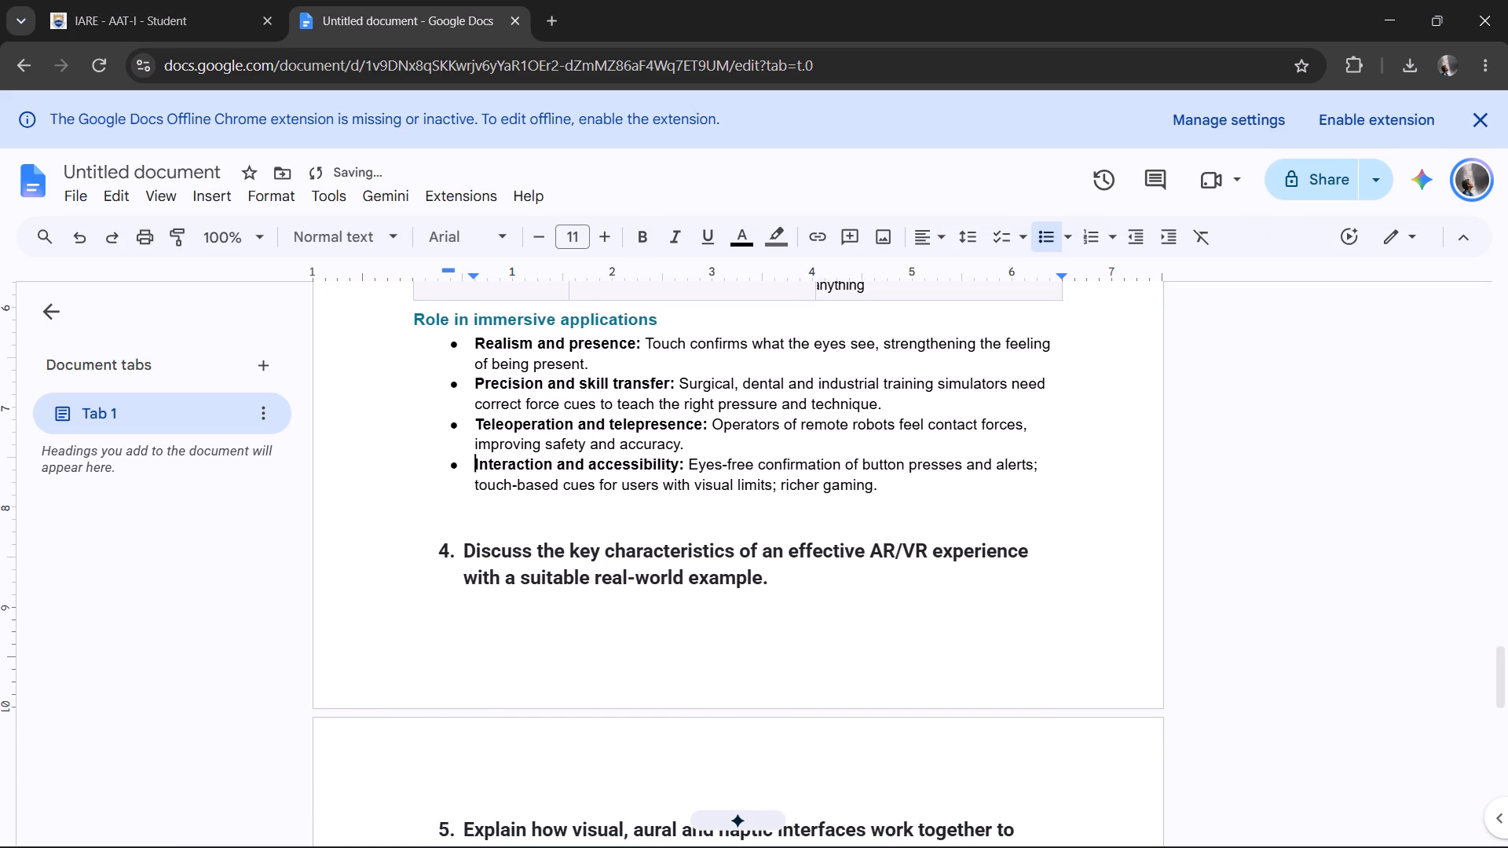
left_click(445, 515)
key("Return")
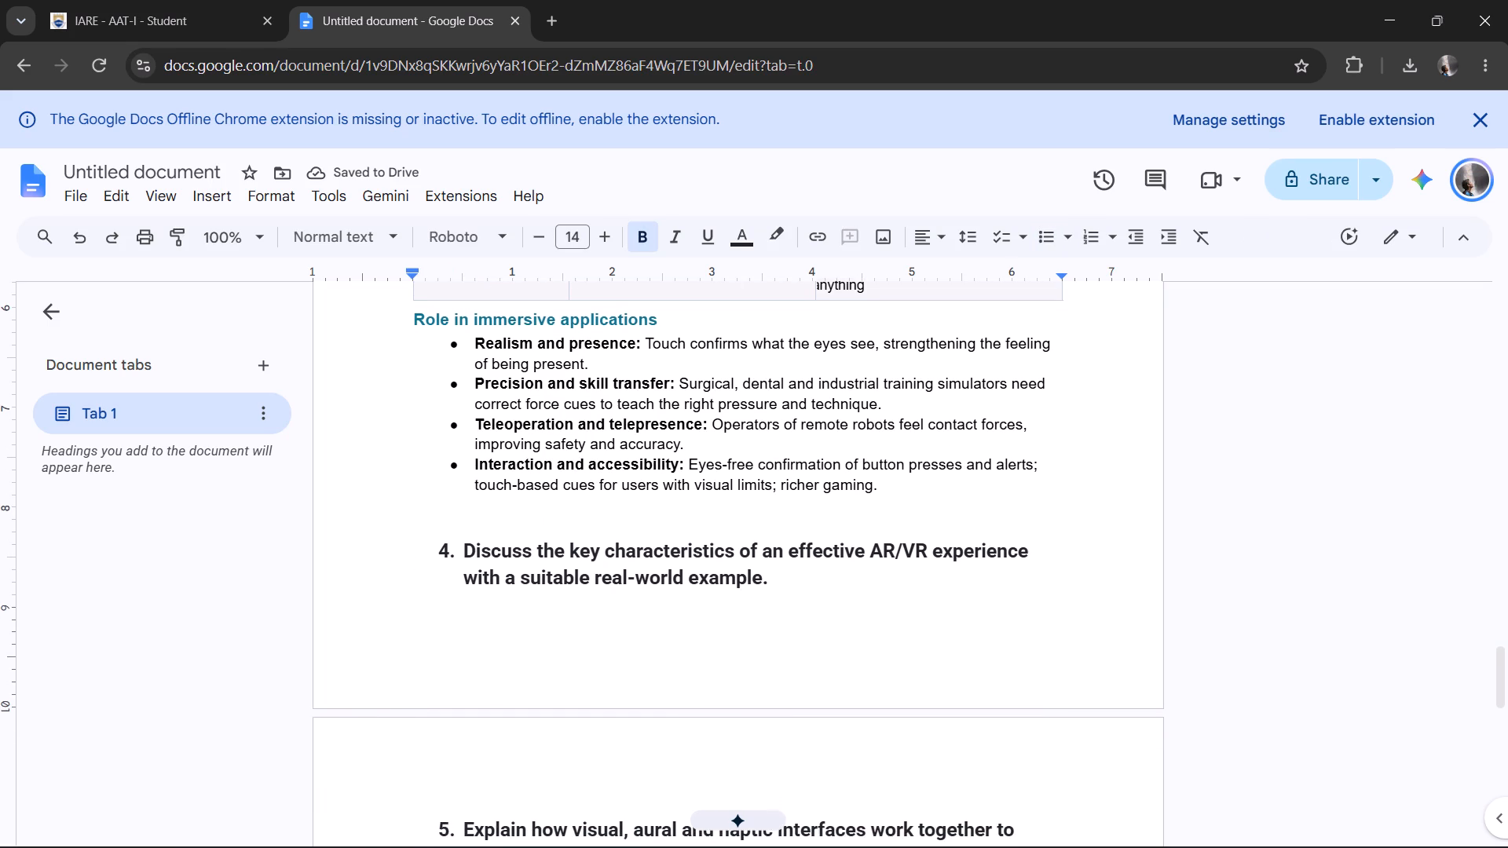
Insert an unnumbered blank line beneath question 4 about the key characteristics of an effective AR/VR experience.
scroll(445, 515, "down", 4)
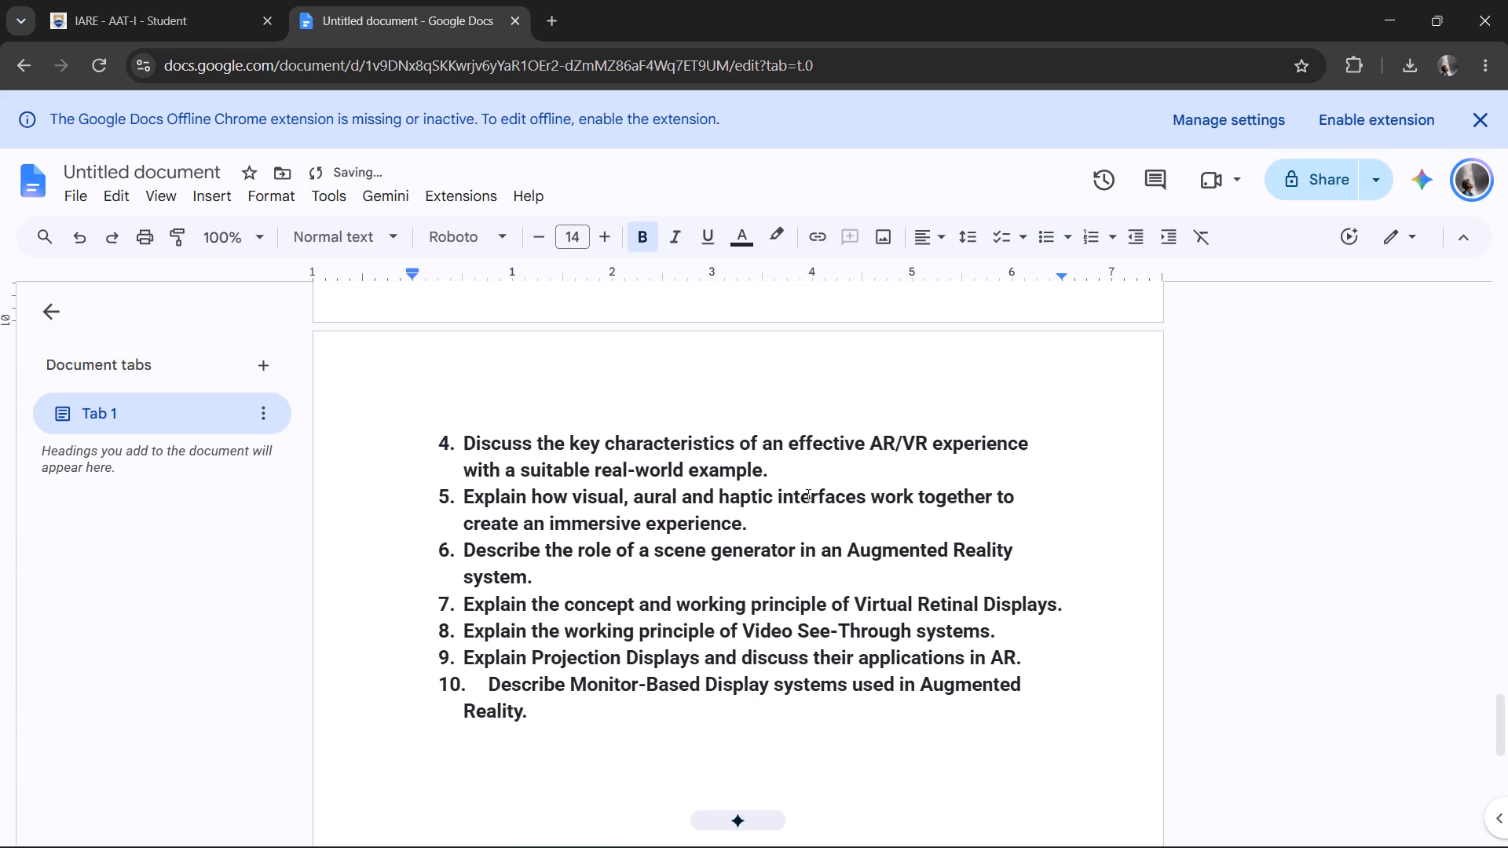
left_click(787, 470)
key("Return")
key("Return")
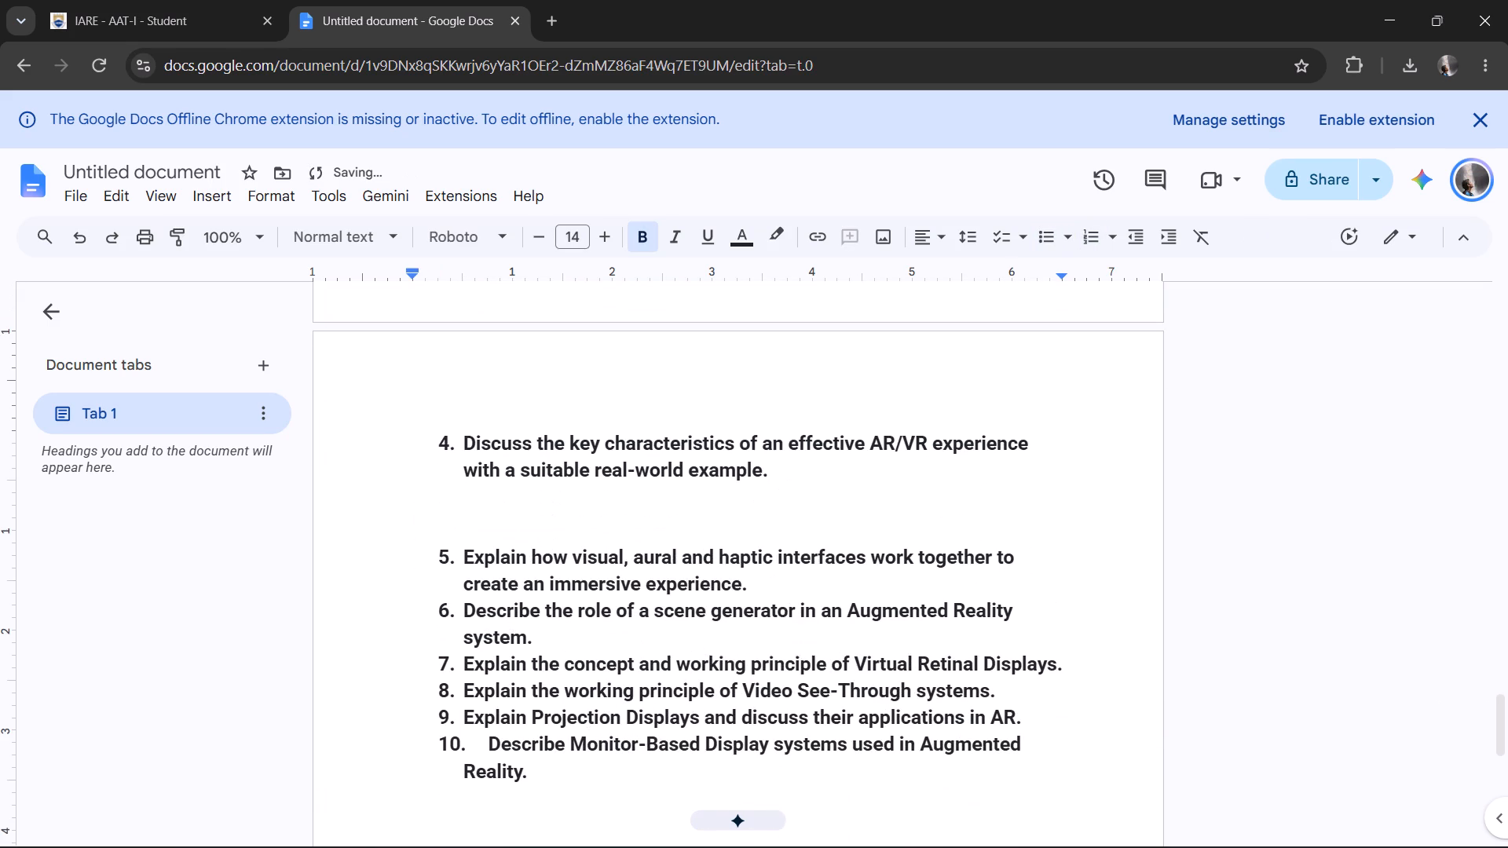
Copy section 4 of the Word study guide, from its opening paragraph through the IKEA Place table, and paste it beneath question 4 in Google Docs.
key("alt+Tab")
scroll(787, 470, "down", 4)
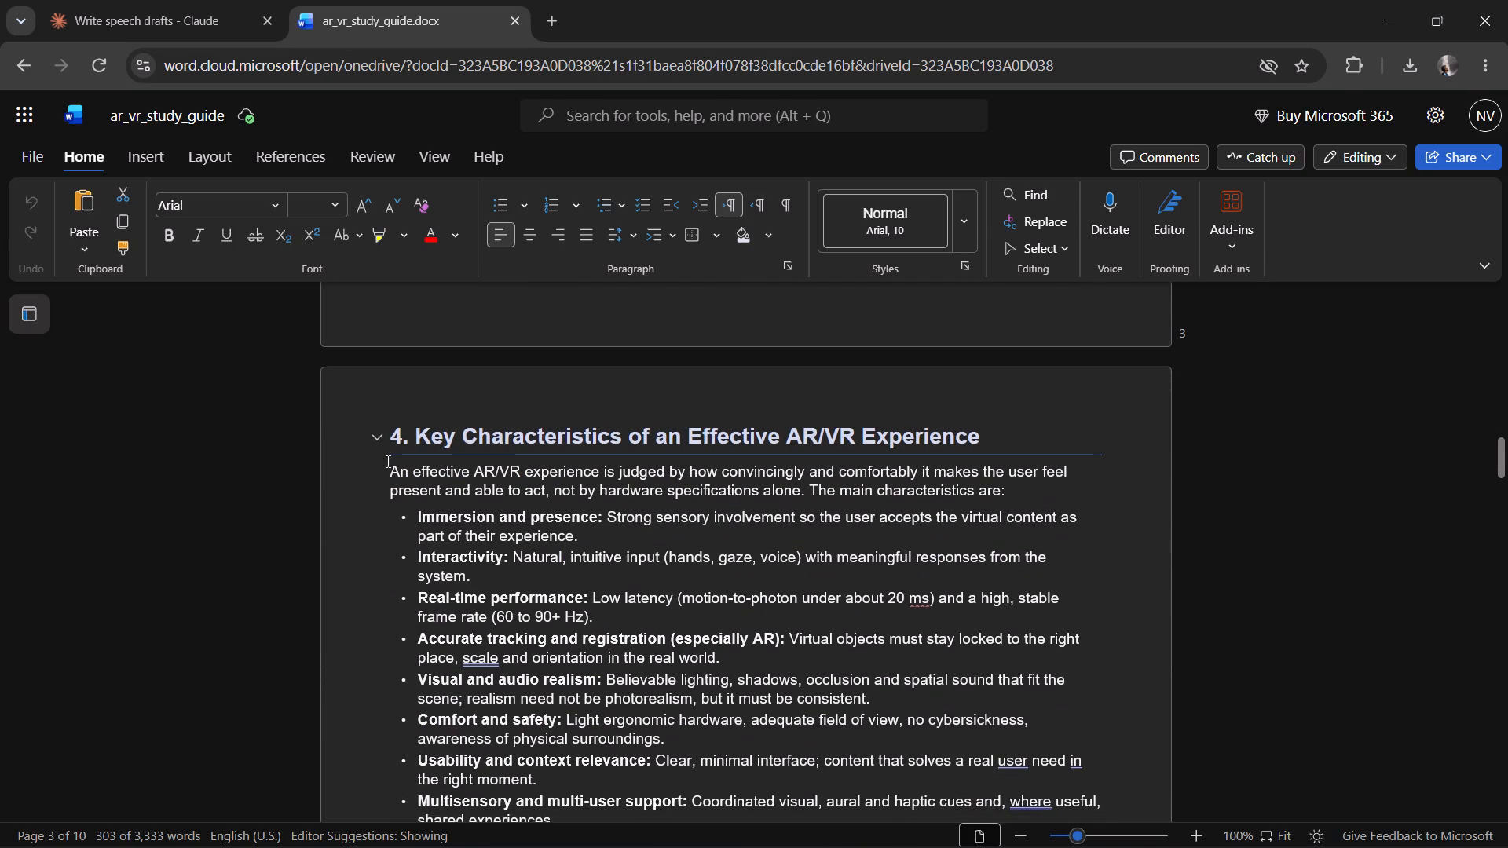
left_click_drag(385, 476, 498, 734)
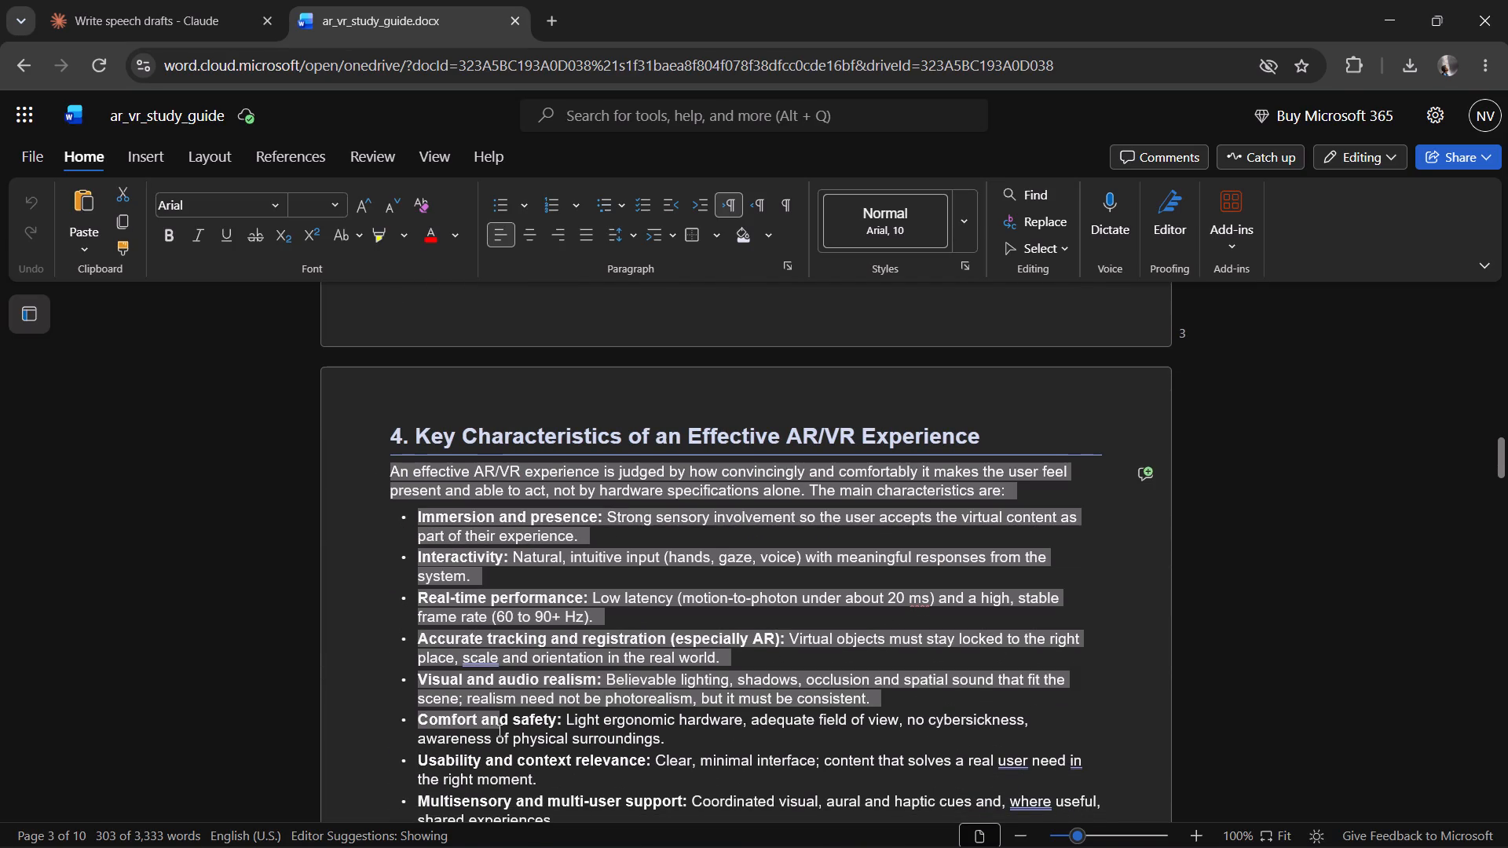
left_click_drag(498, 734, 635, 847)
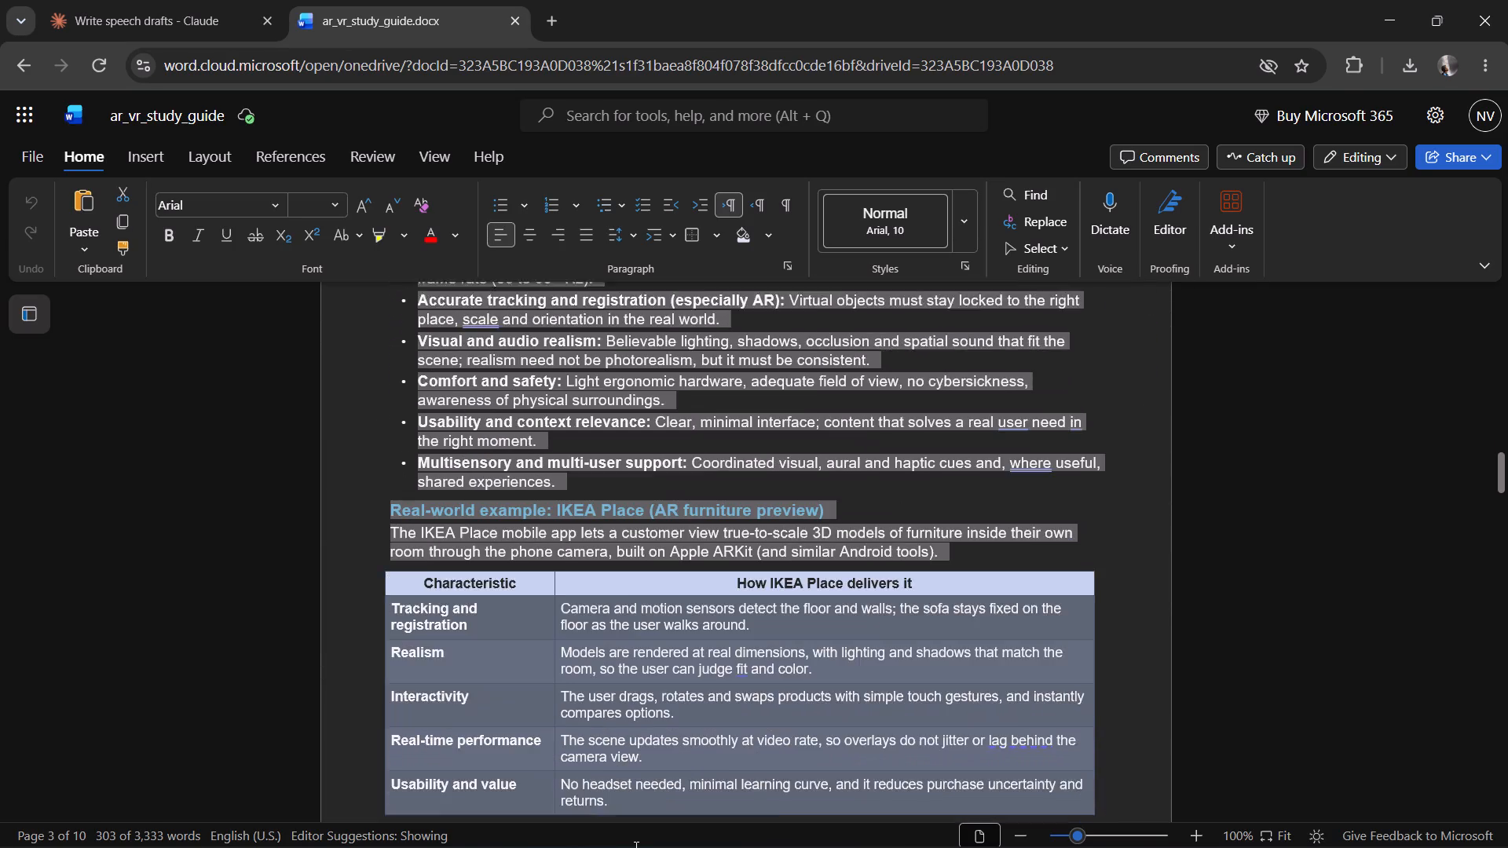
left_click_drag(635, 847, 783, 401)
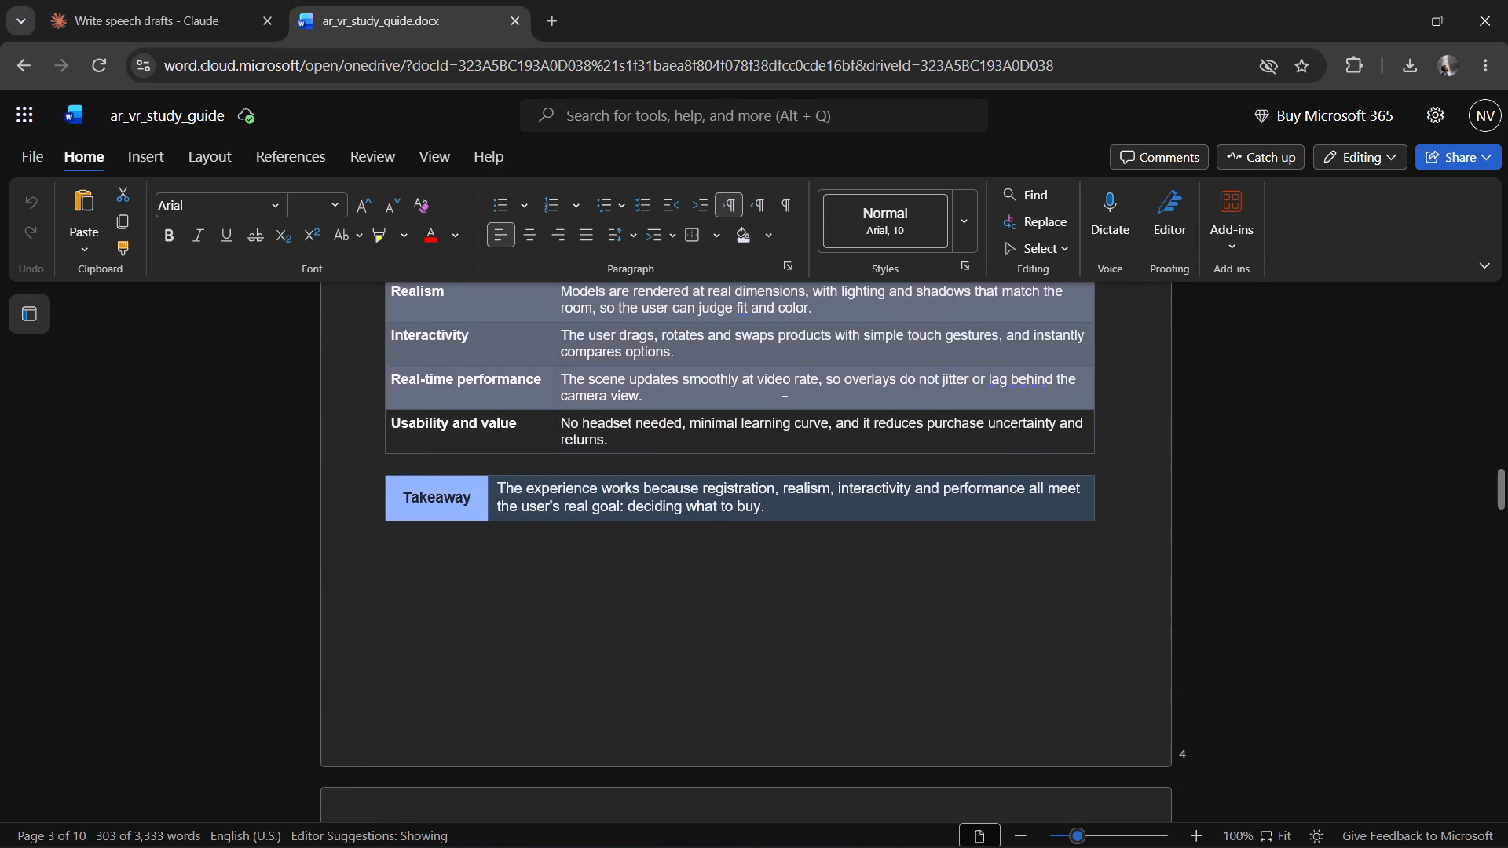
left_click_drag(783, 401, 775, 525)
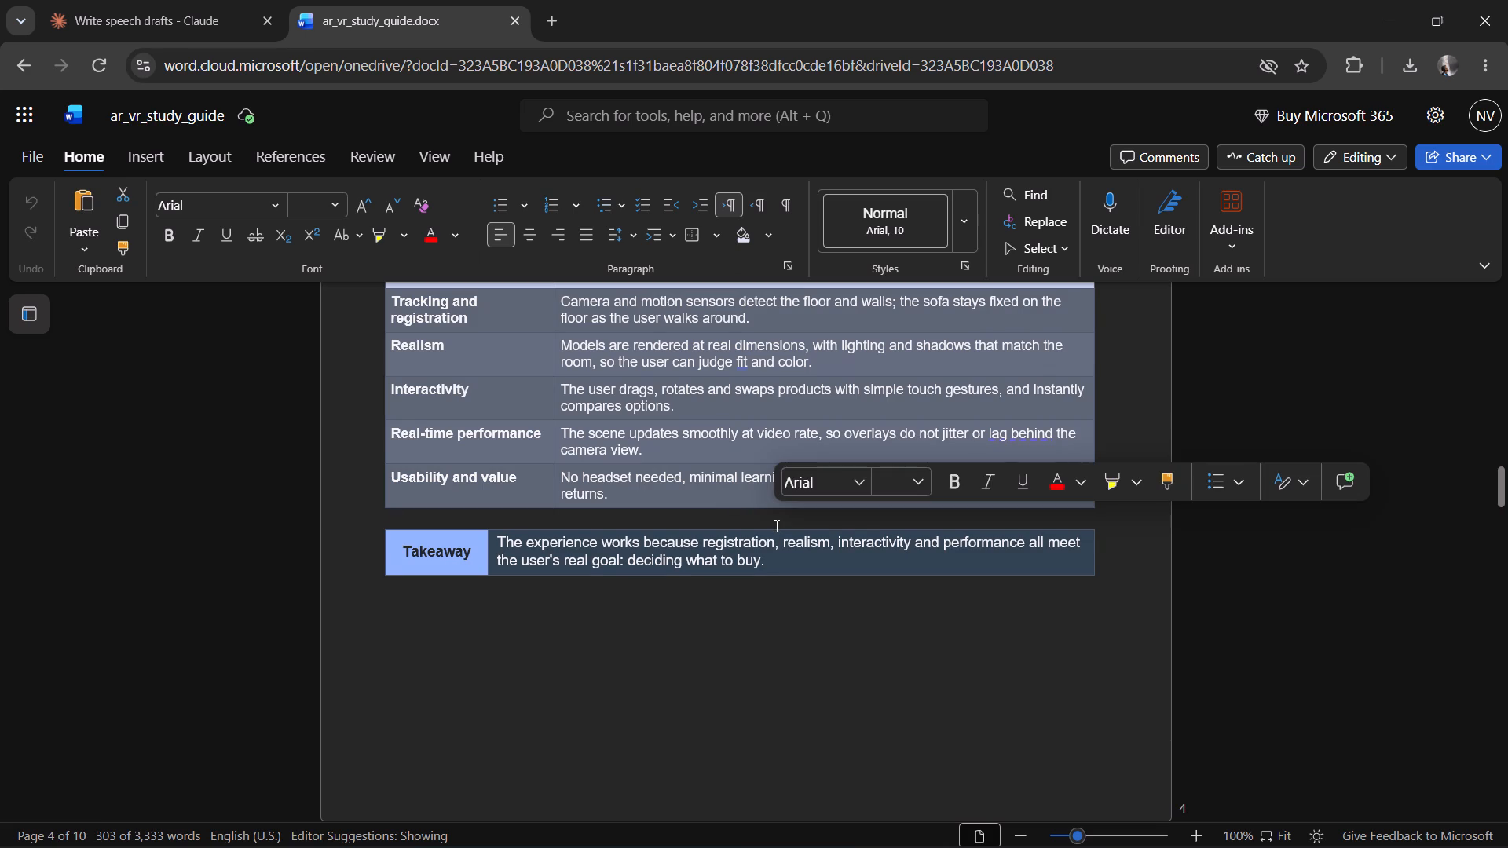
key("ctrl+c")
key("alt+Tab")
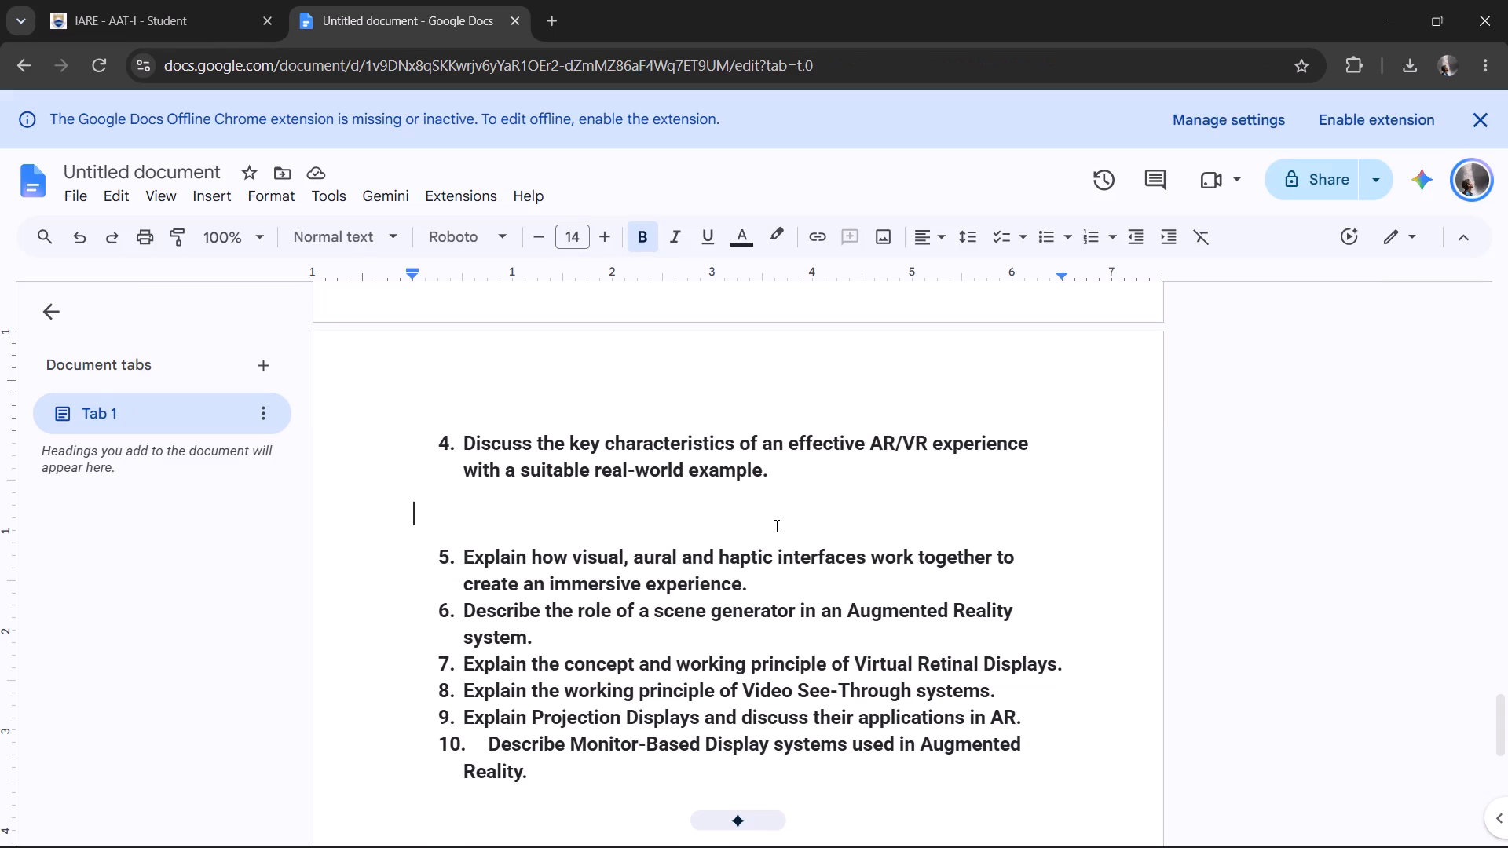
key("ctrl+v")
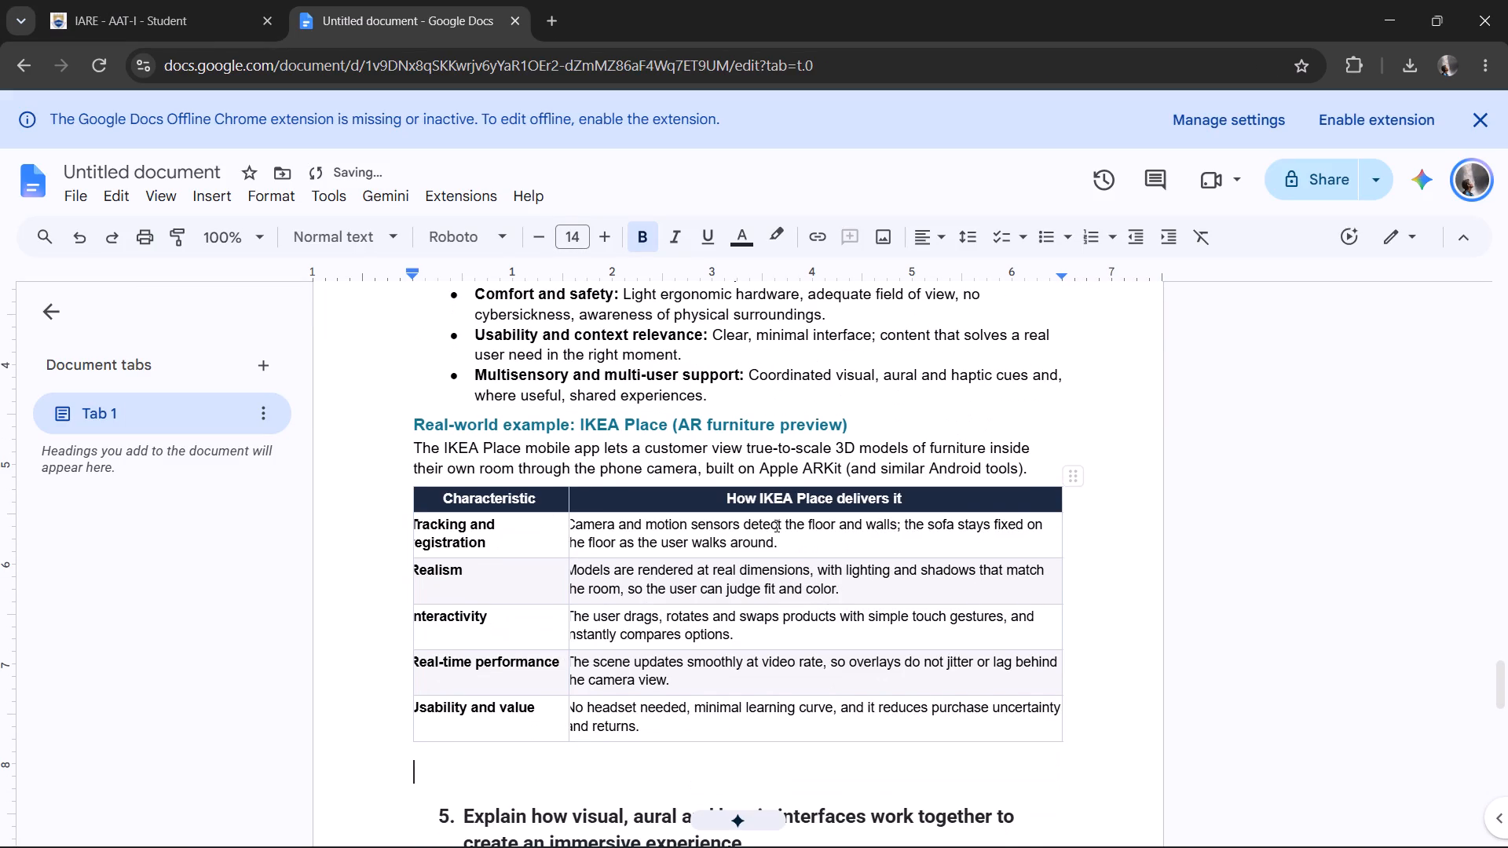
Add a blank line below the IKEA Place table to push question 5 onto the next page.
scroll(775, 525, "down", 2)
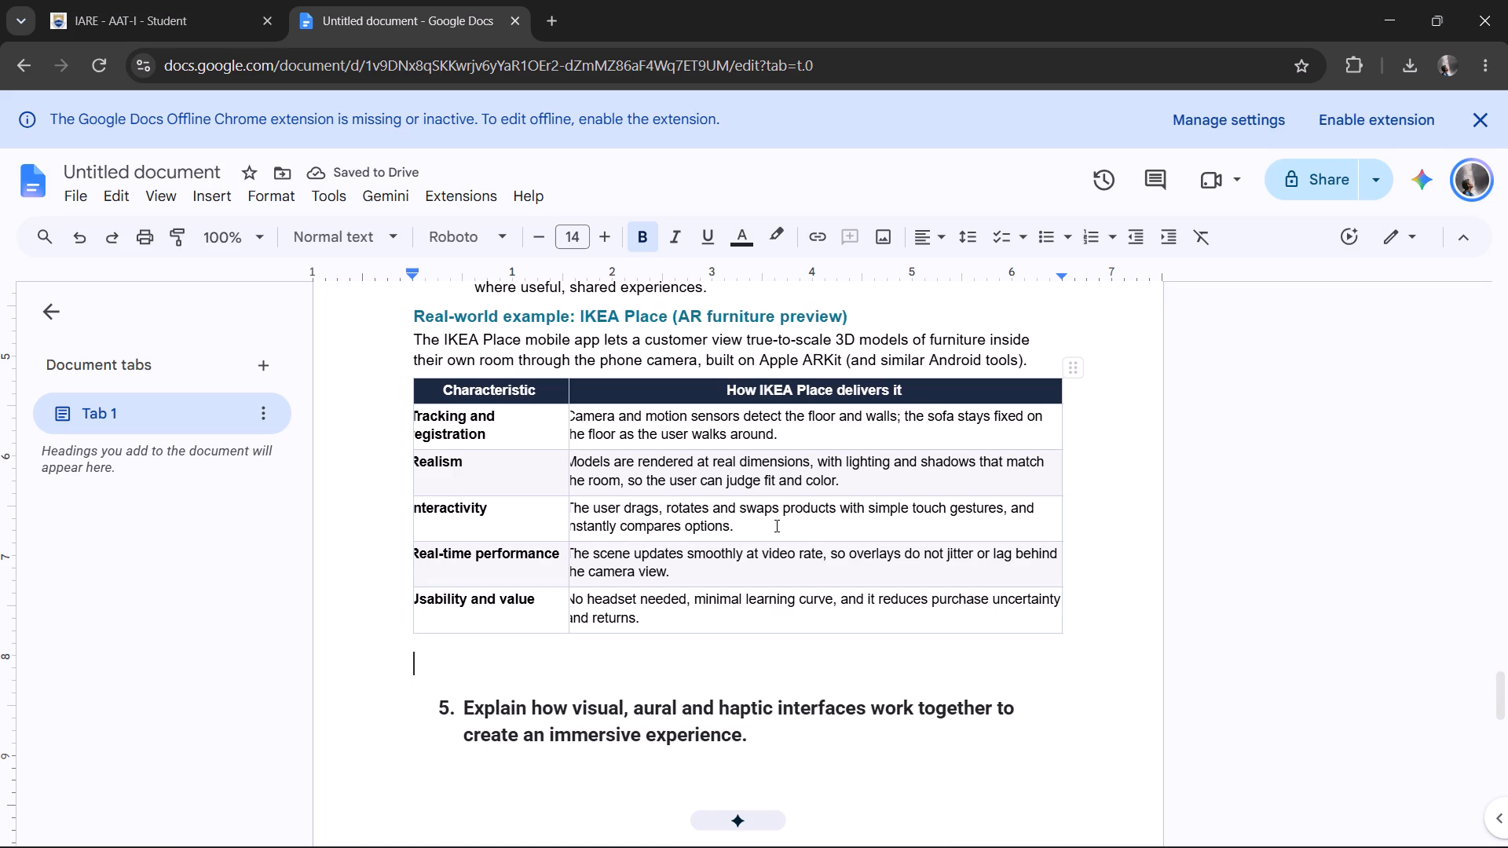
scroll(775, 525, "down", 1)
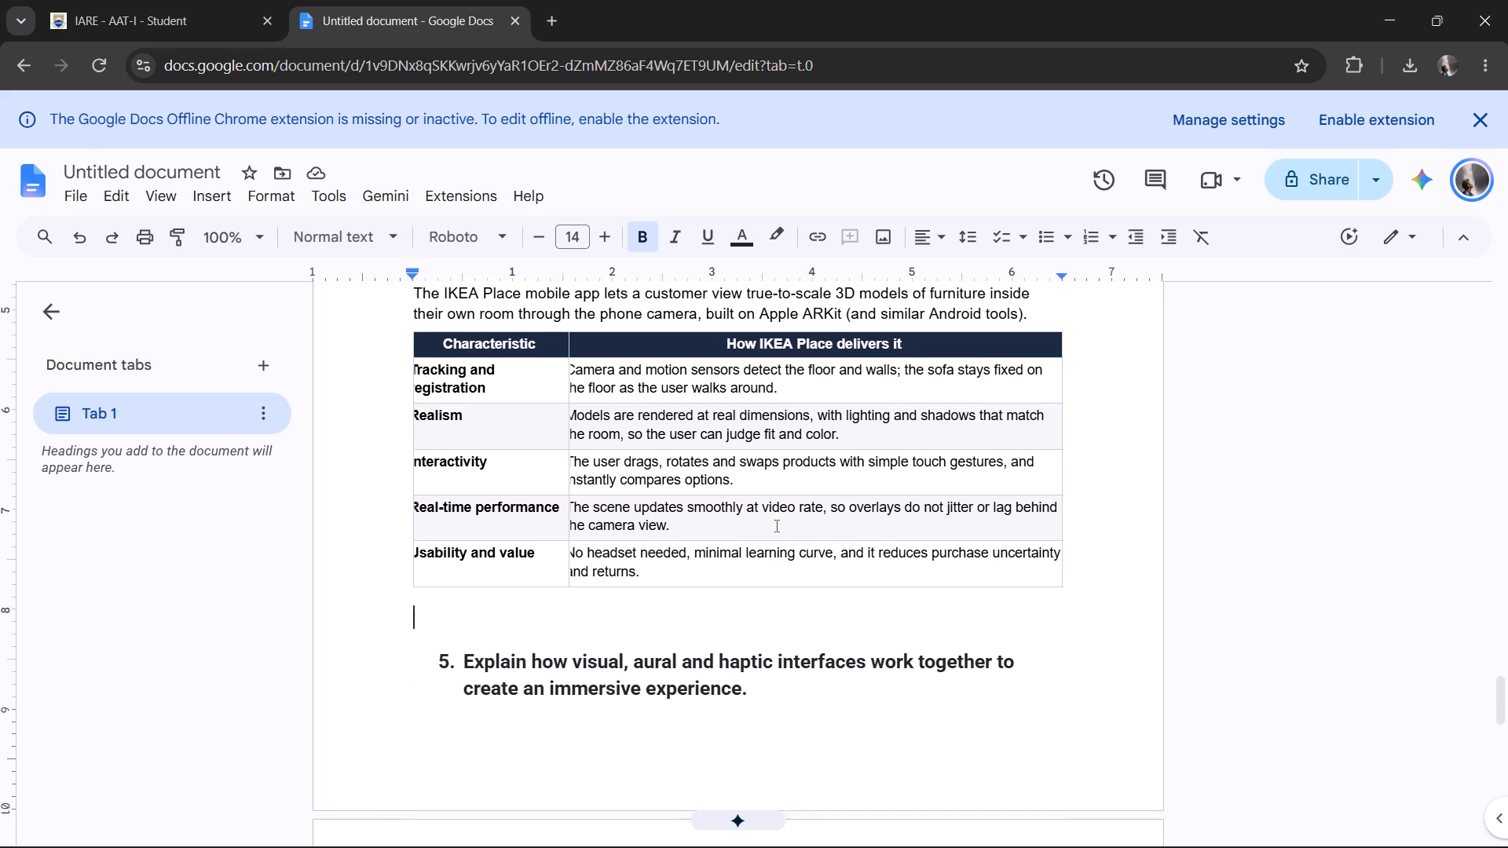
scroll(775, 525, "down", 1)
key("Return")
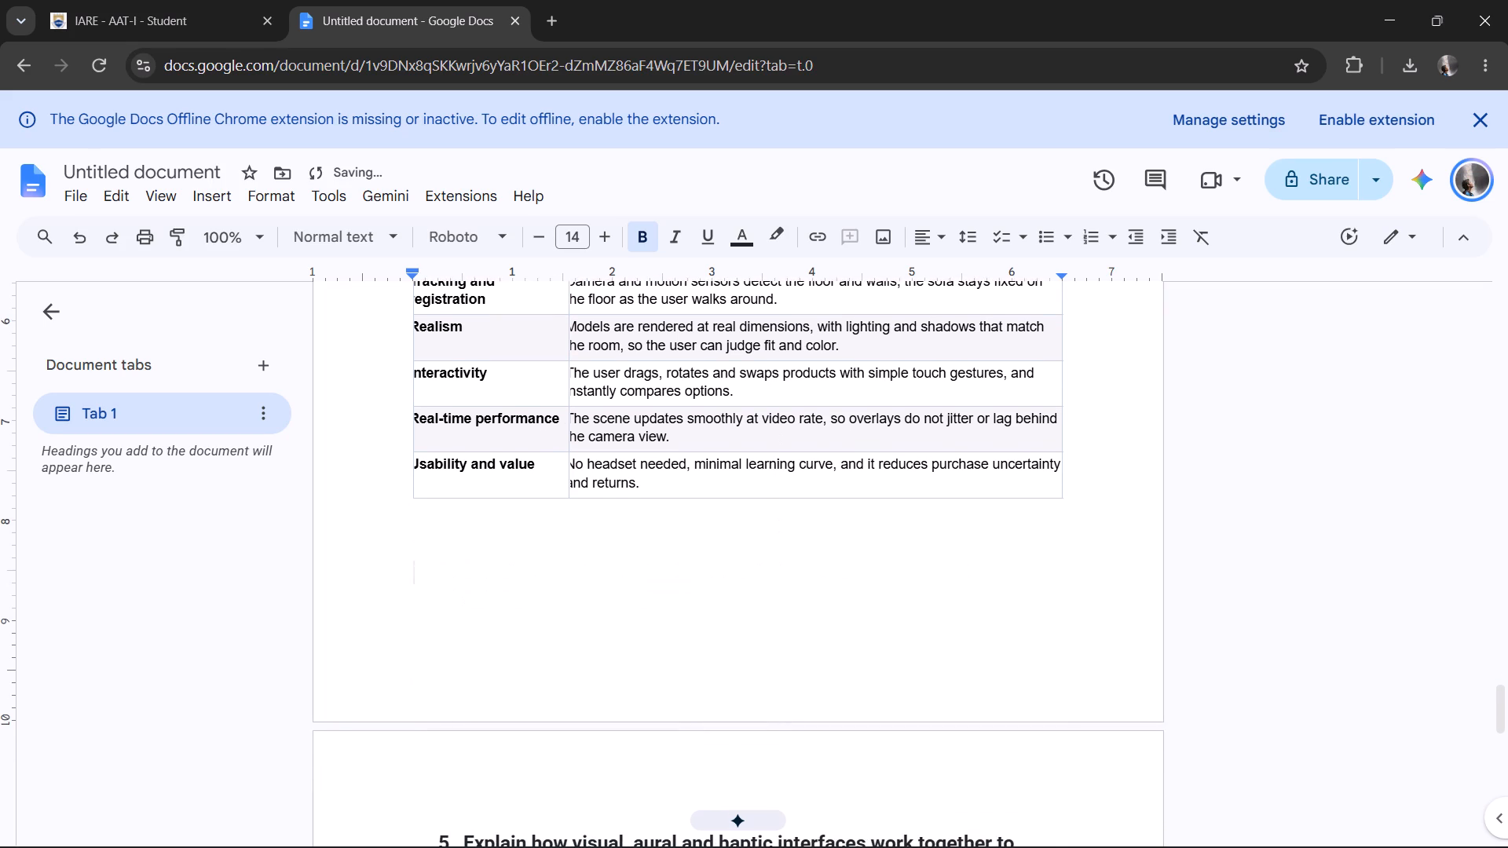
Insert an unnumbered blank line beneath question 5 about visual, aural and haptic interfaces.
scroll(775, 525, "down", 2)
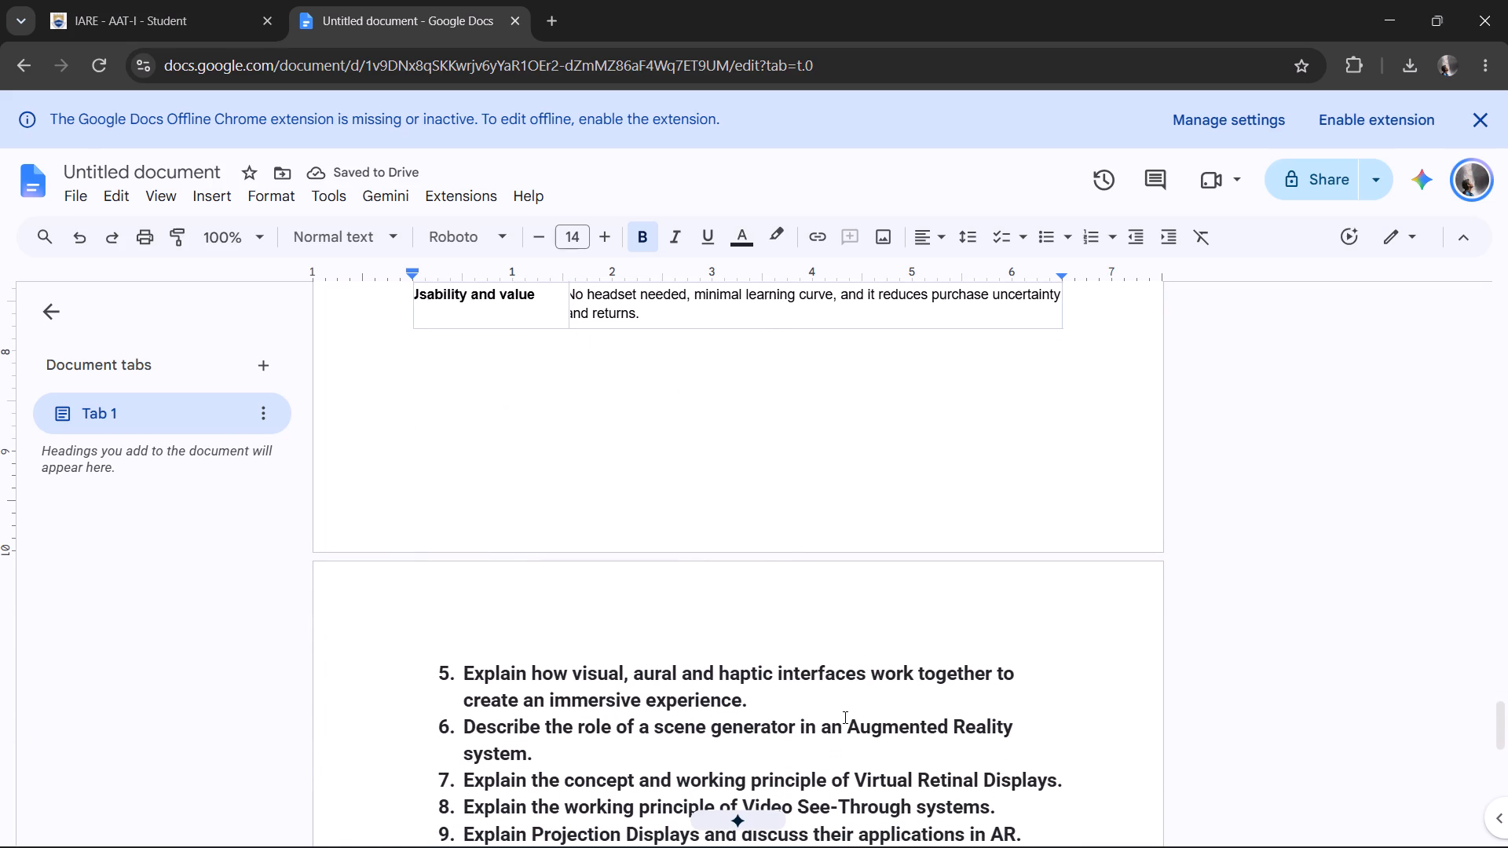
left_click(828, 705)
key("Return")
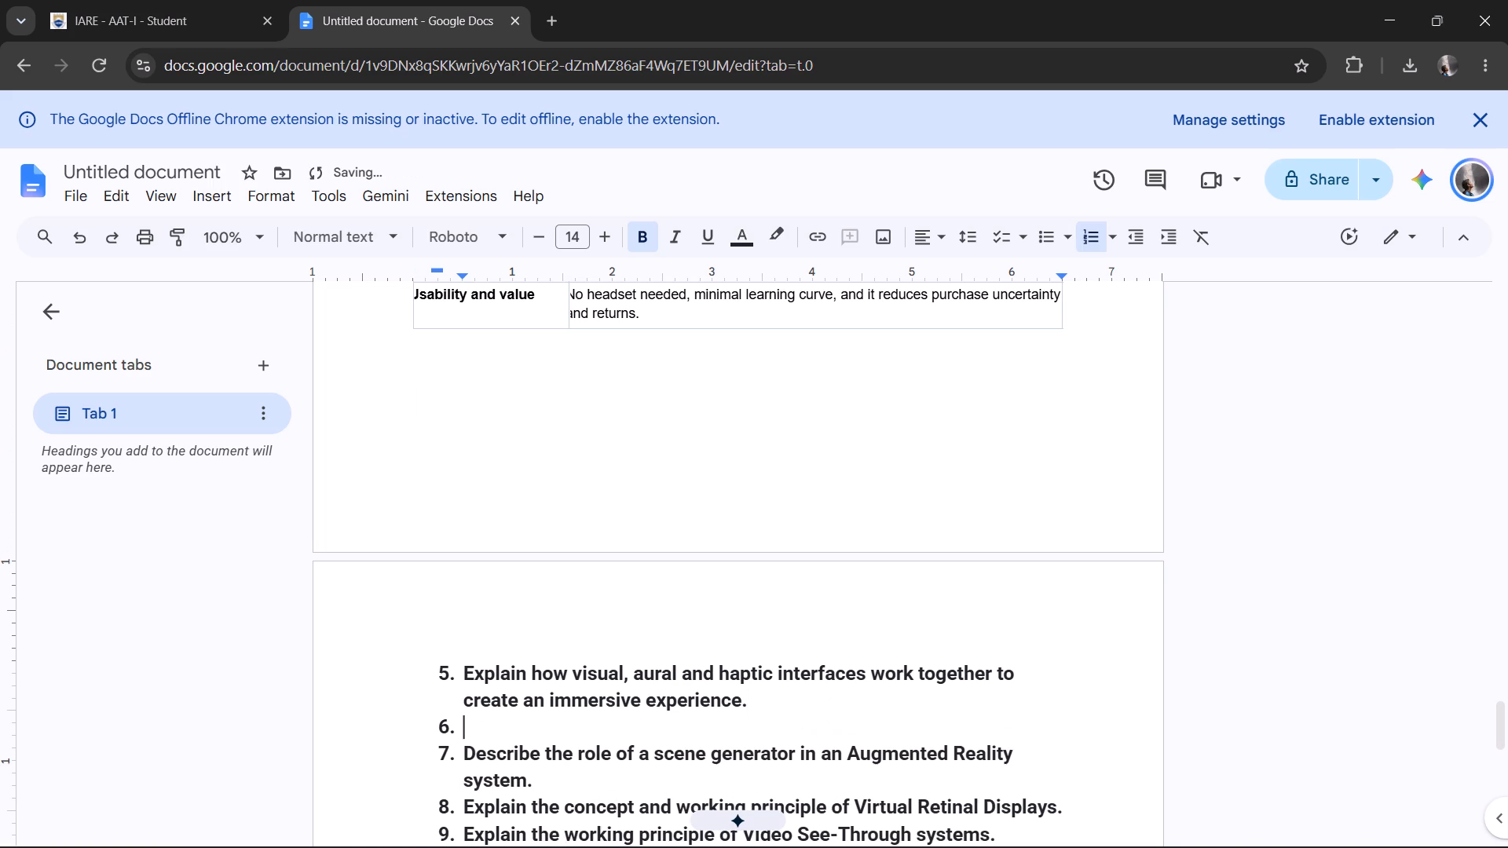
key("Return")
Copy section 5 of the Word study guide, from its heading through the Conflict avoidance bullet, and paste it beneath question 5 in Google Docs.
key("alt+Tab")
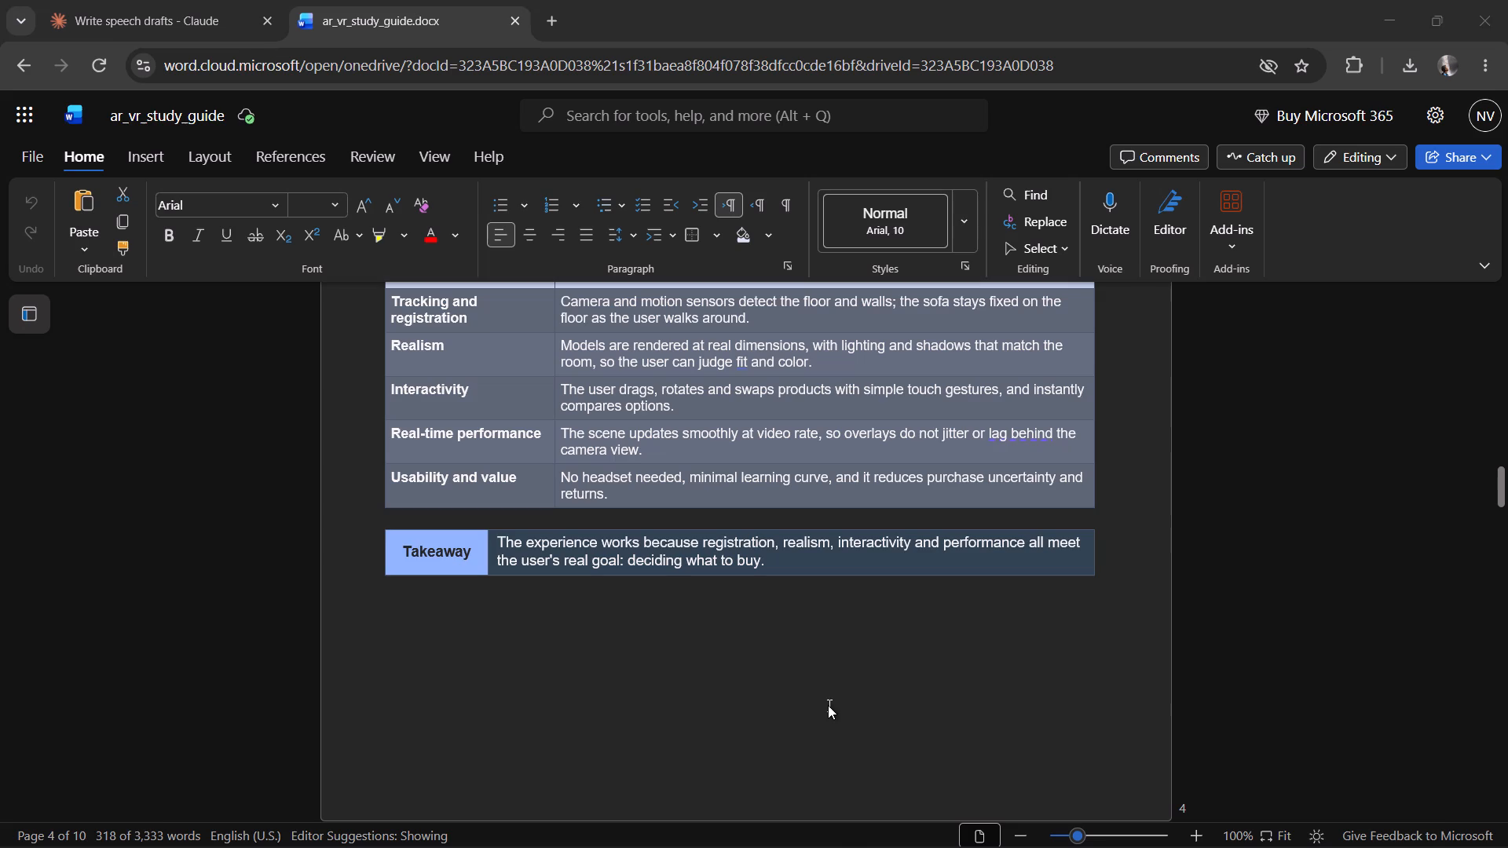
scroll(828, 705, "down", 5)
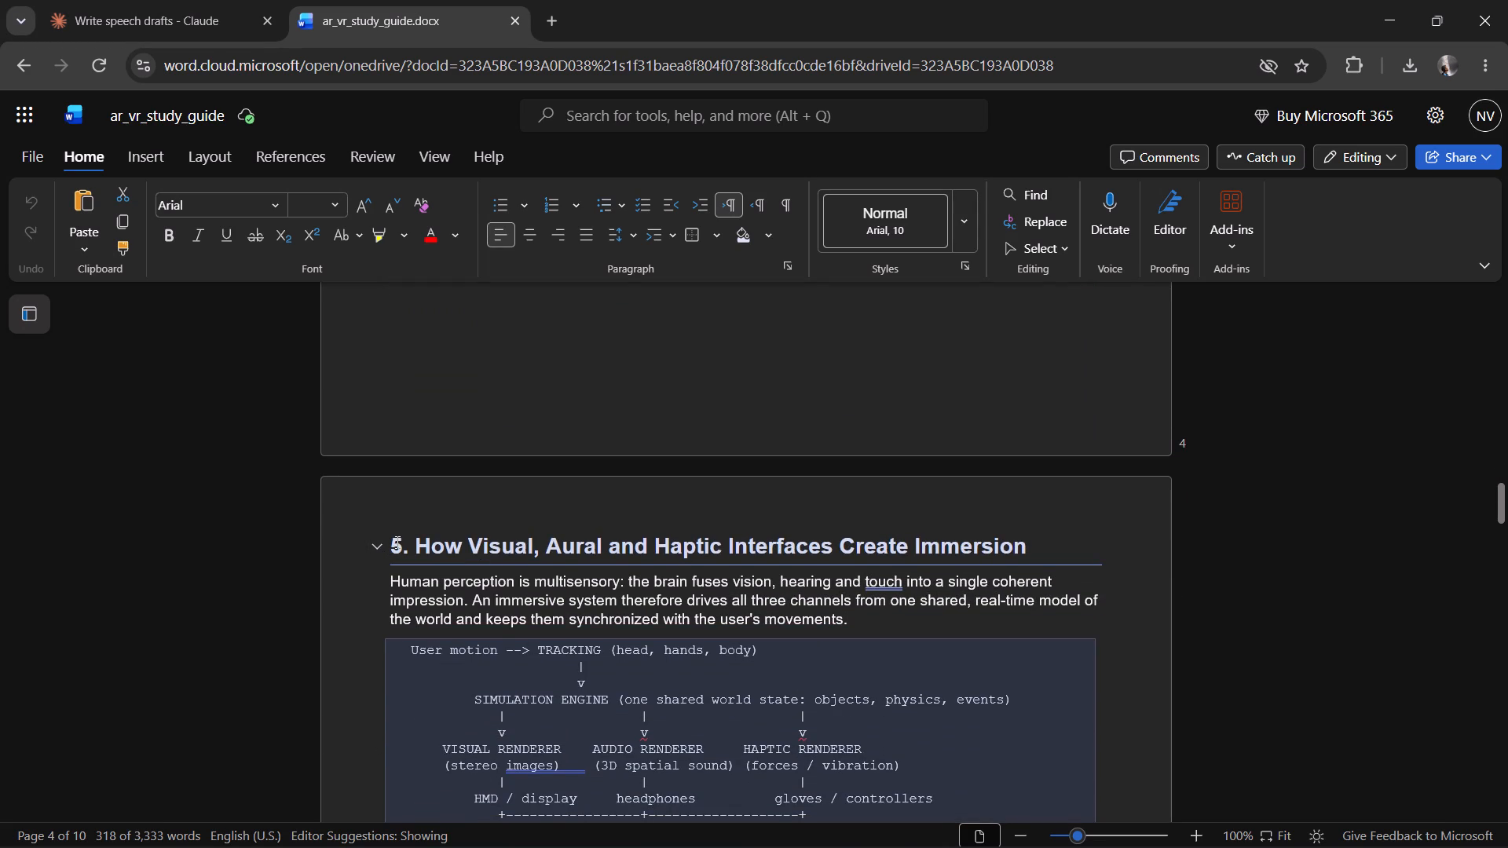
left_click_drag(396, 542, 513, 714)
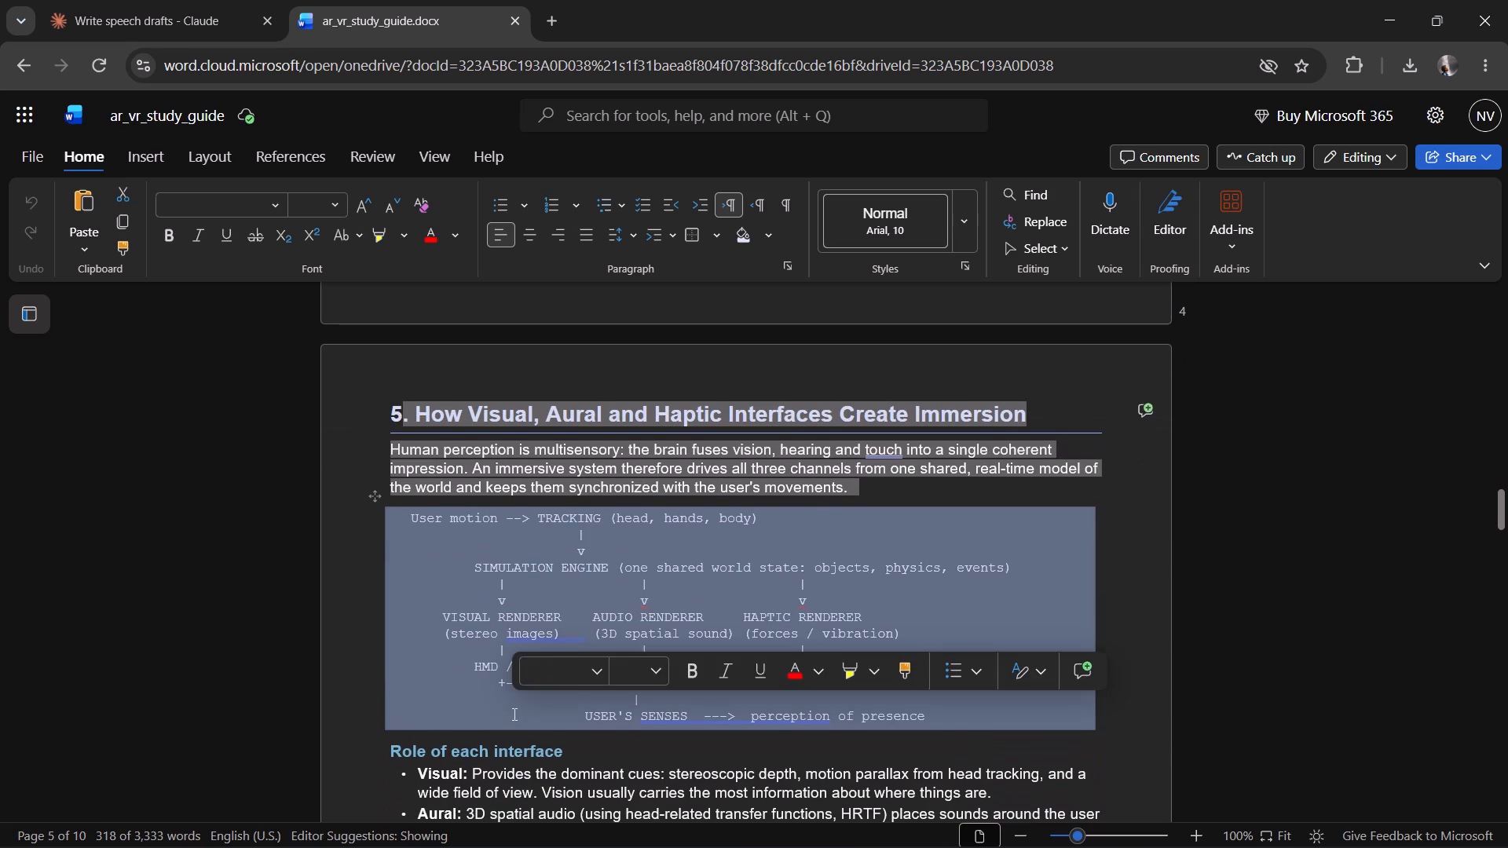
left_click_drag(513, 714, 525, 743)
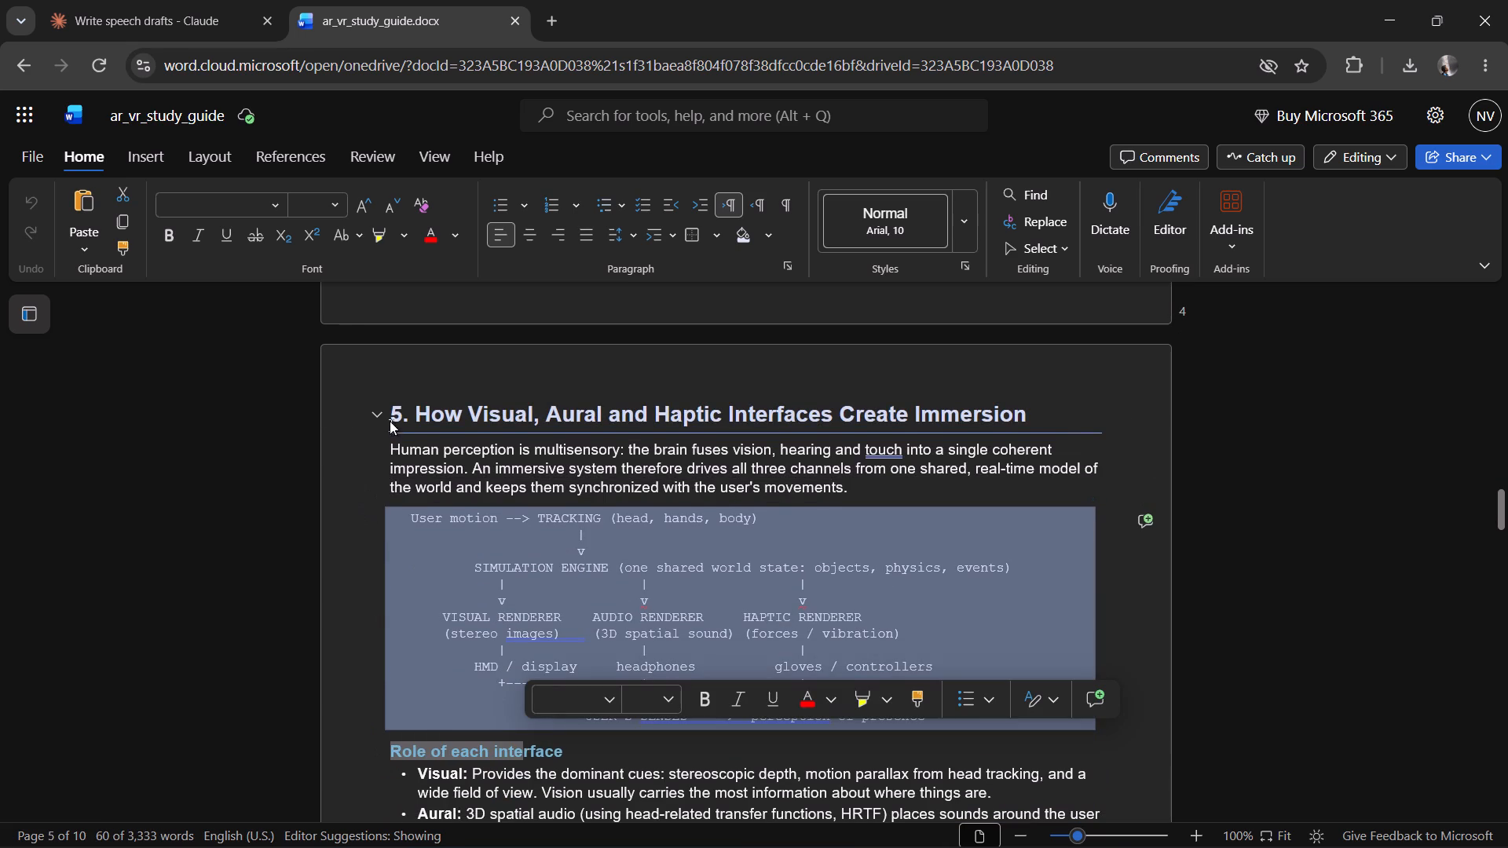
left_click_drag(391, 410, 612, 847)
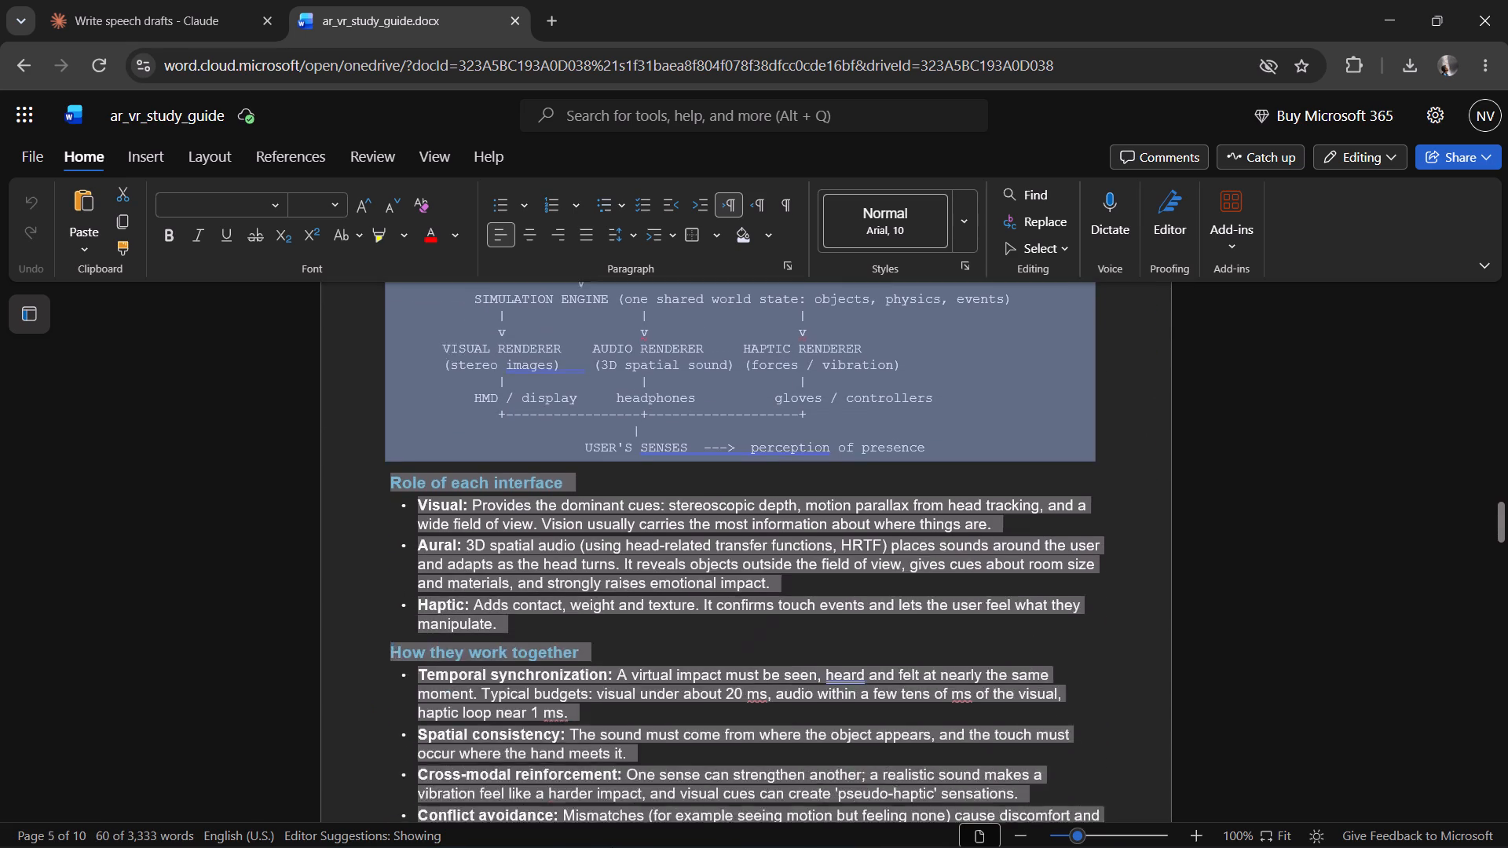
left_click_drag(612, 847, 836, 411)
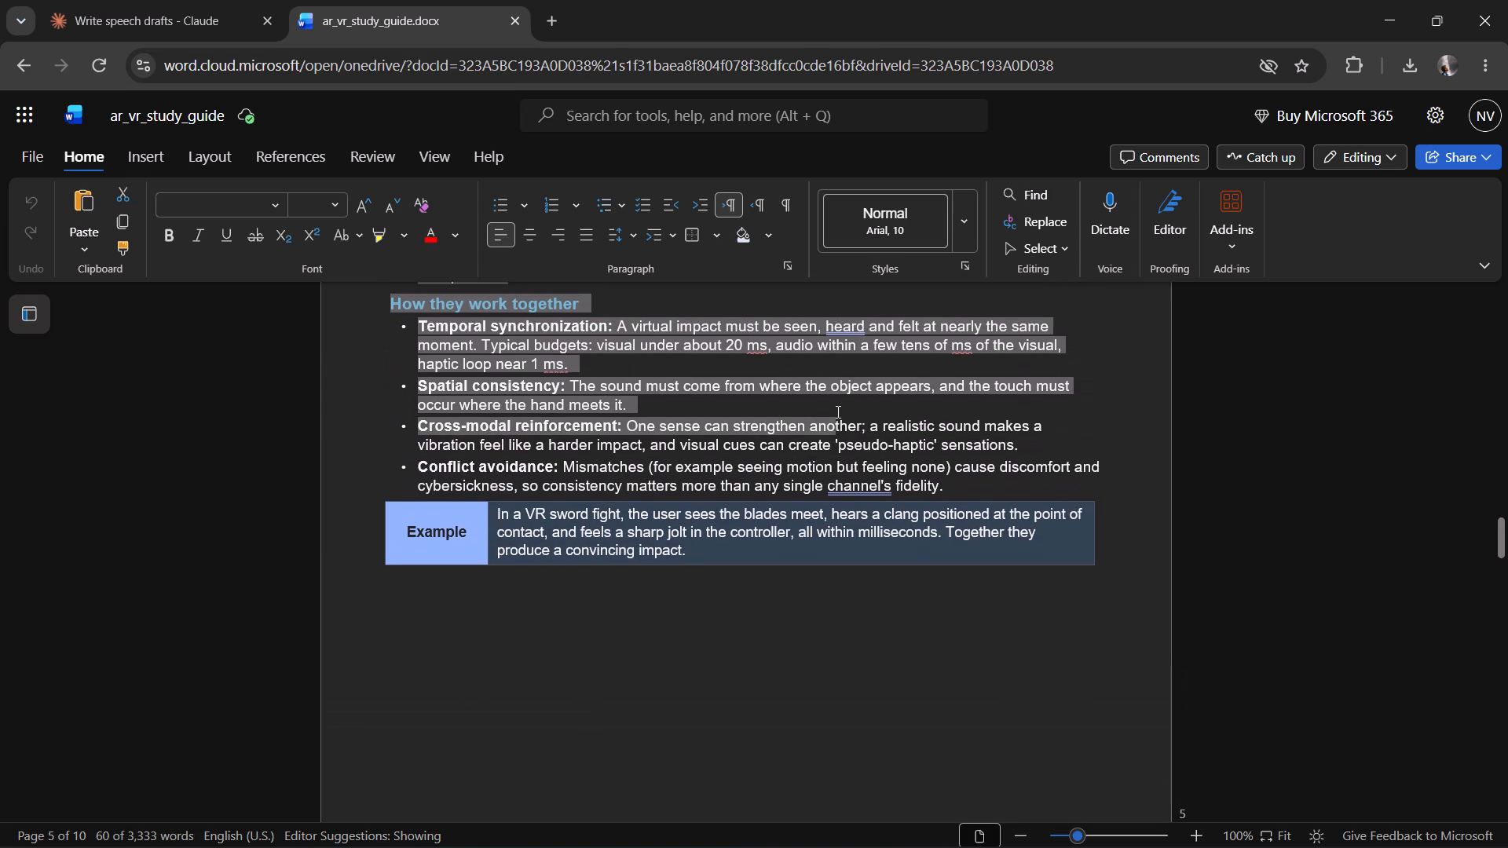
left_click_drag(836, 411, 962, 497)
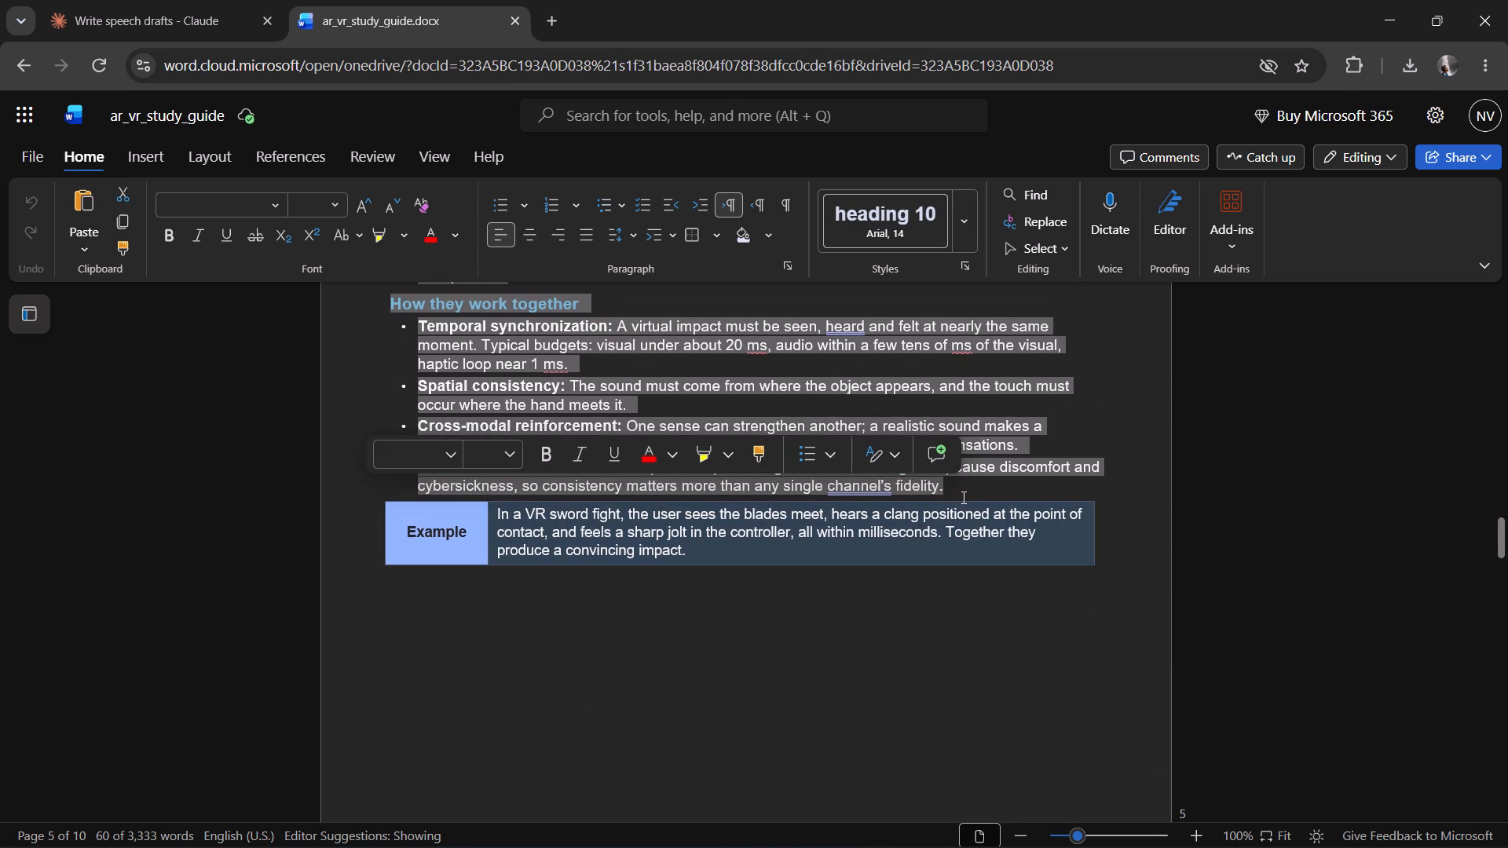
key("ctrl+c")
key("alt+Tab")
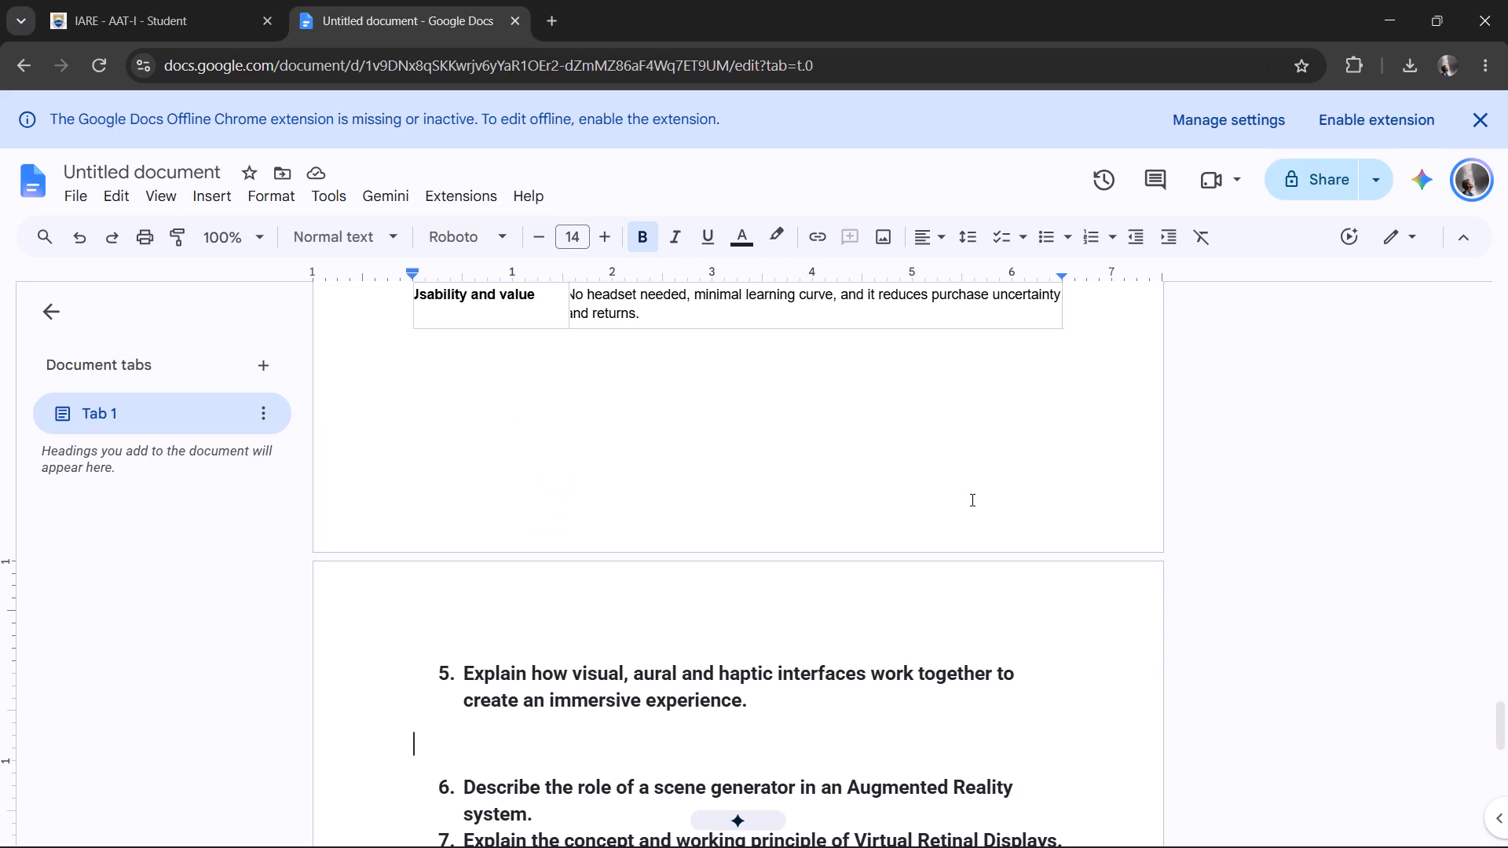
key("ctrl+v")
Convert the pasted Conflict avoidance item from a numbered entry into a bullet under How they work together.
scroll(900, 441, "down", 3)
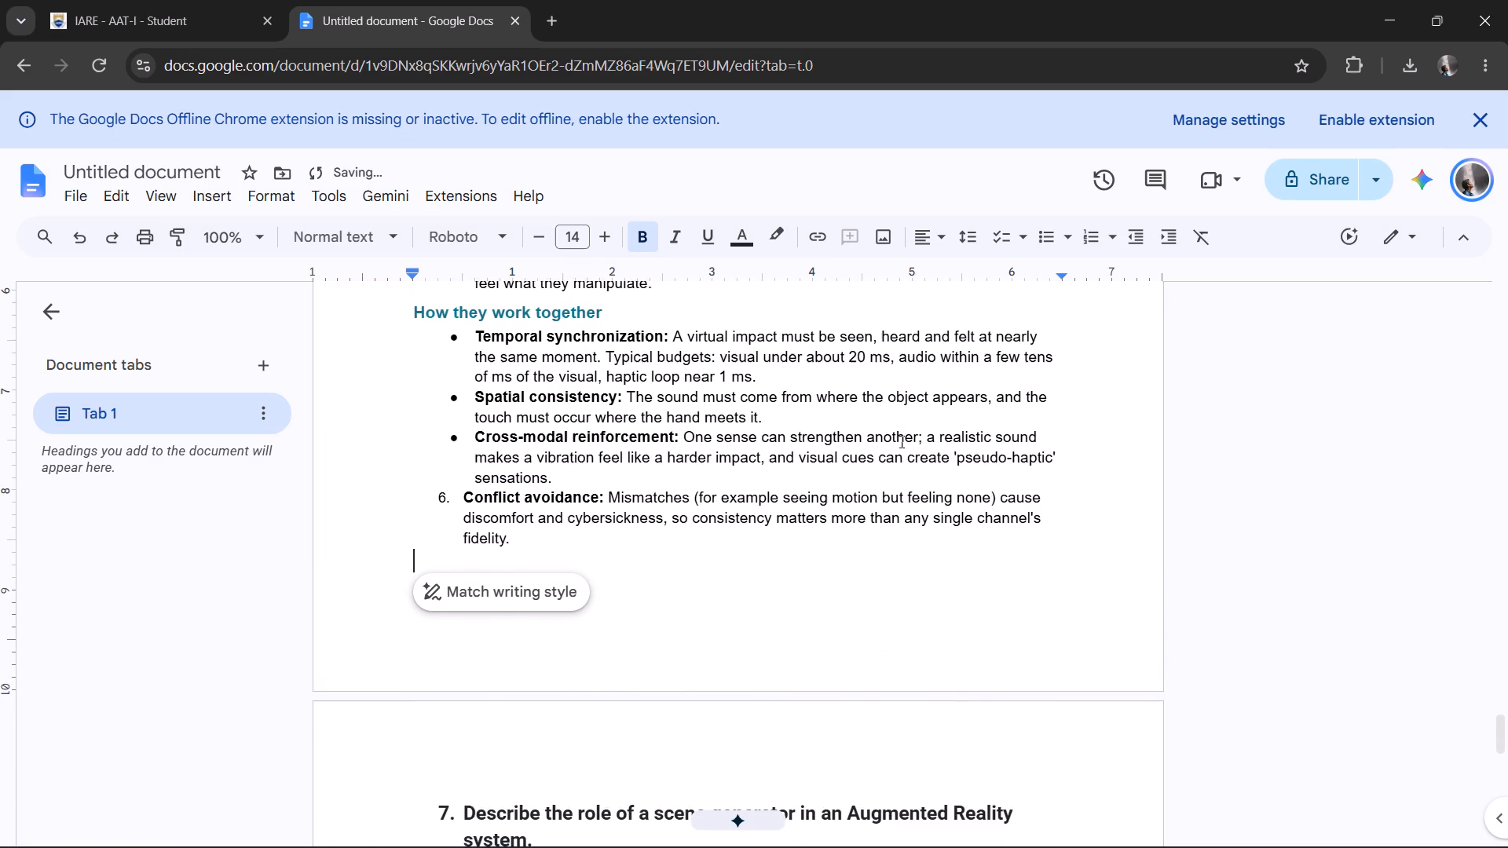
scroll(900, 441, "down", 2)
scroll(900, 441, "up", 1)
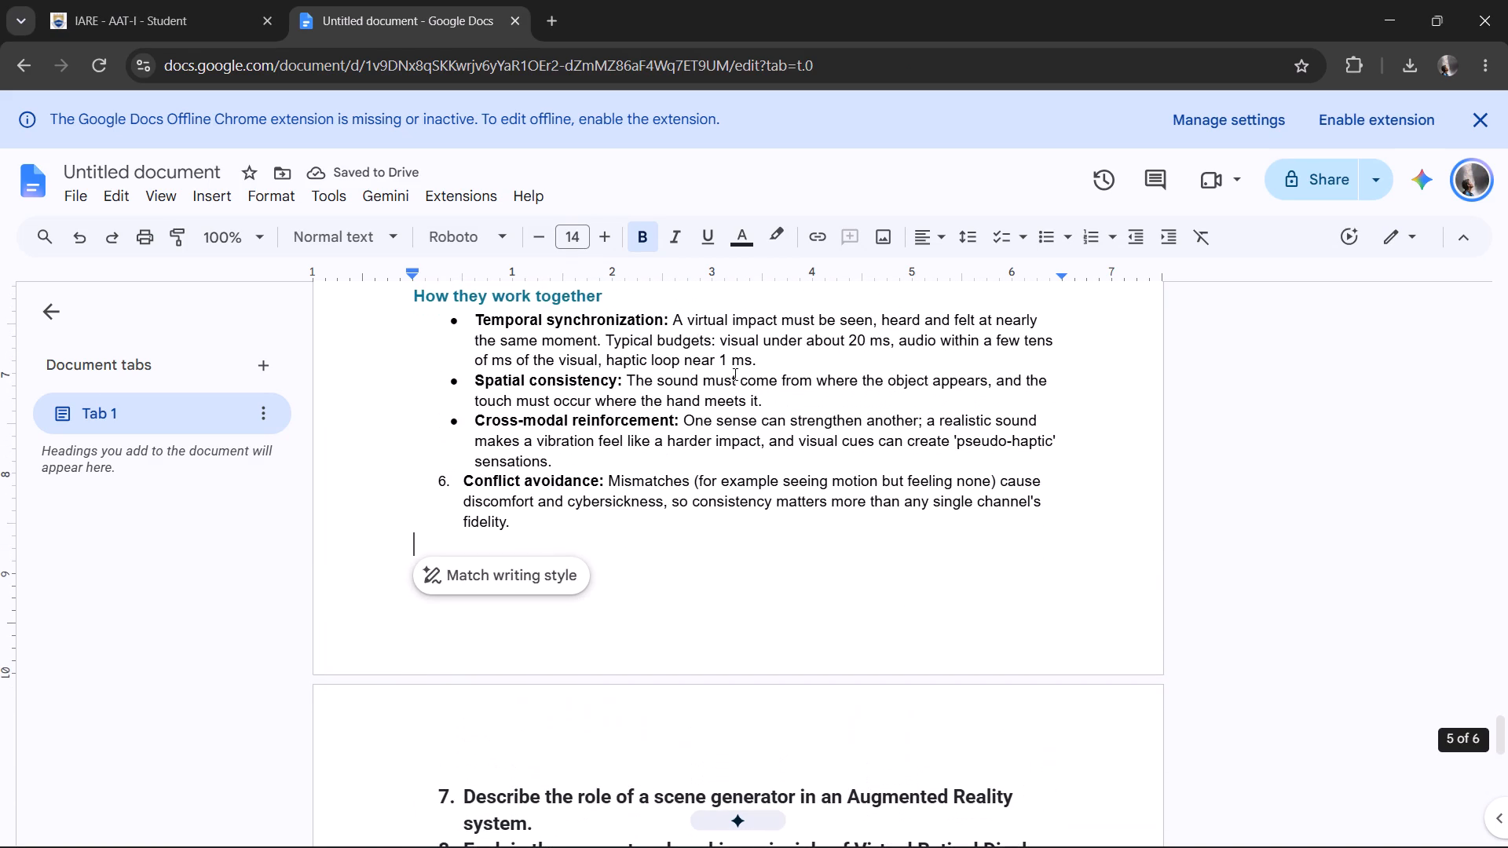
left_click(444, 482)
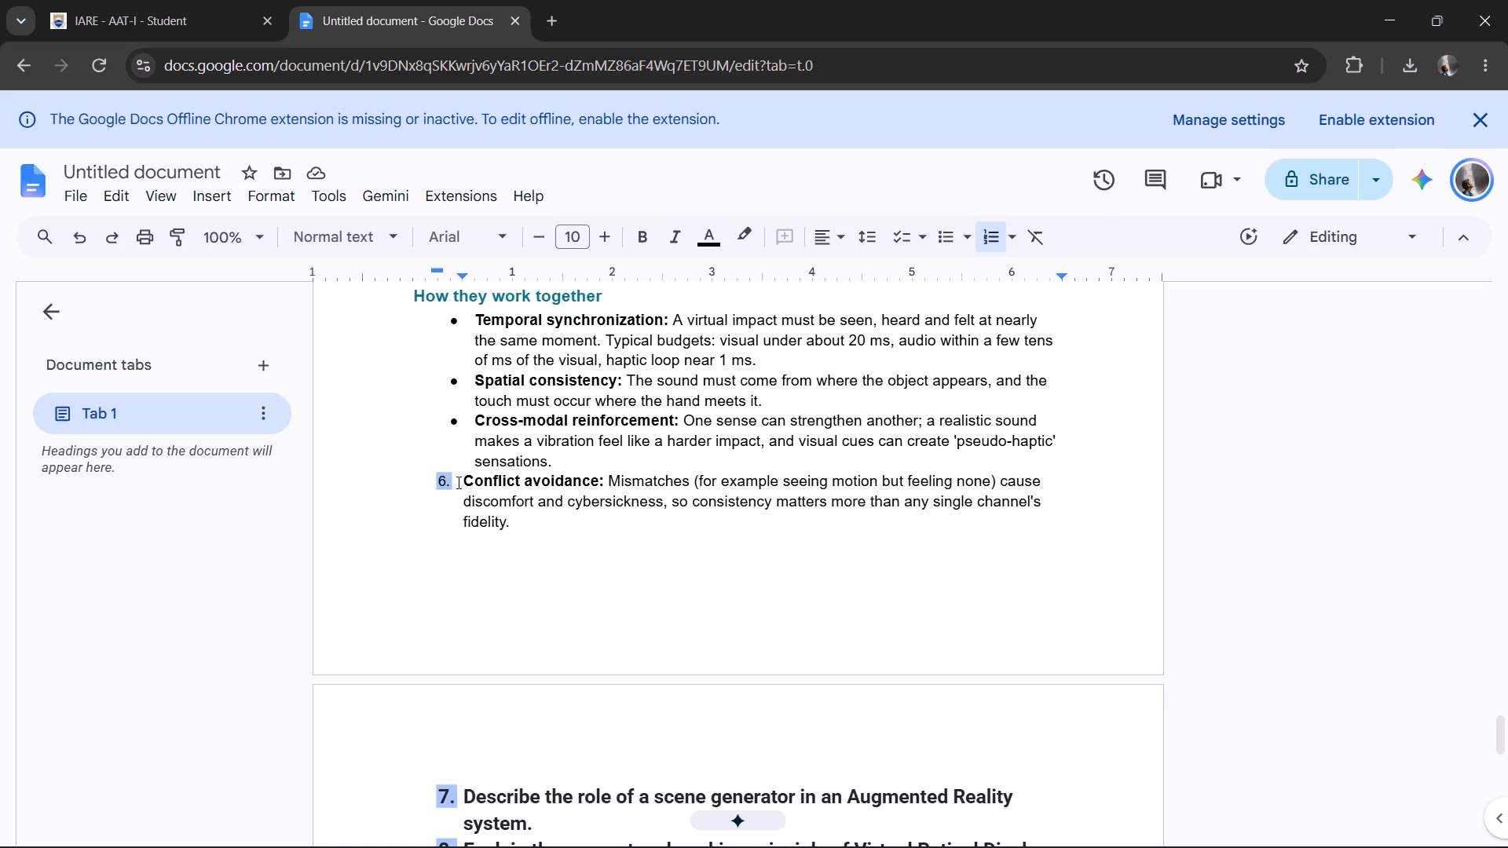
left_click(458, 482)
key("BackSpace")
key("BackSpace")
key("BackSpace")
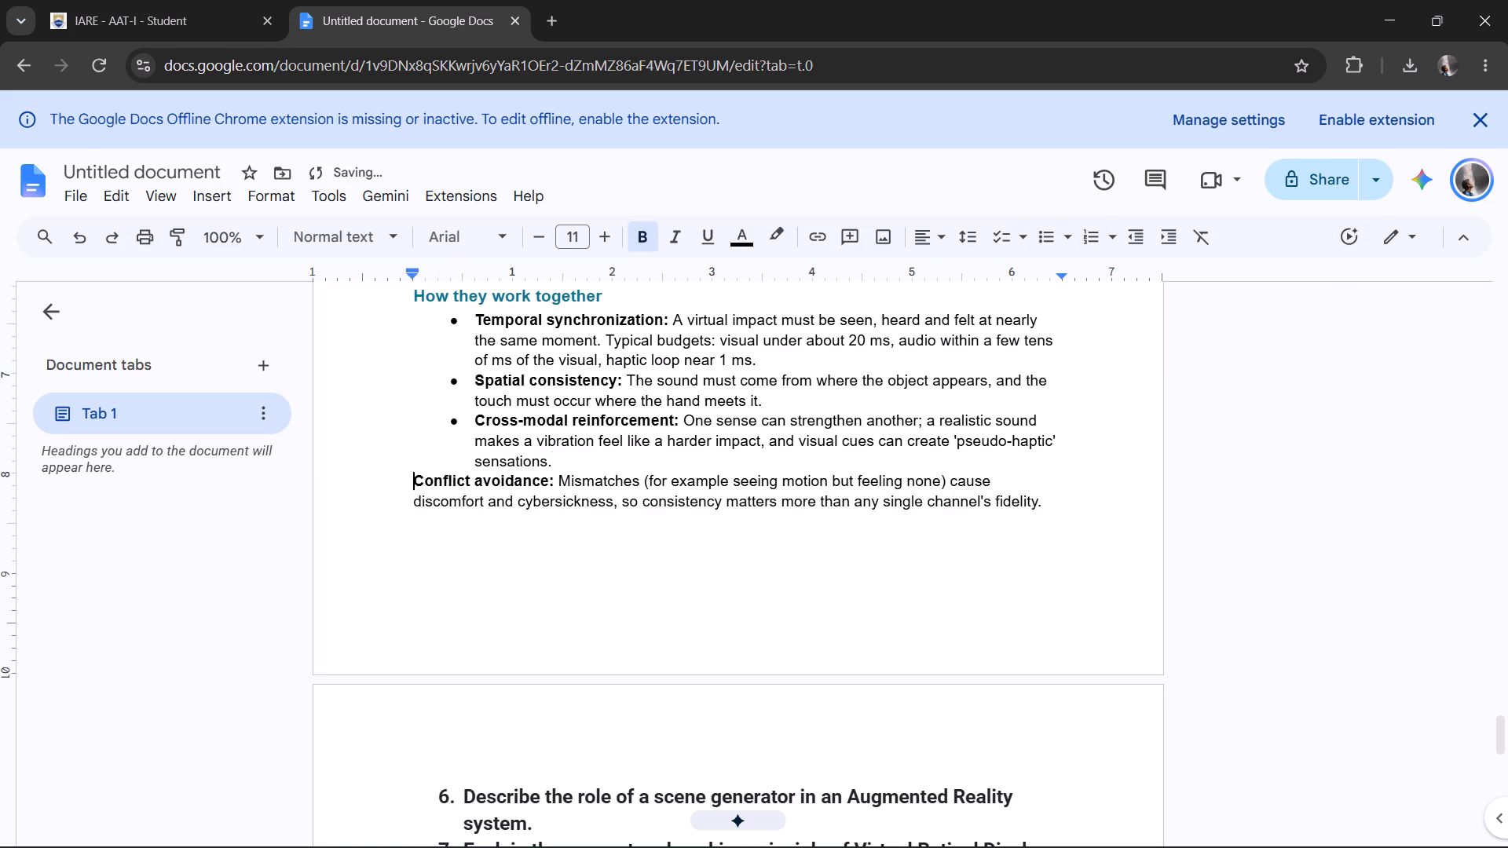
key("Return")
Insert an unnumbered blank line beneath question 6 about the role of a scene generator.
scroll(458, 482, "down", 1)
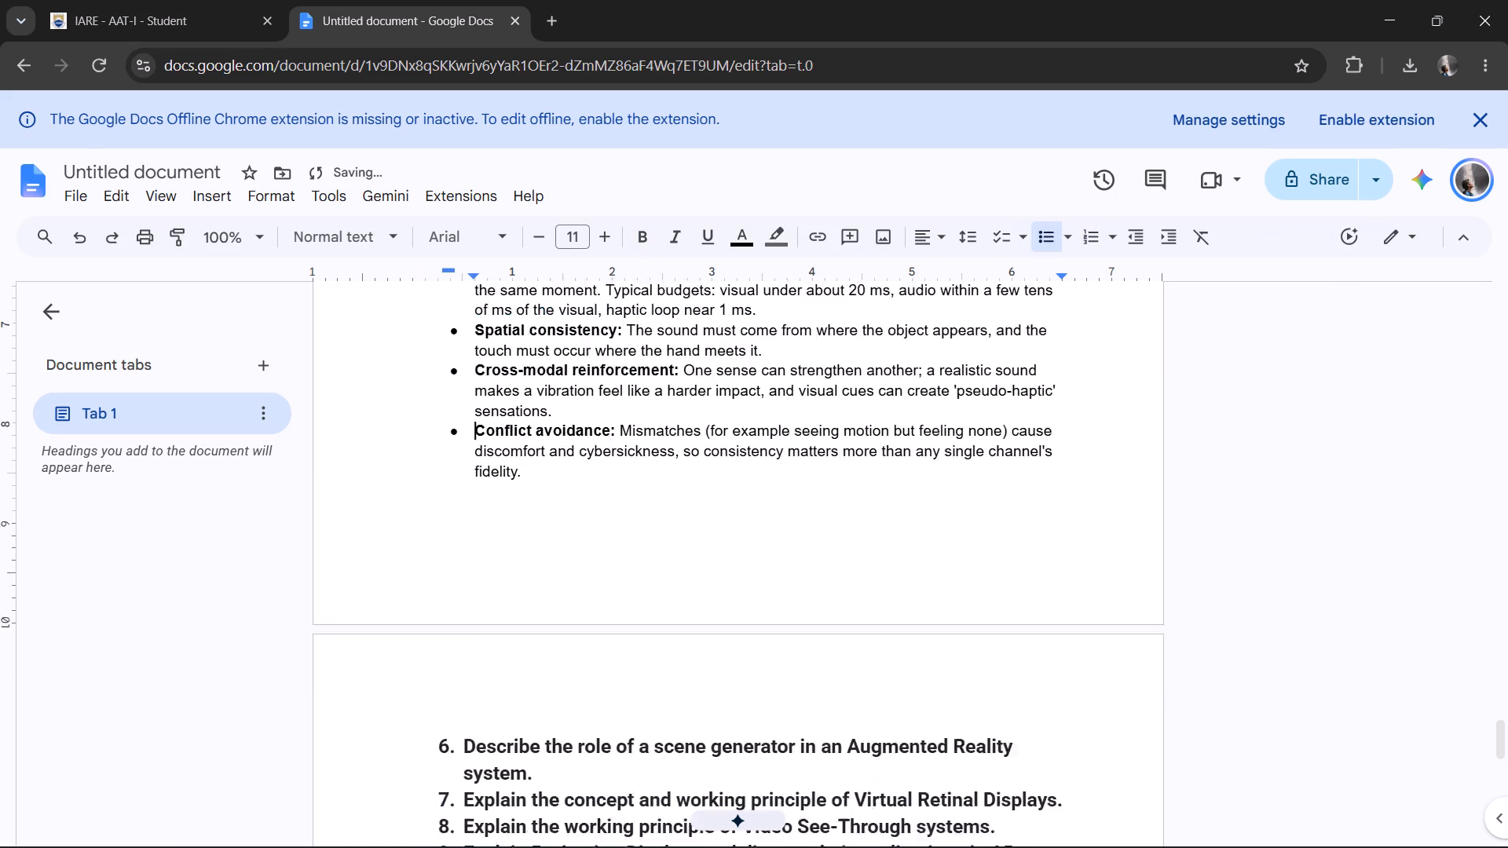
scroll(458, 482, "down", 2)
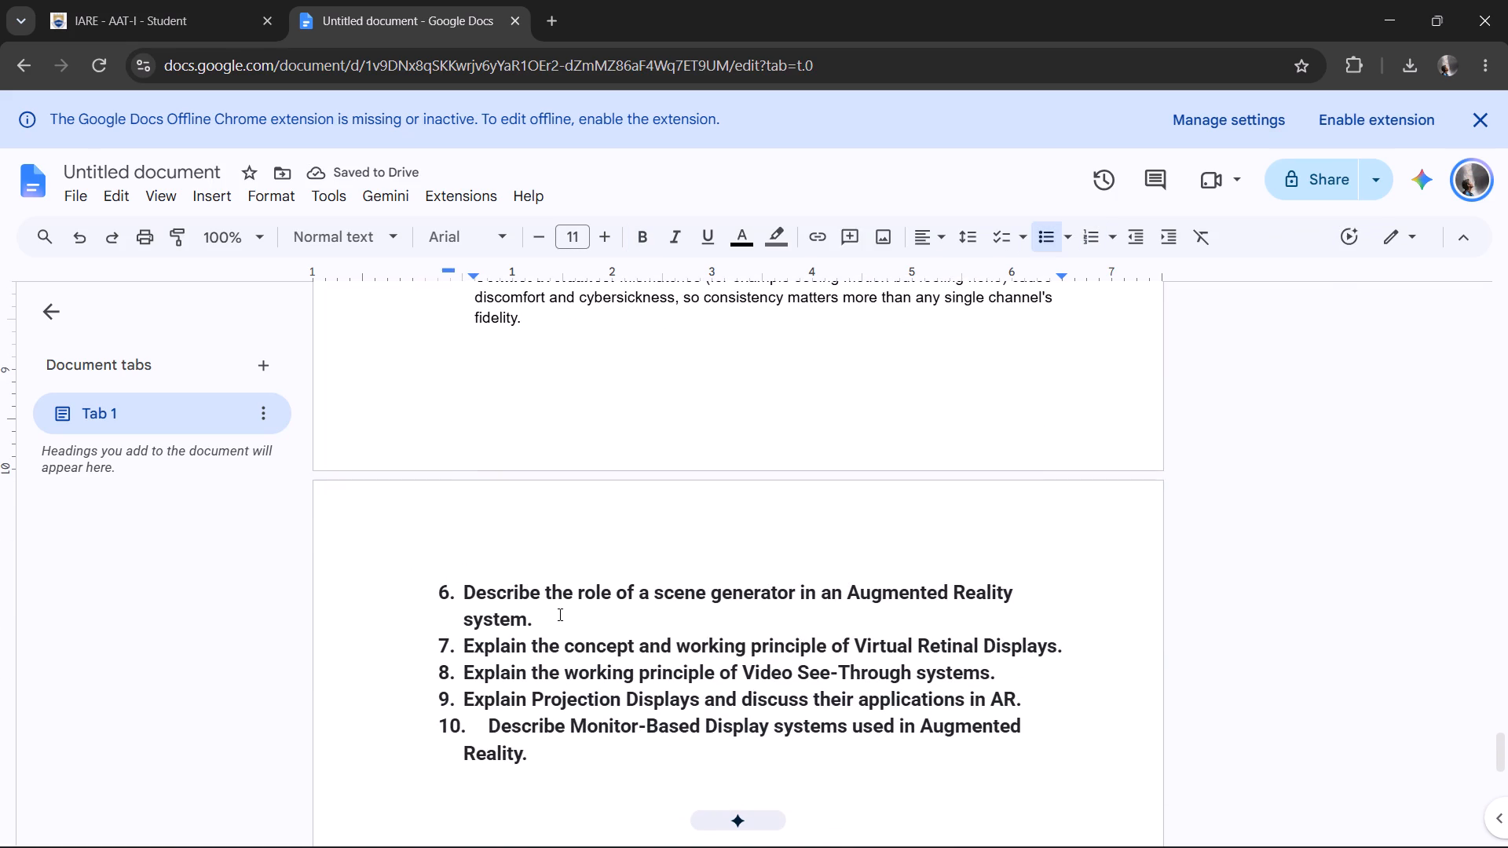
left_click(559, 617)
key("Return")
key("Return")
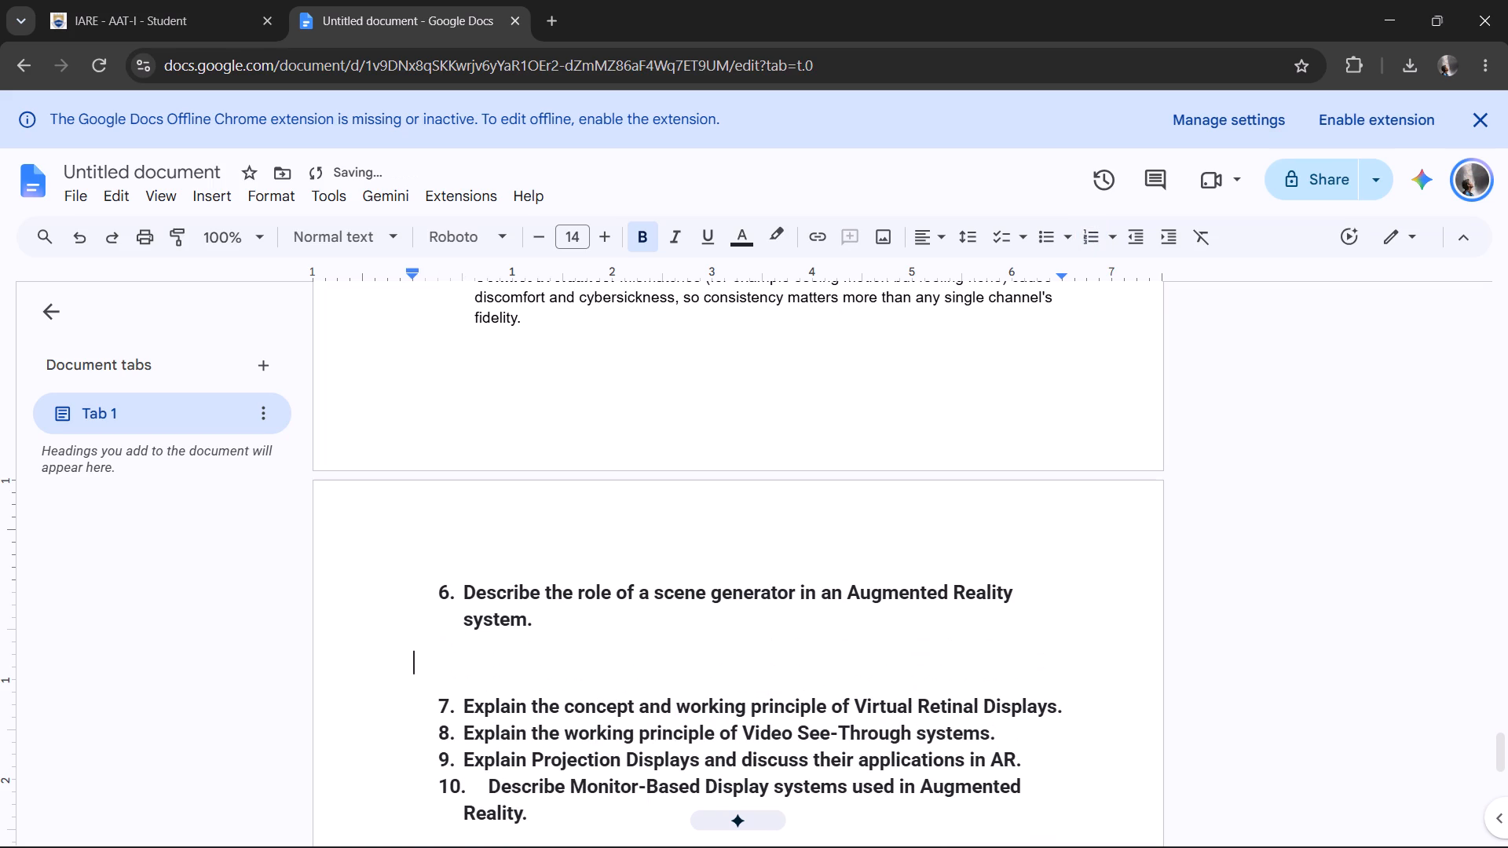
Copy section 6 of the Word study guide, from its heading through the Graphics budget bullet, and paste it beneath question 6 in Google Docs.
key("alt+Tab")
scroll(559, 617, "down", 6)
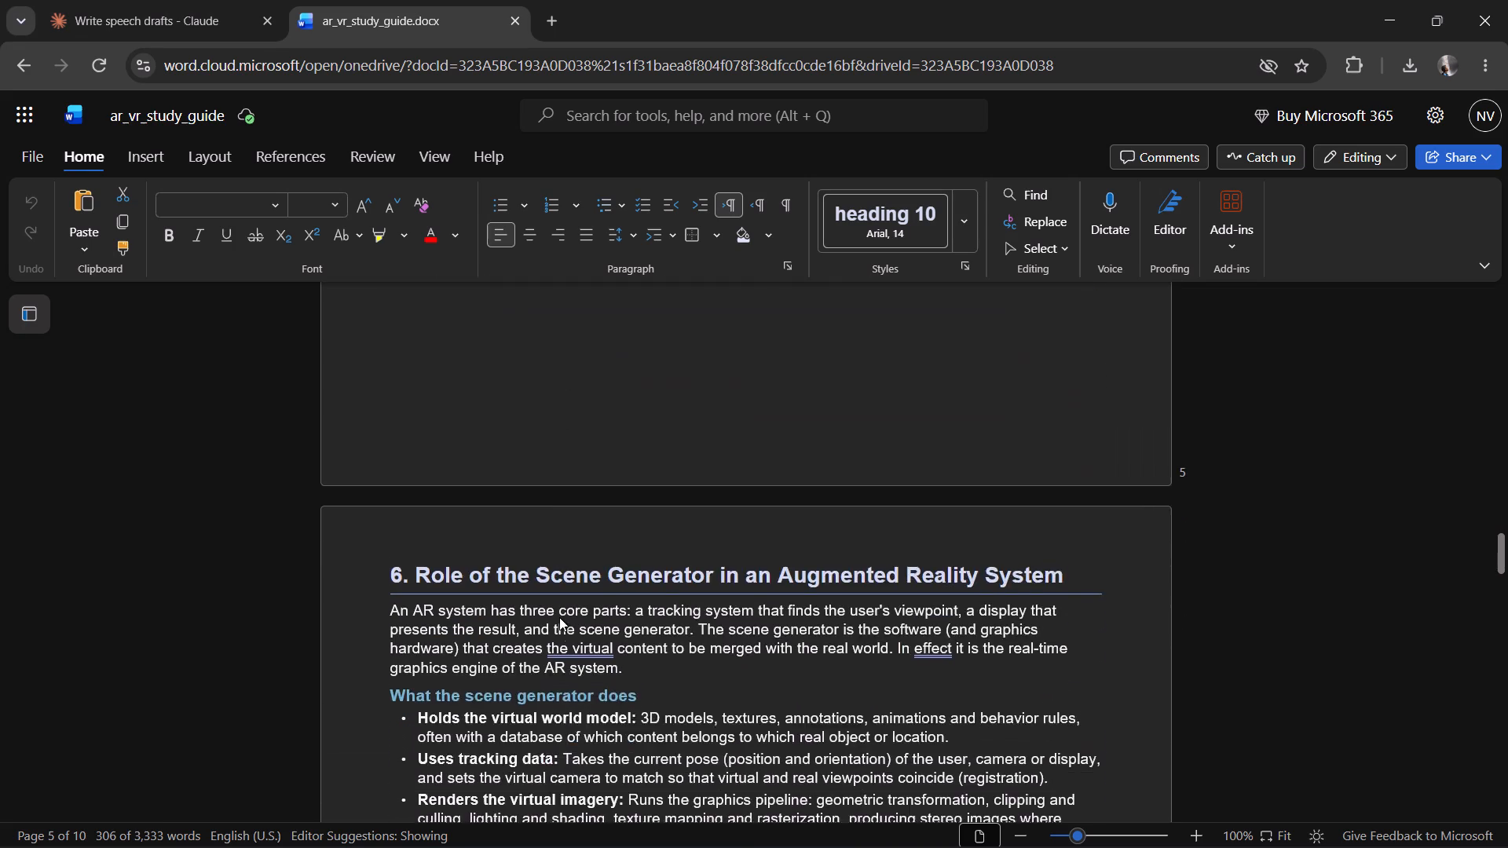
scroll(559, 617, "down", 1)
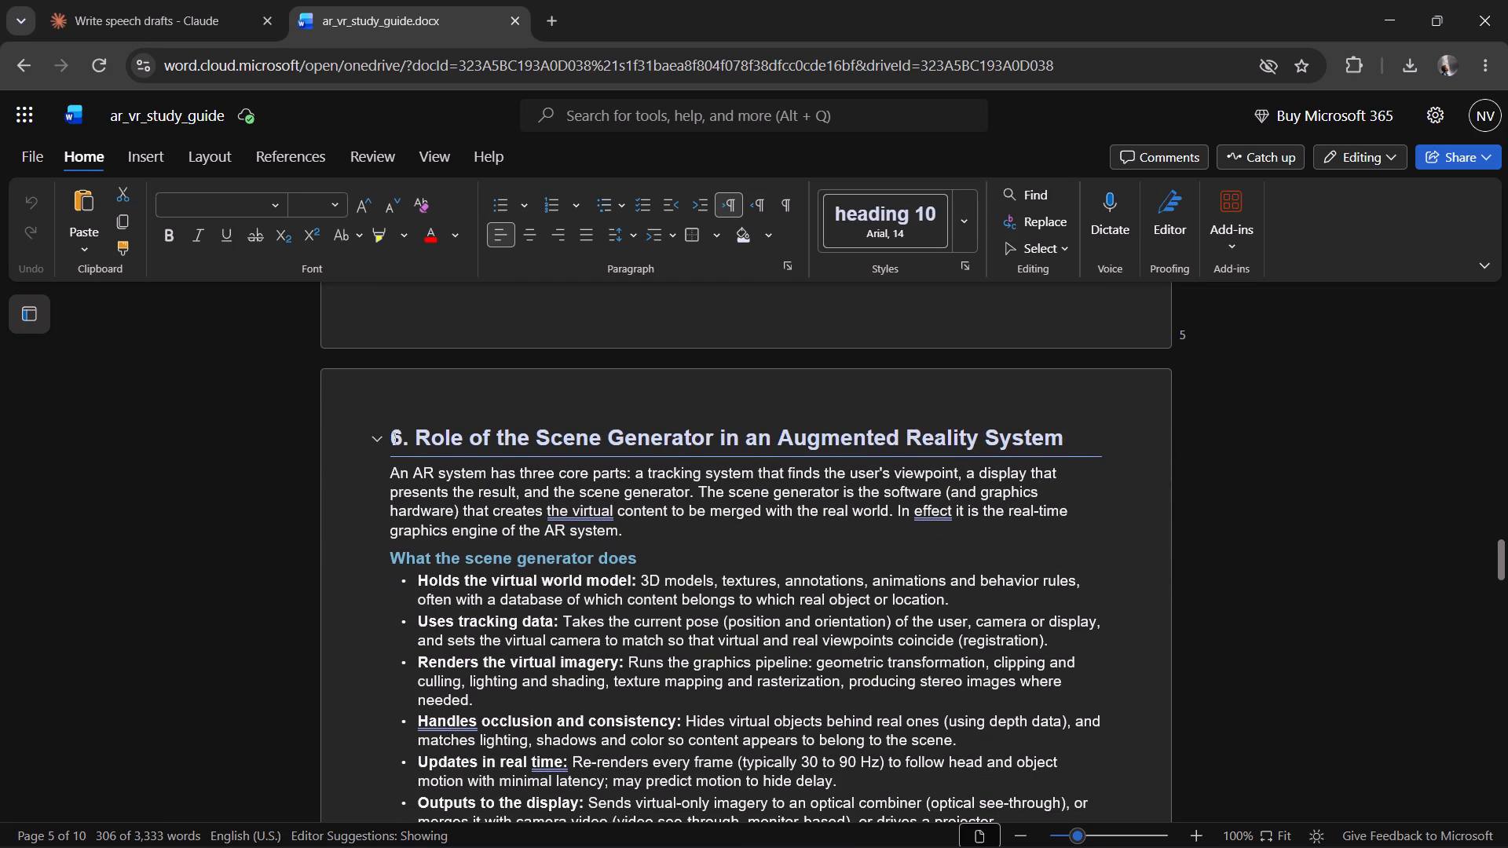
left_click_drag(394, 436, 492, 832)
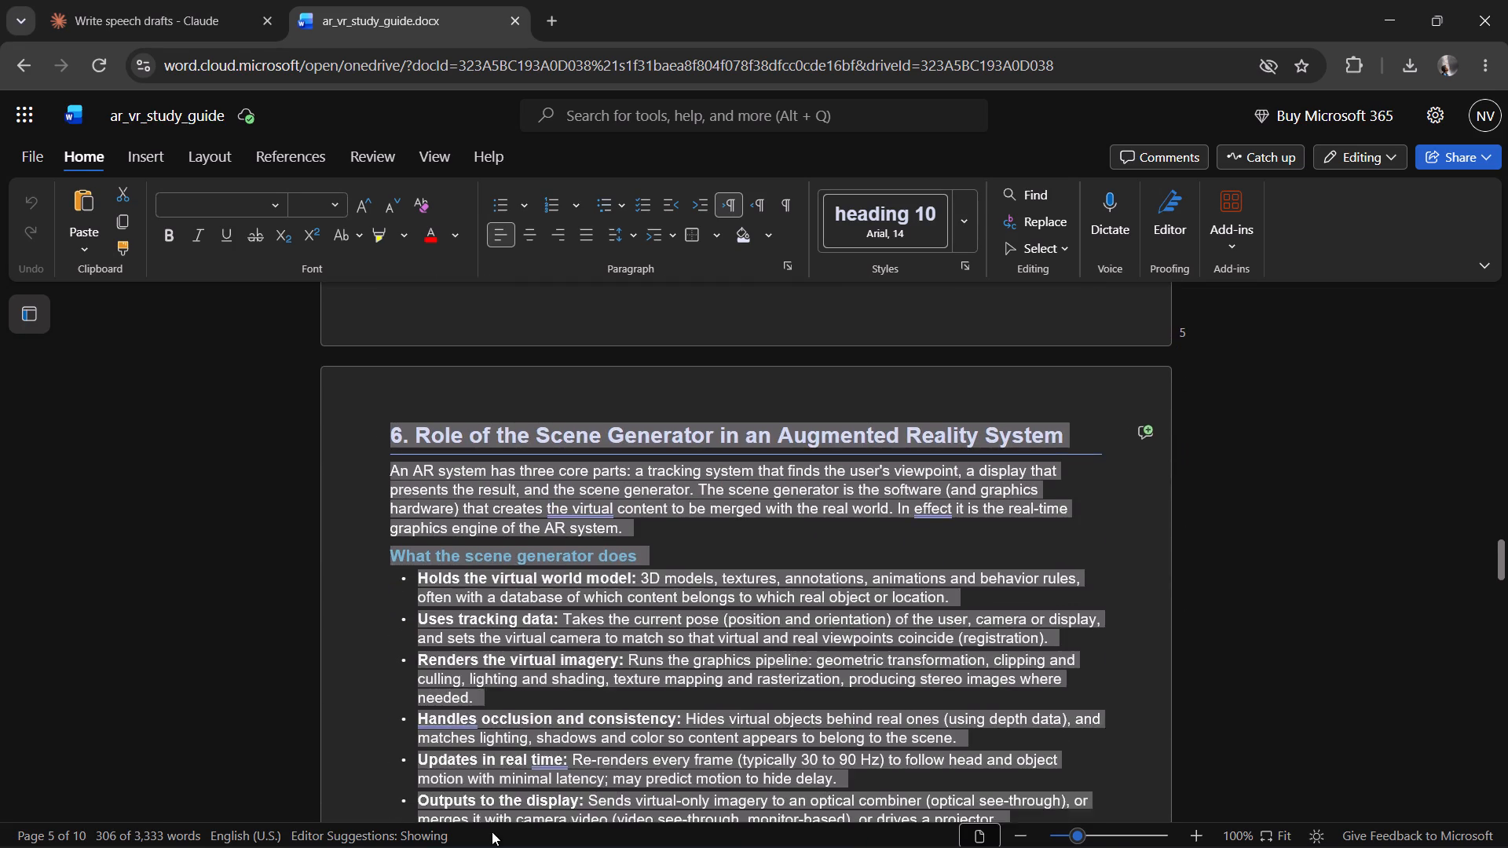
left_click_drag(492, 832, 641, 847)
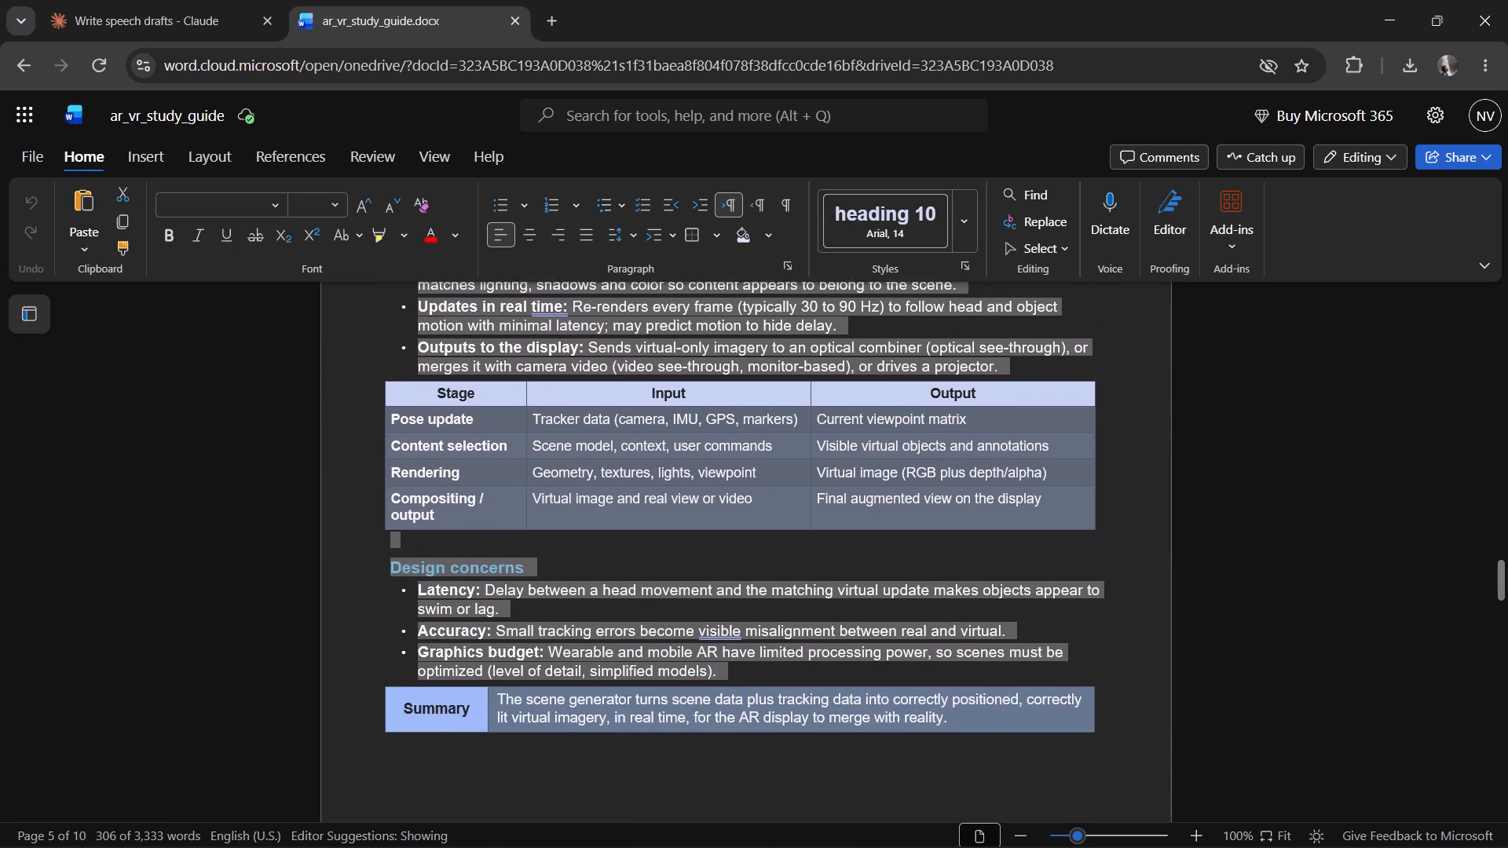
left_click_drag(641, 847, 747, 375)
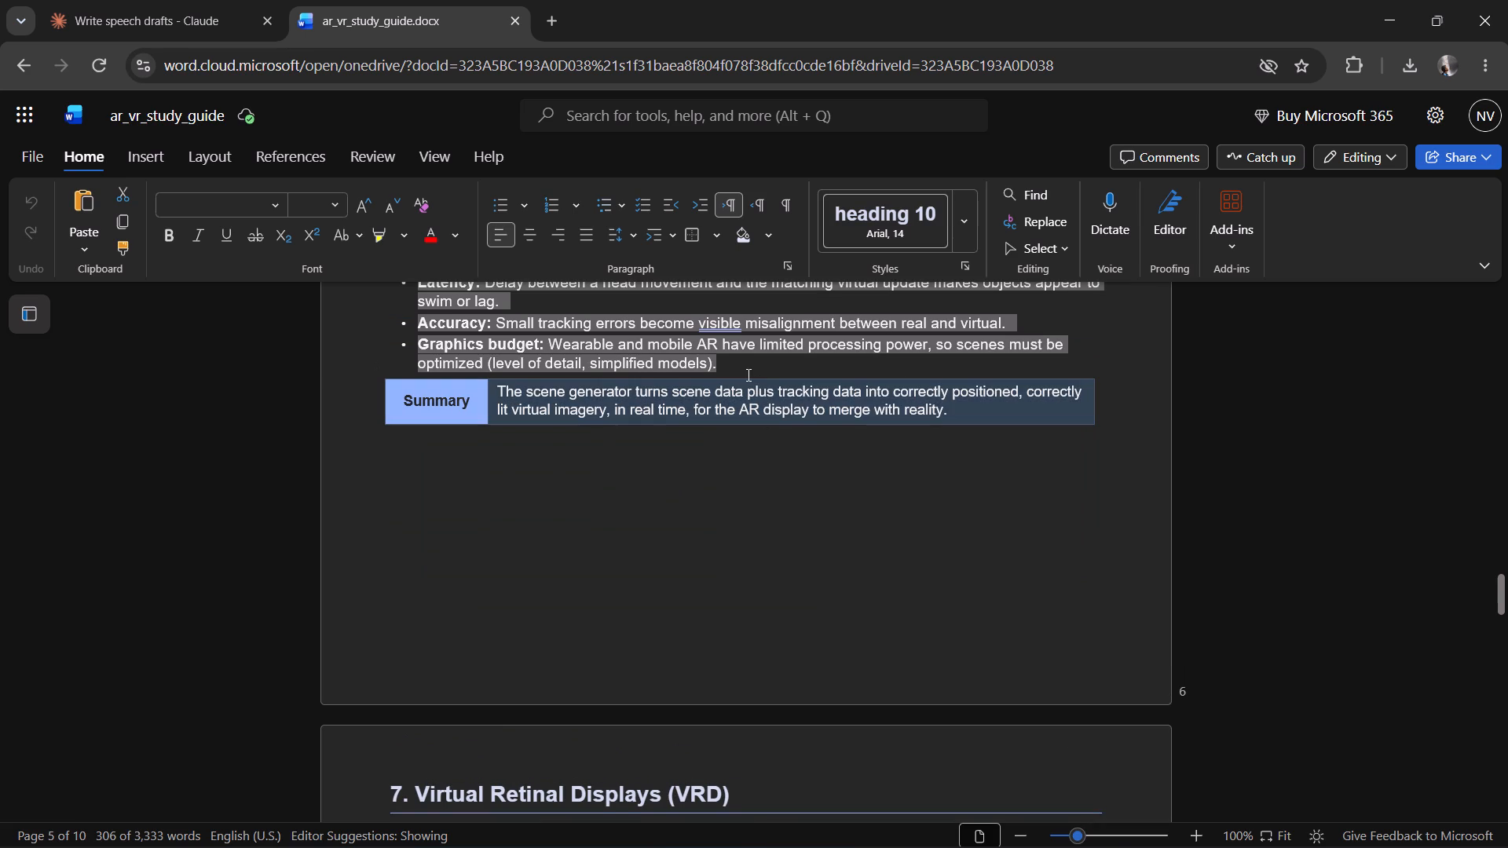
left_click_drag(747, 375, 743, 375)
key("ctrl+c")
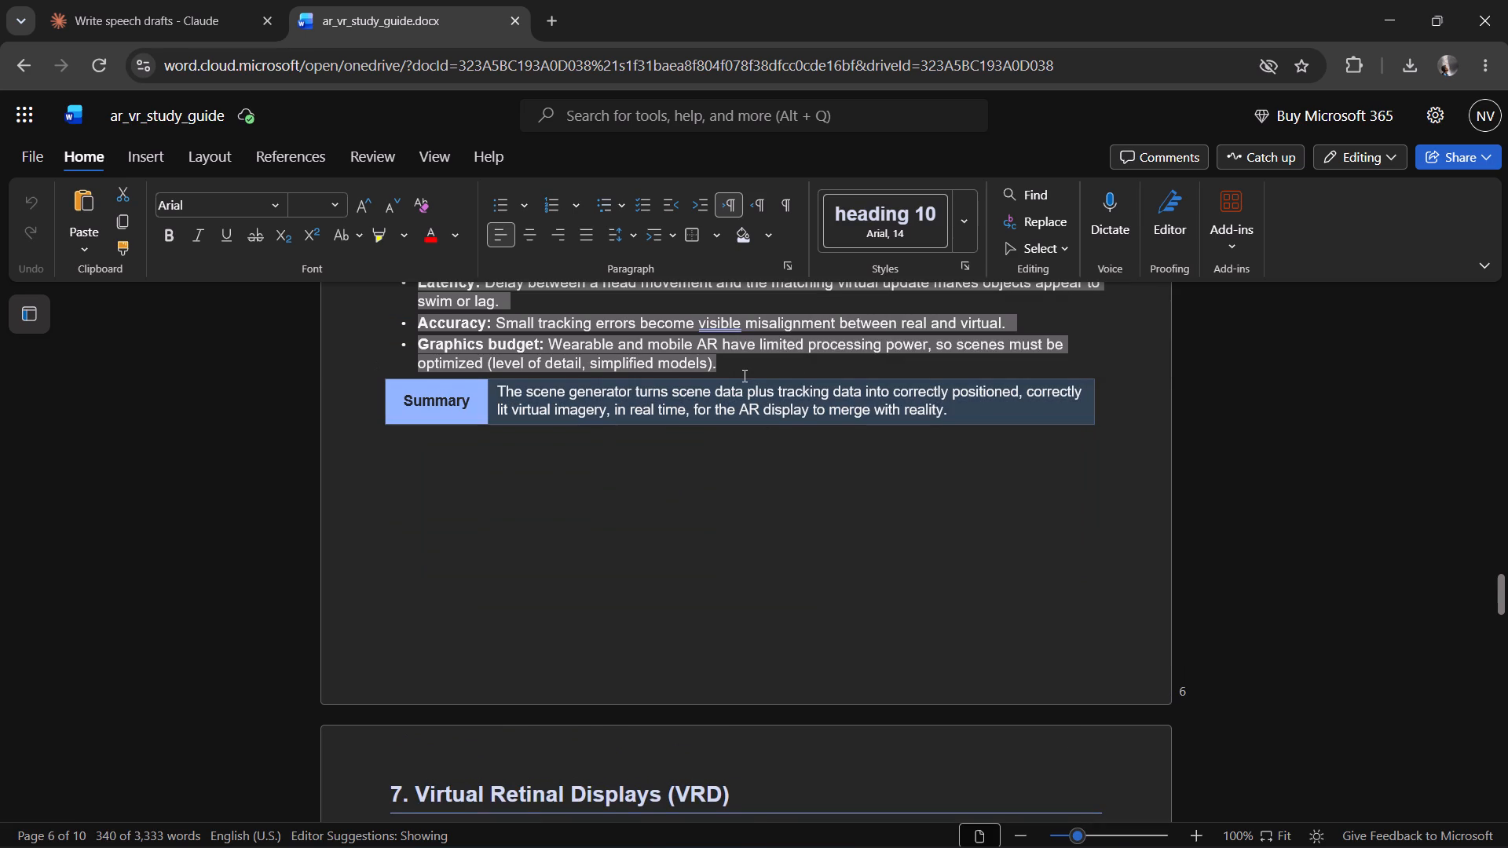
key("alt+Tab")
key("ctrl+v")
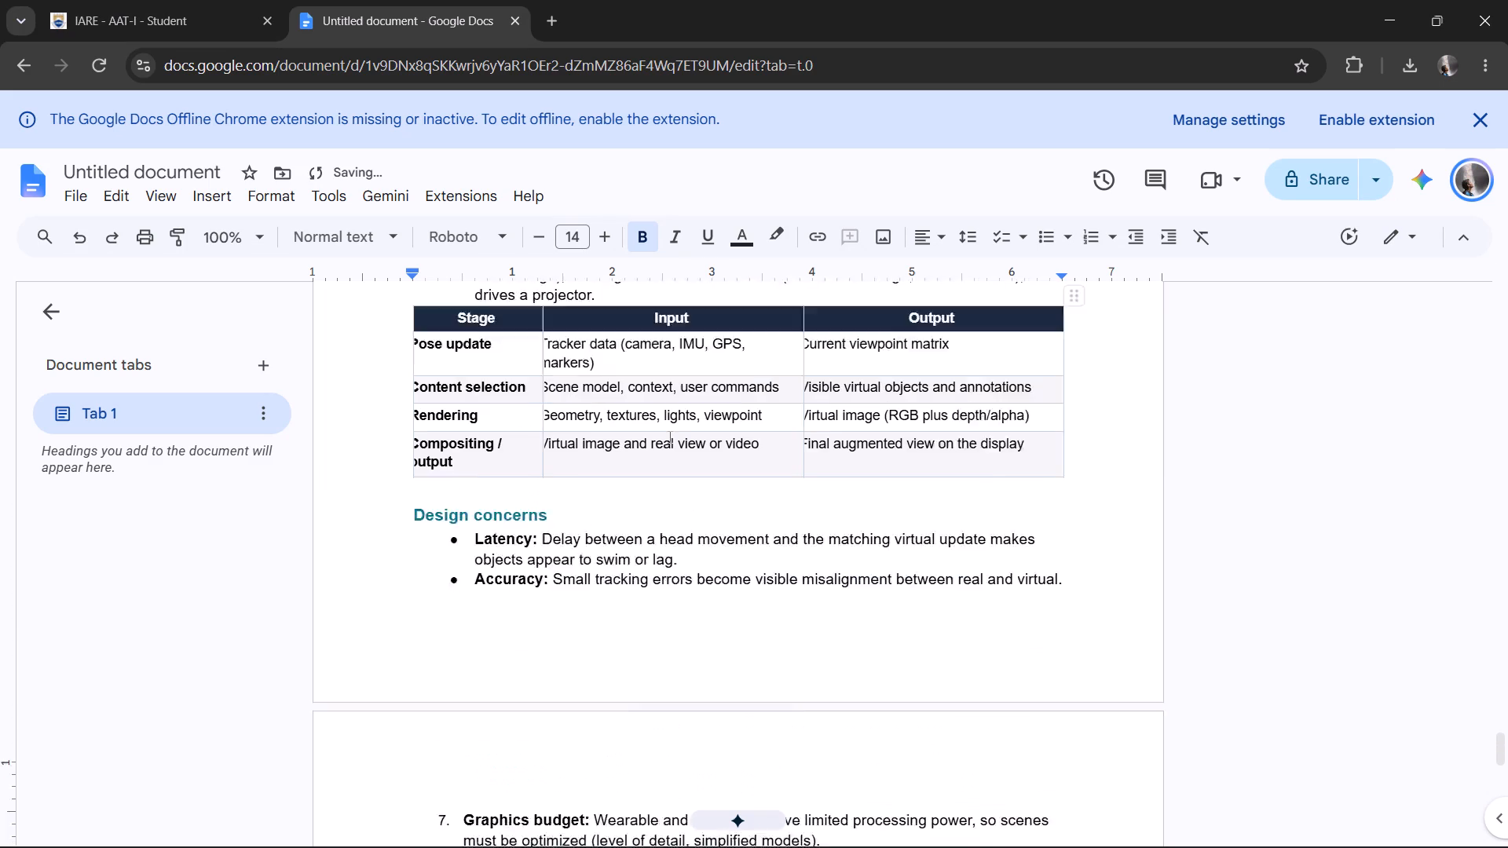
scroll(668, 437, "up", 3)
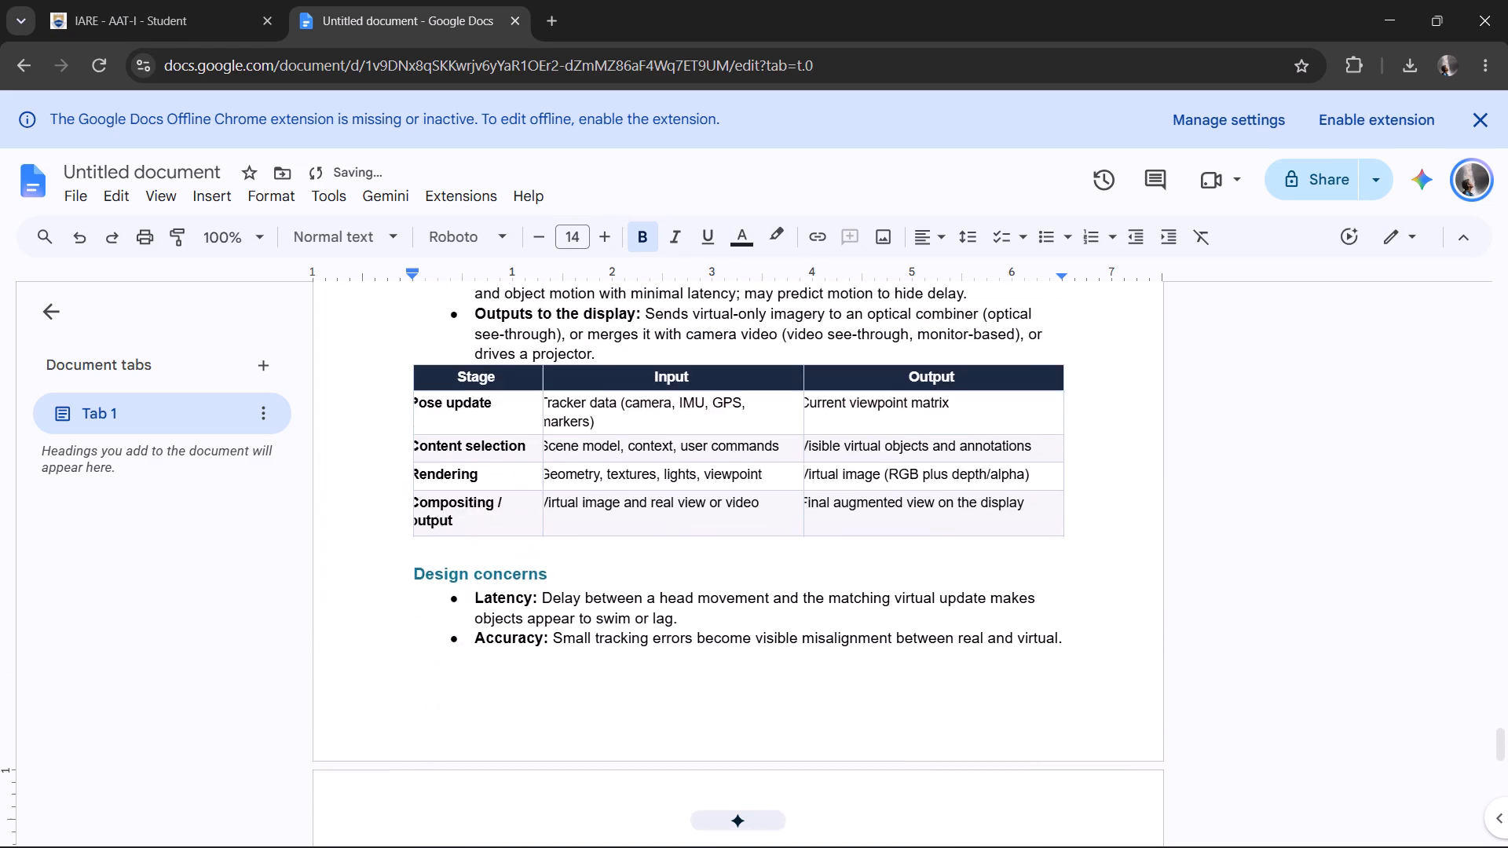
Delete the pasted heading "6. Role of the Scene Generator in an Augmented Reality System" beneath question 6.
scroll(668, 437, "up", 5)
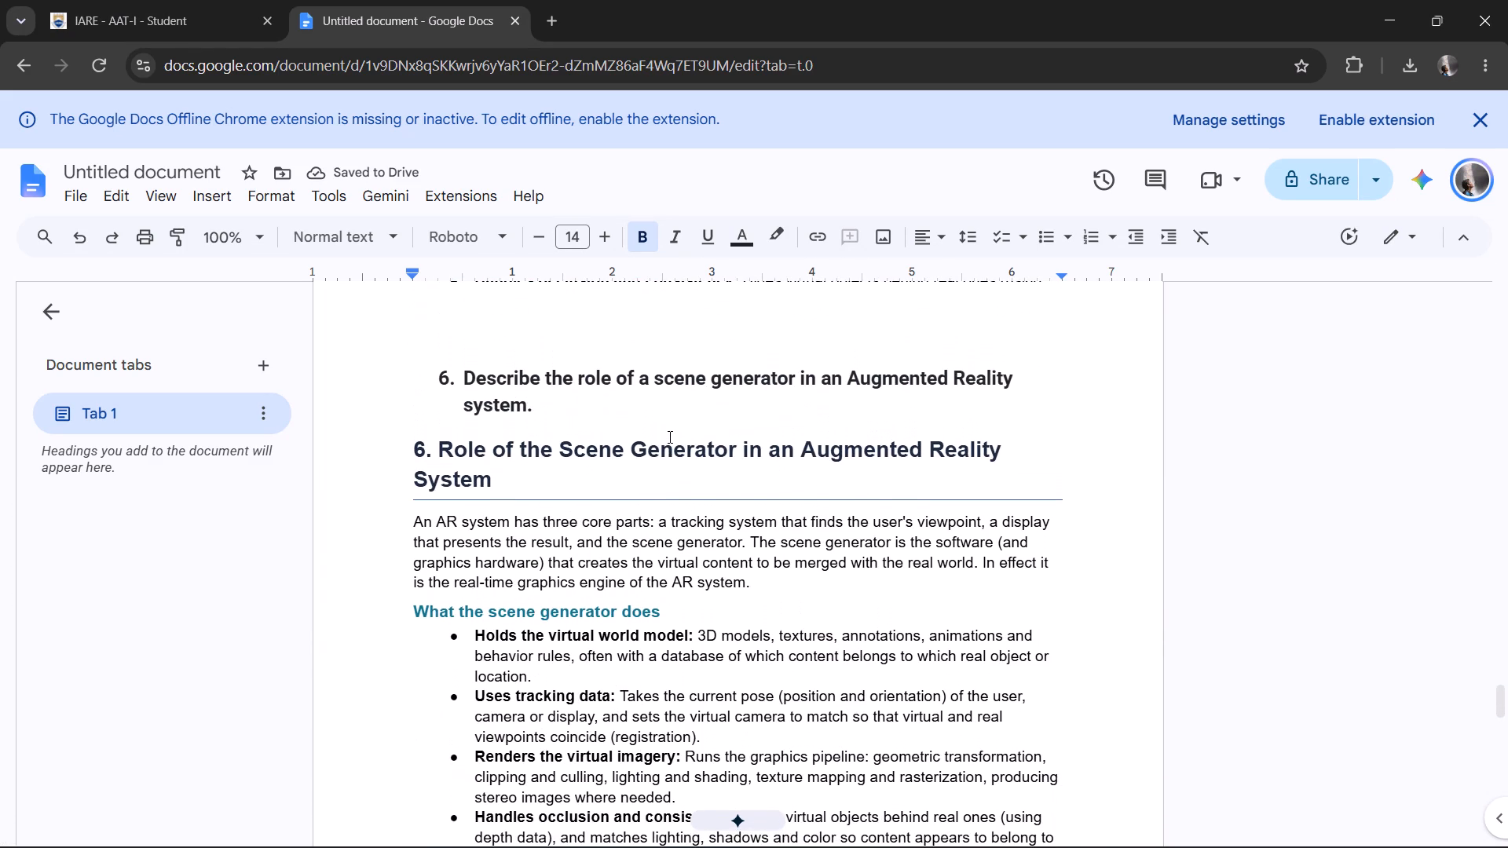
left_click_drag(404, 448, 411, 451)
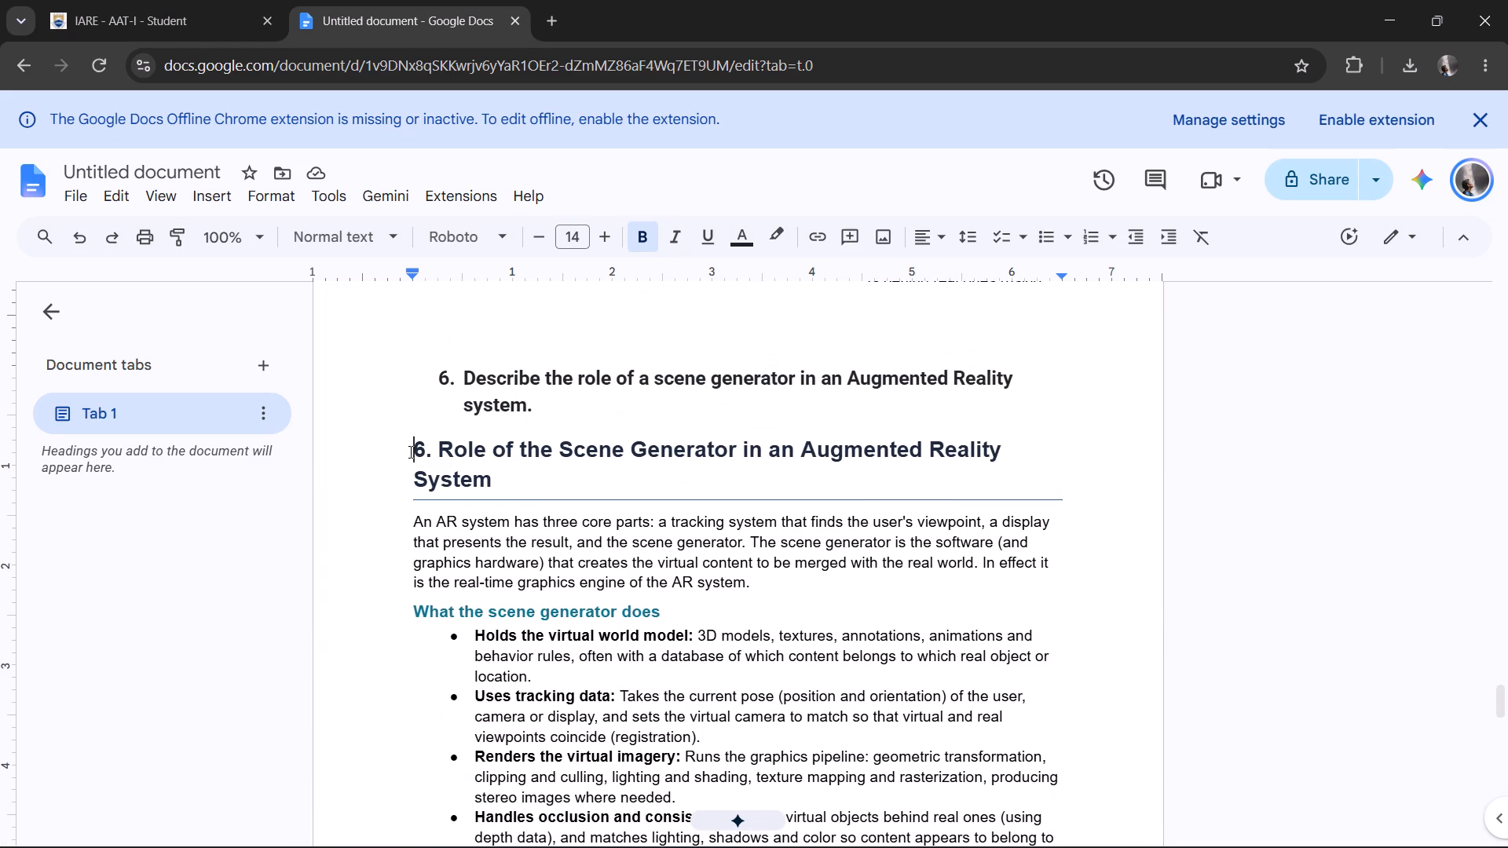
left_click_drag(411, 451, 533, 493)
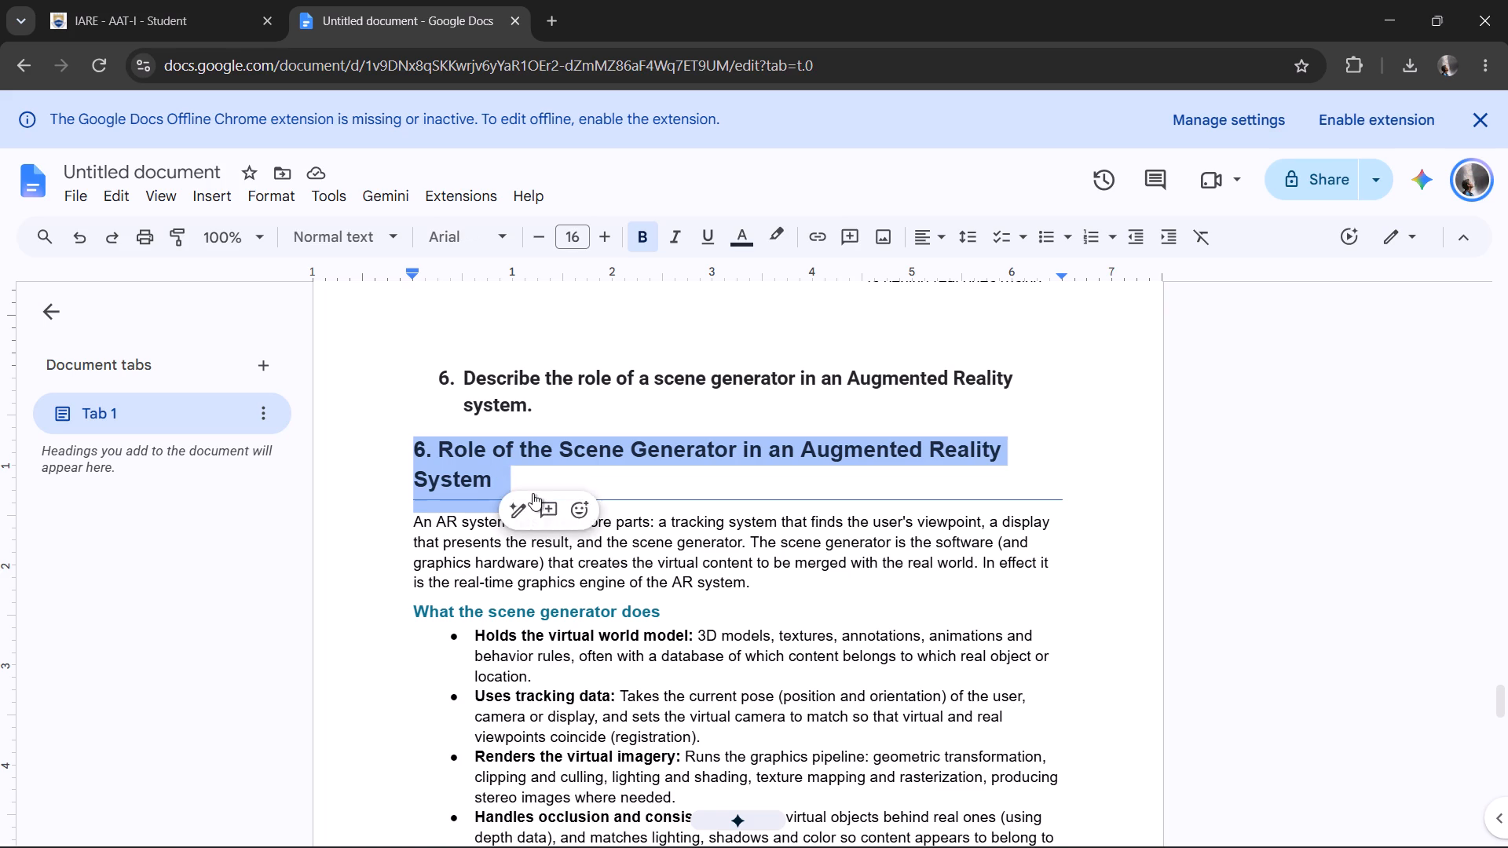
key("BackSpace")
Convert the pasted Graphics budget item from a numbered entry into a bullet under Design concerns.
scroll(533, 493, "down", 6)
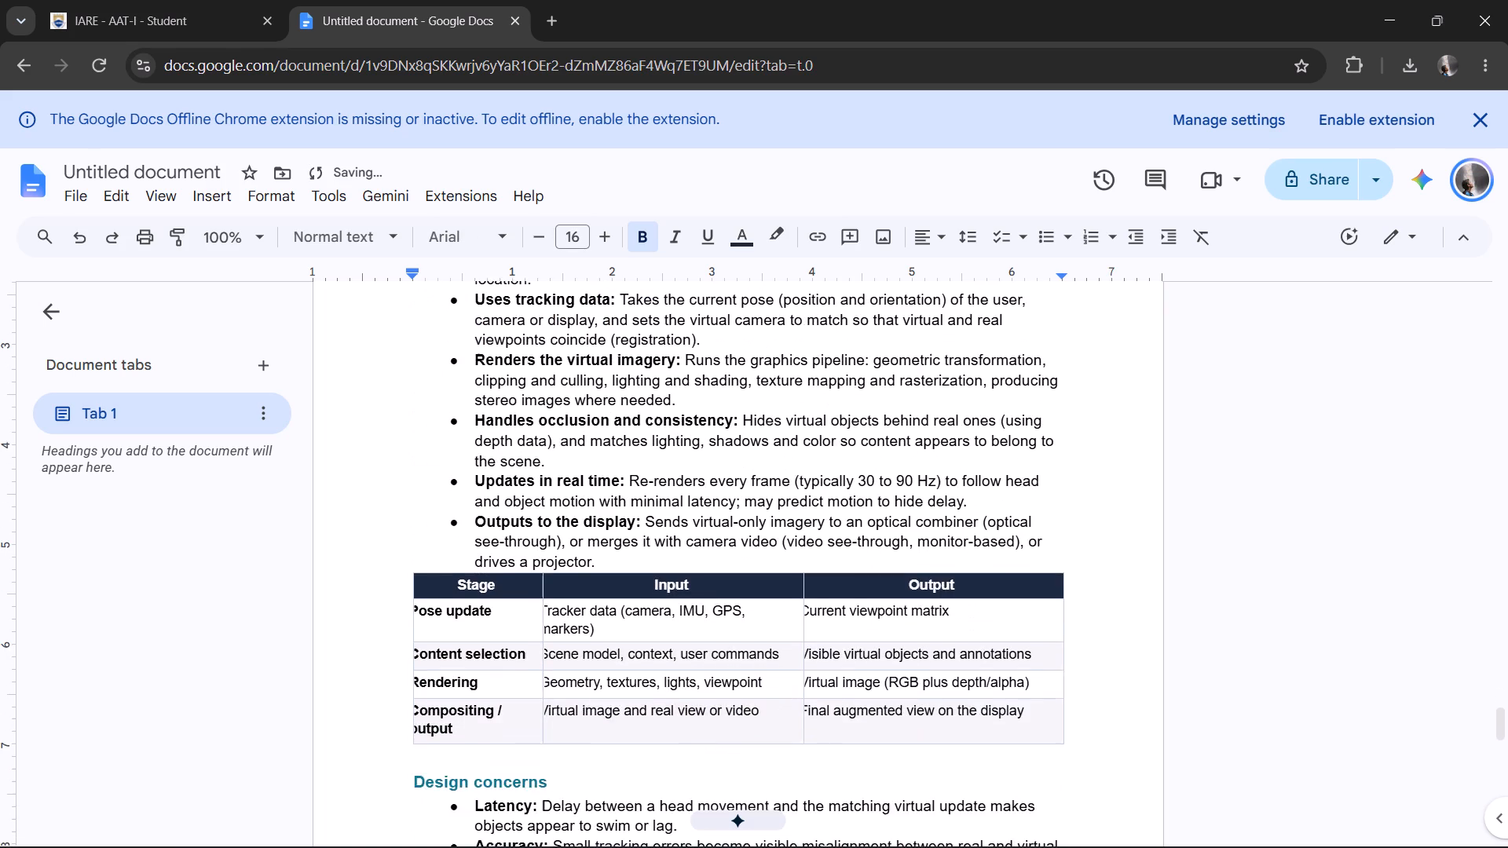
scroll(533, 493, "down", 3)
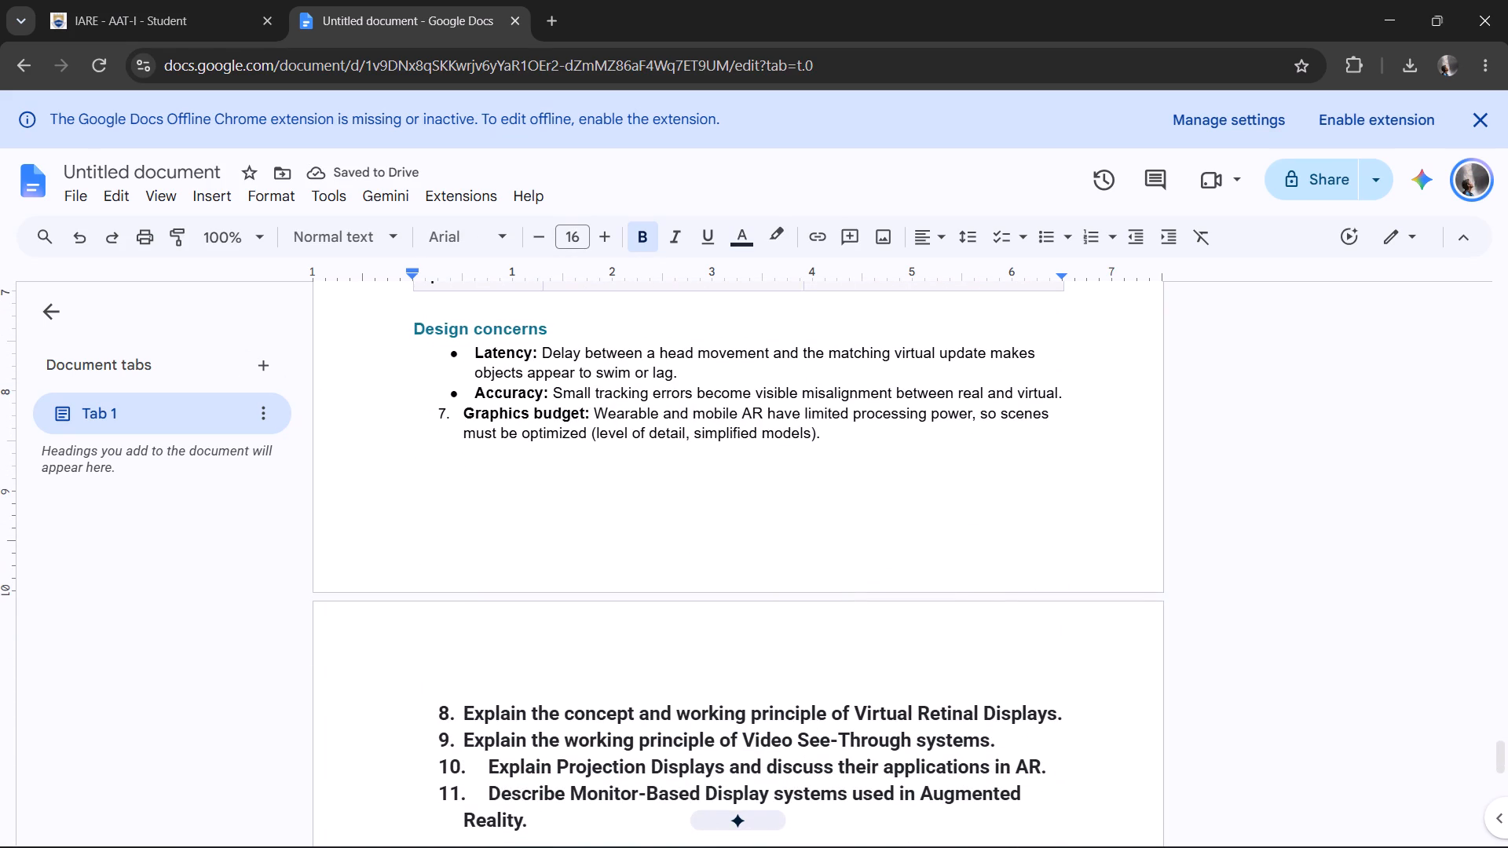
left_click(453, 416)
key("BackSpace")
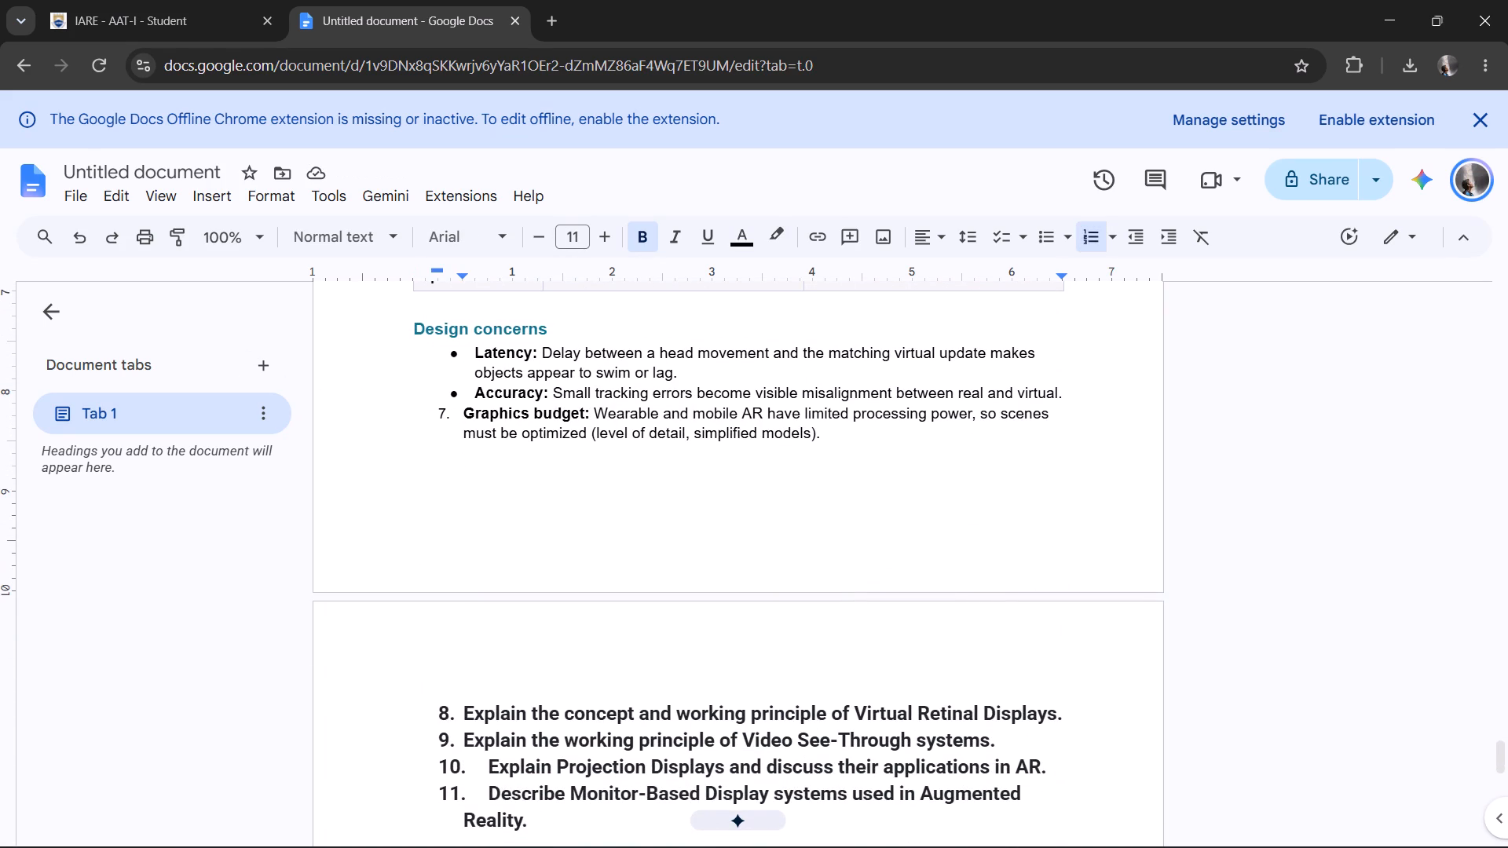
key("BackSpace")
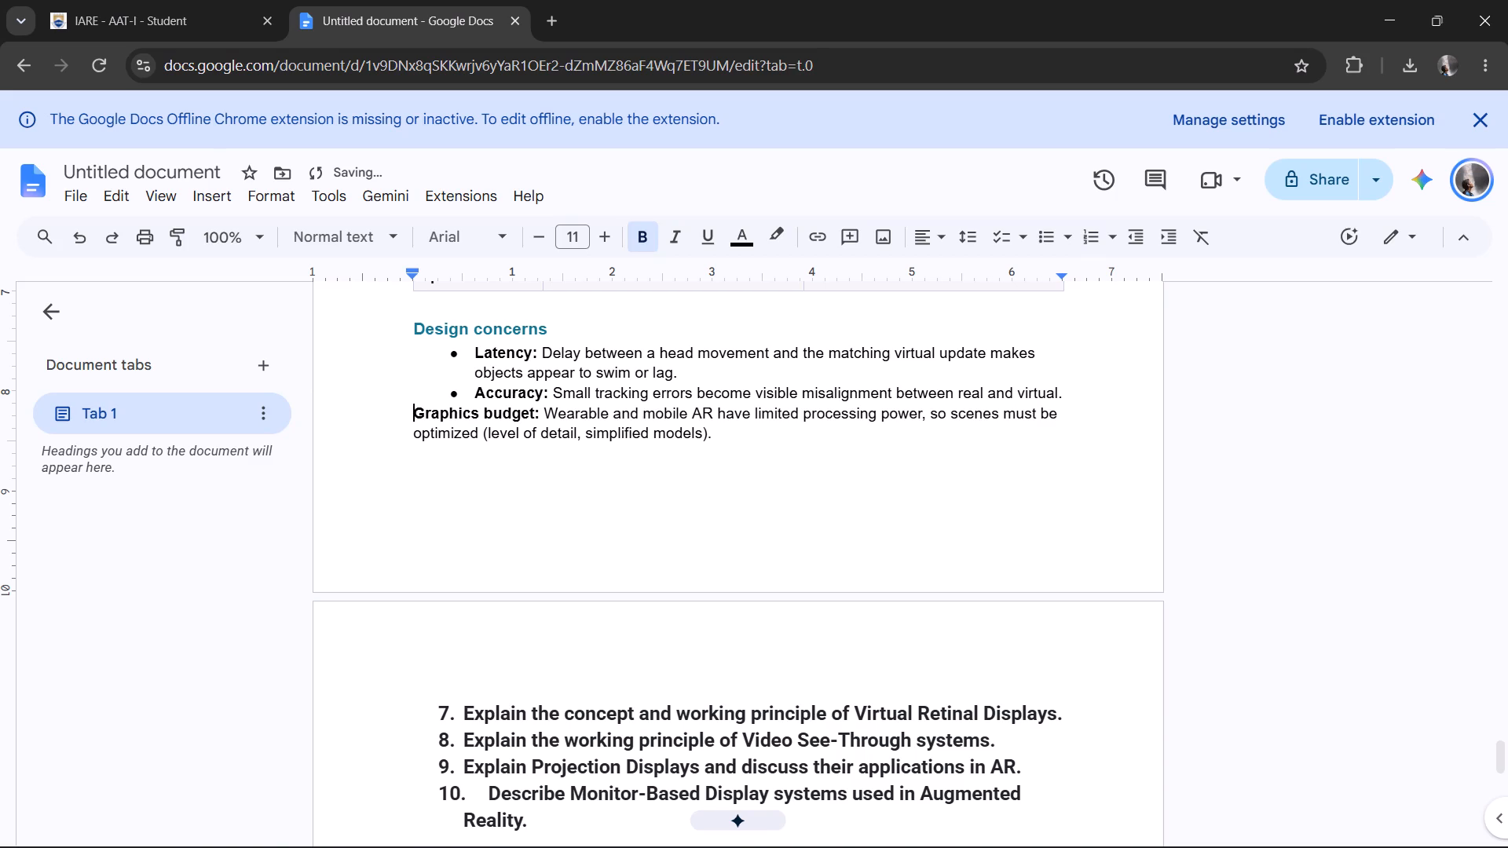
key("BackSpace")
key("Return")
Insert an unnumbered blank line beneath question 7 about Virtual Retinal Displays.
scroll(453, 416, "down", 2)
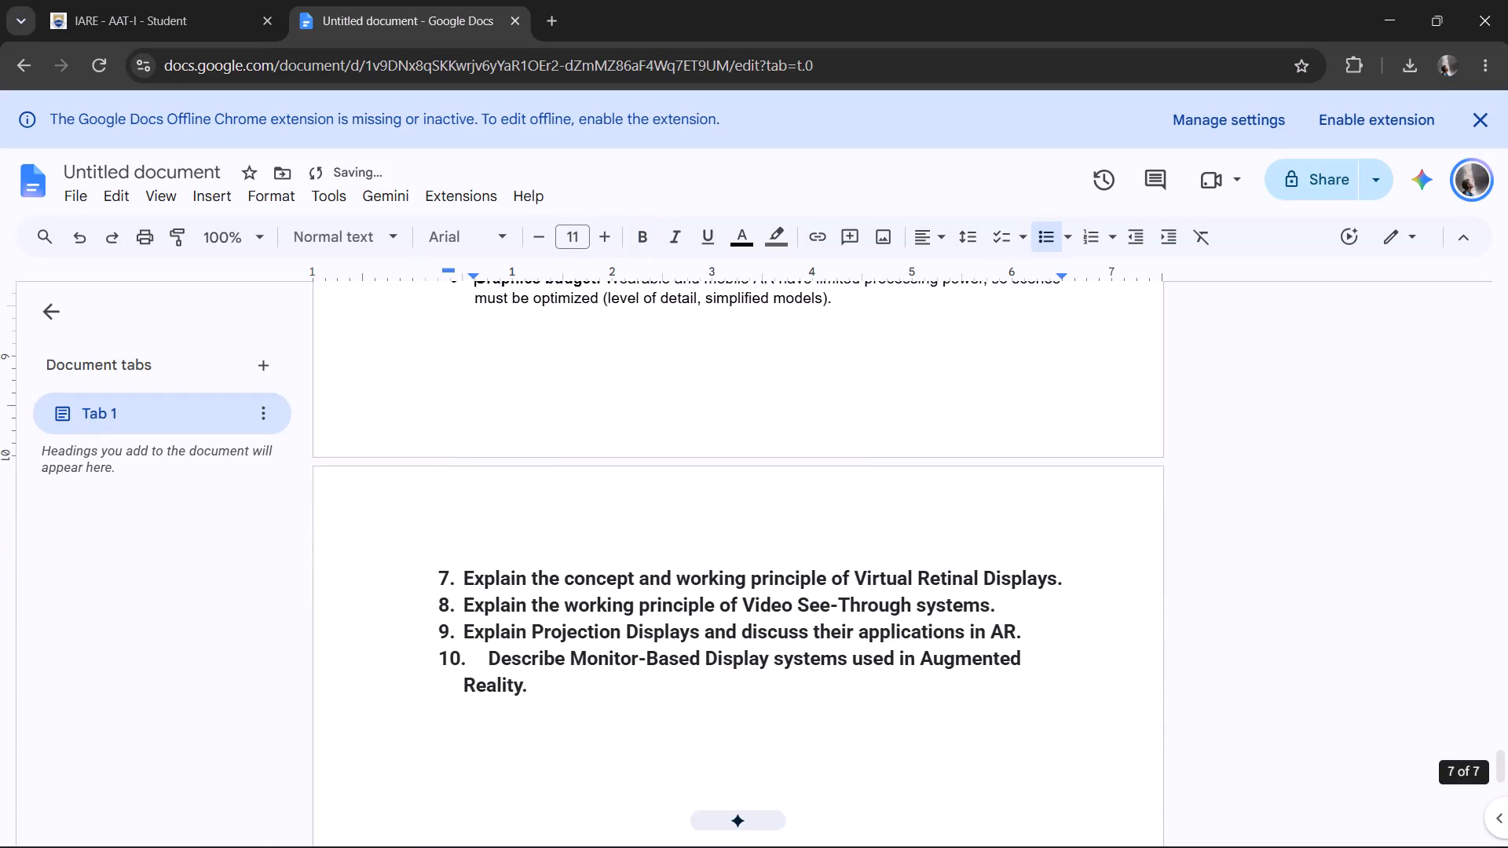
left_click(1060, 583)
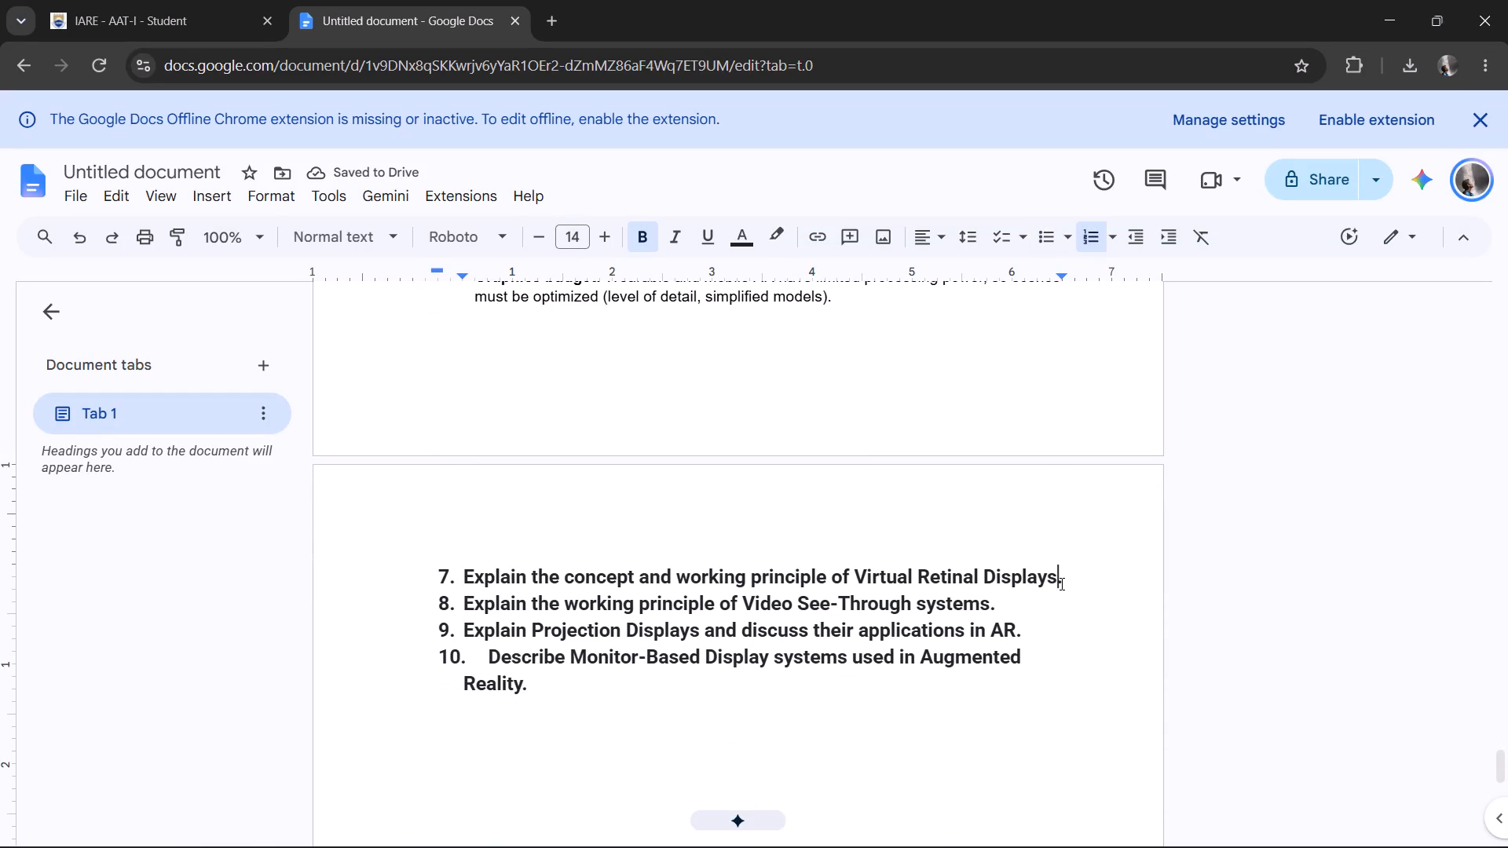
key("Right")
key("Return")
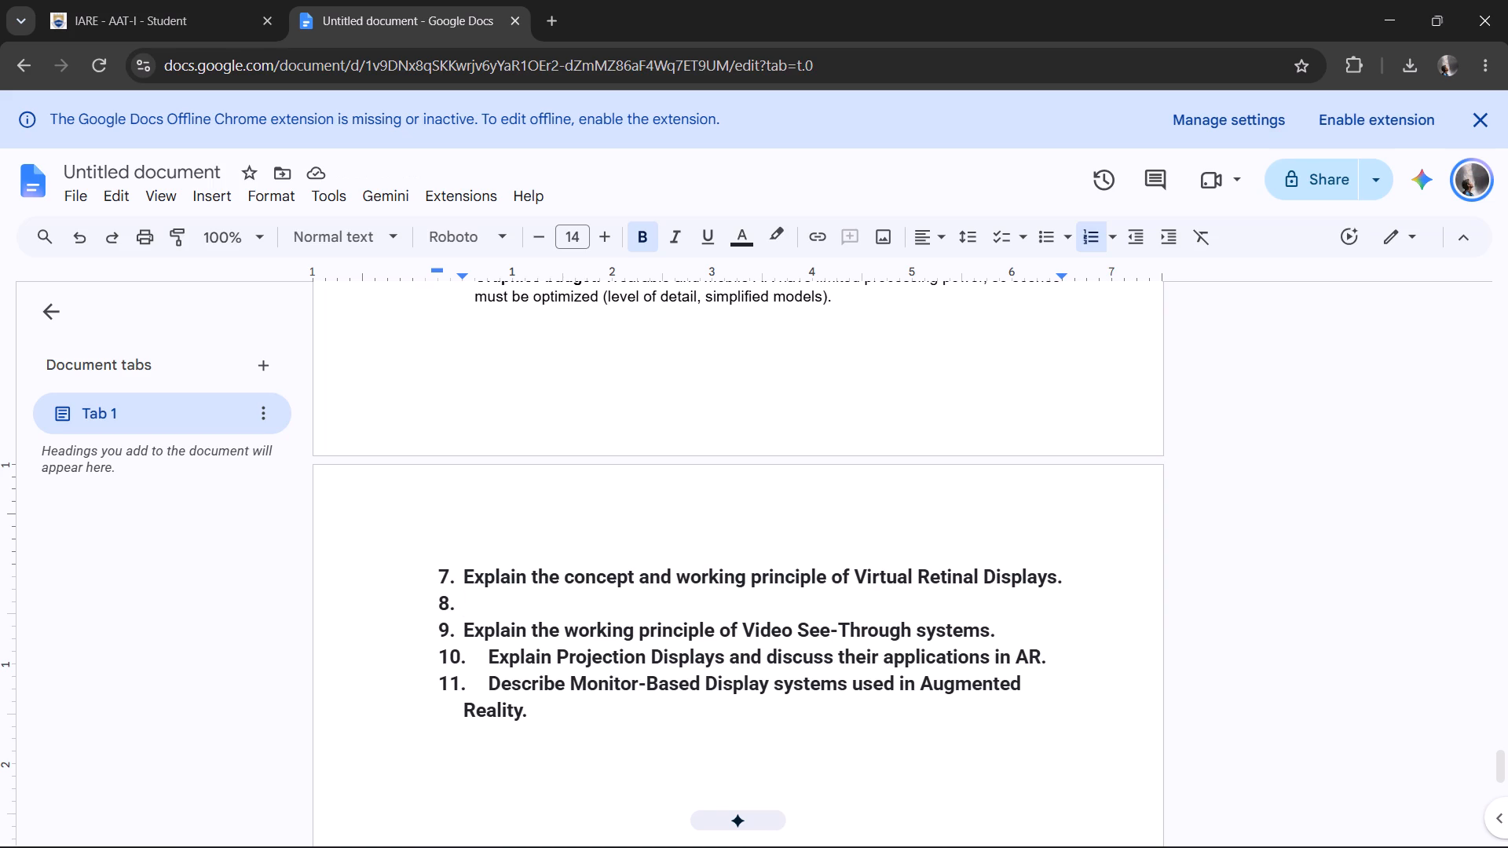
key("BackSpace")
key("BackSpace")
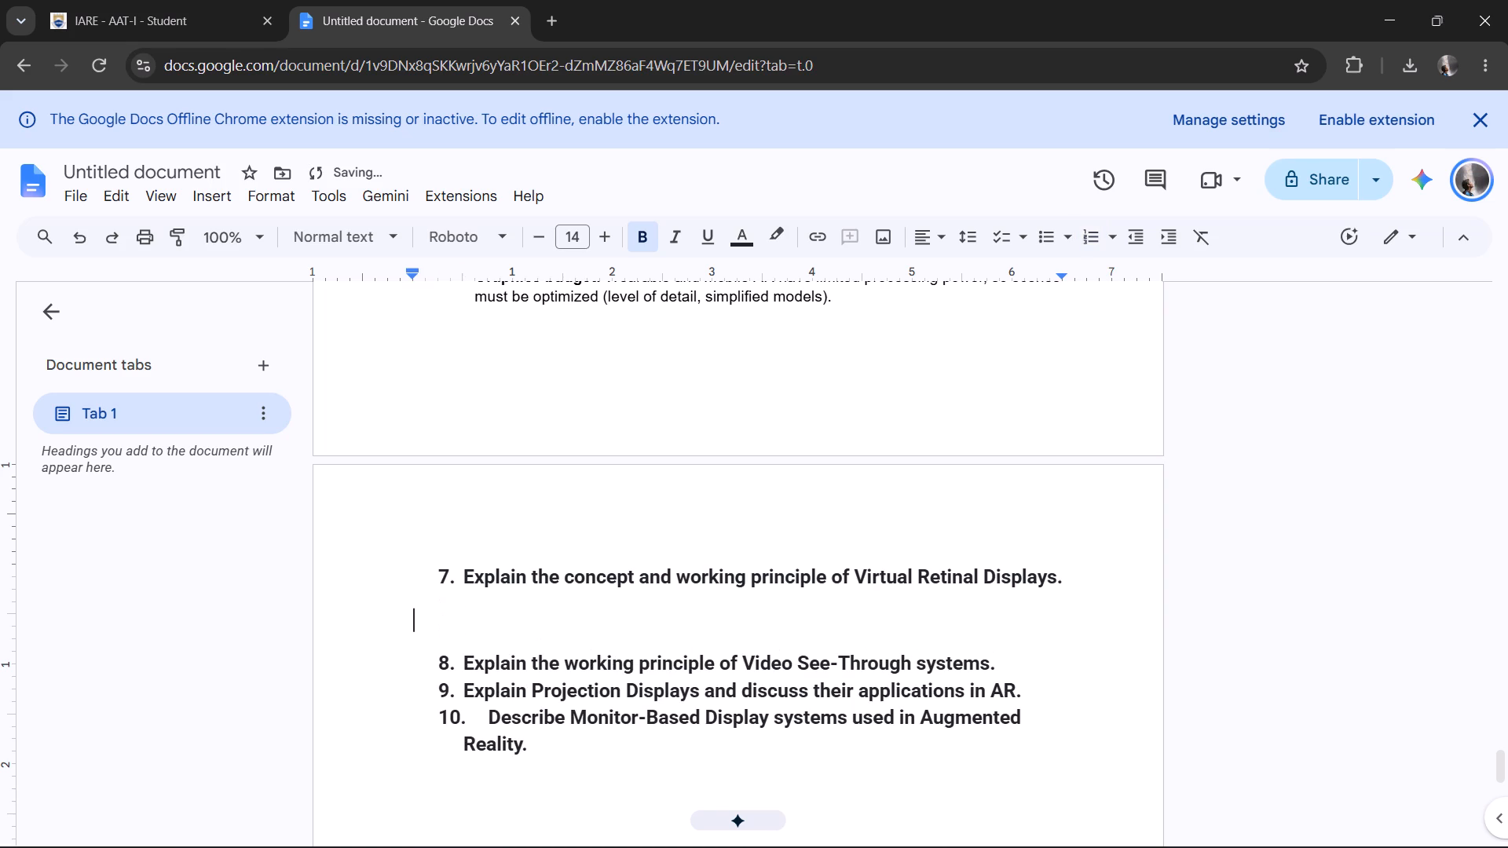
Copy section 7 of the Word study guide, from its opening paragraph through the Advantages and Limitations table, and paste it beneath question 7 in Google Docs.
key("alt+Tab")
scroll(1060, 583, "down", 2)
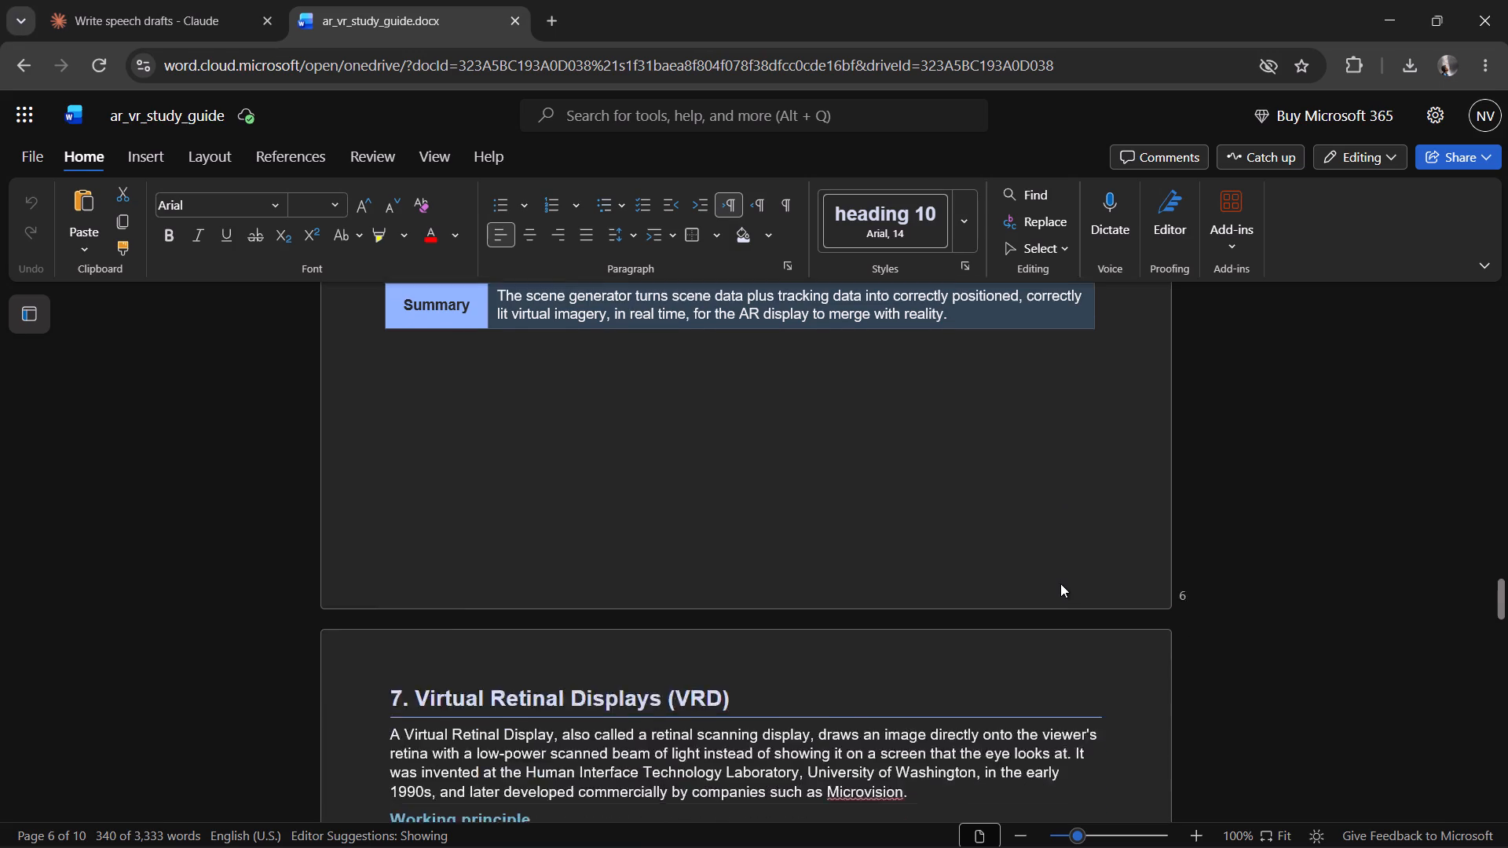
scroll(1060, 583, "down", 3)
scroll(757, 557, "down", 2)
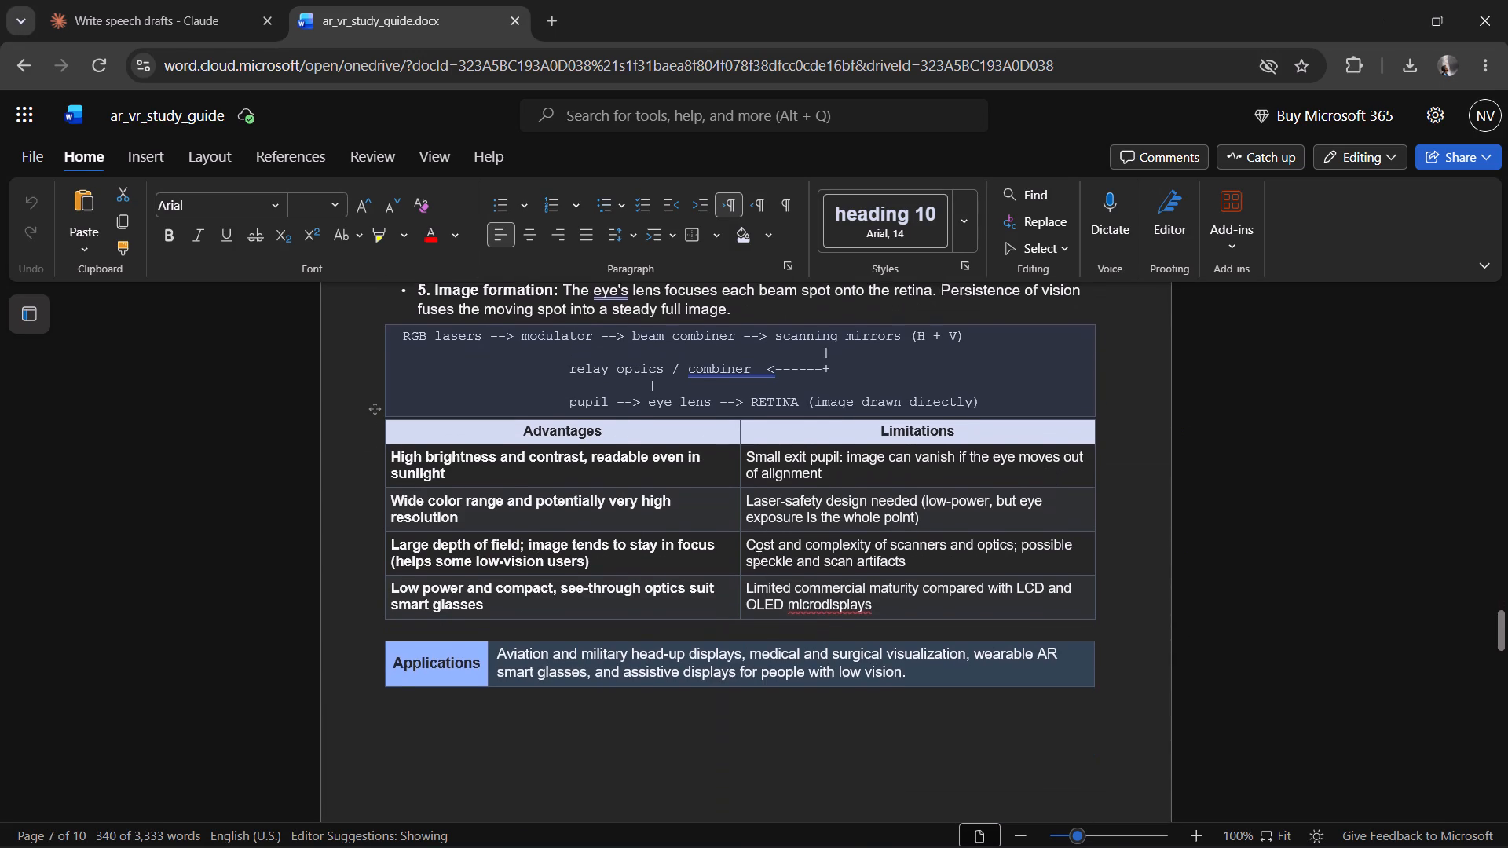
scroll(757, 557, "down", 2)
scroll(757, 557, "up", 8)
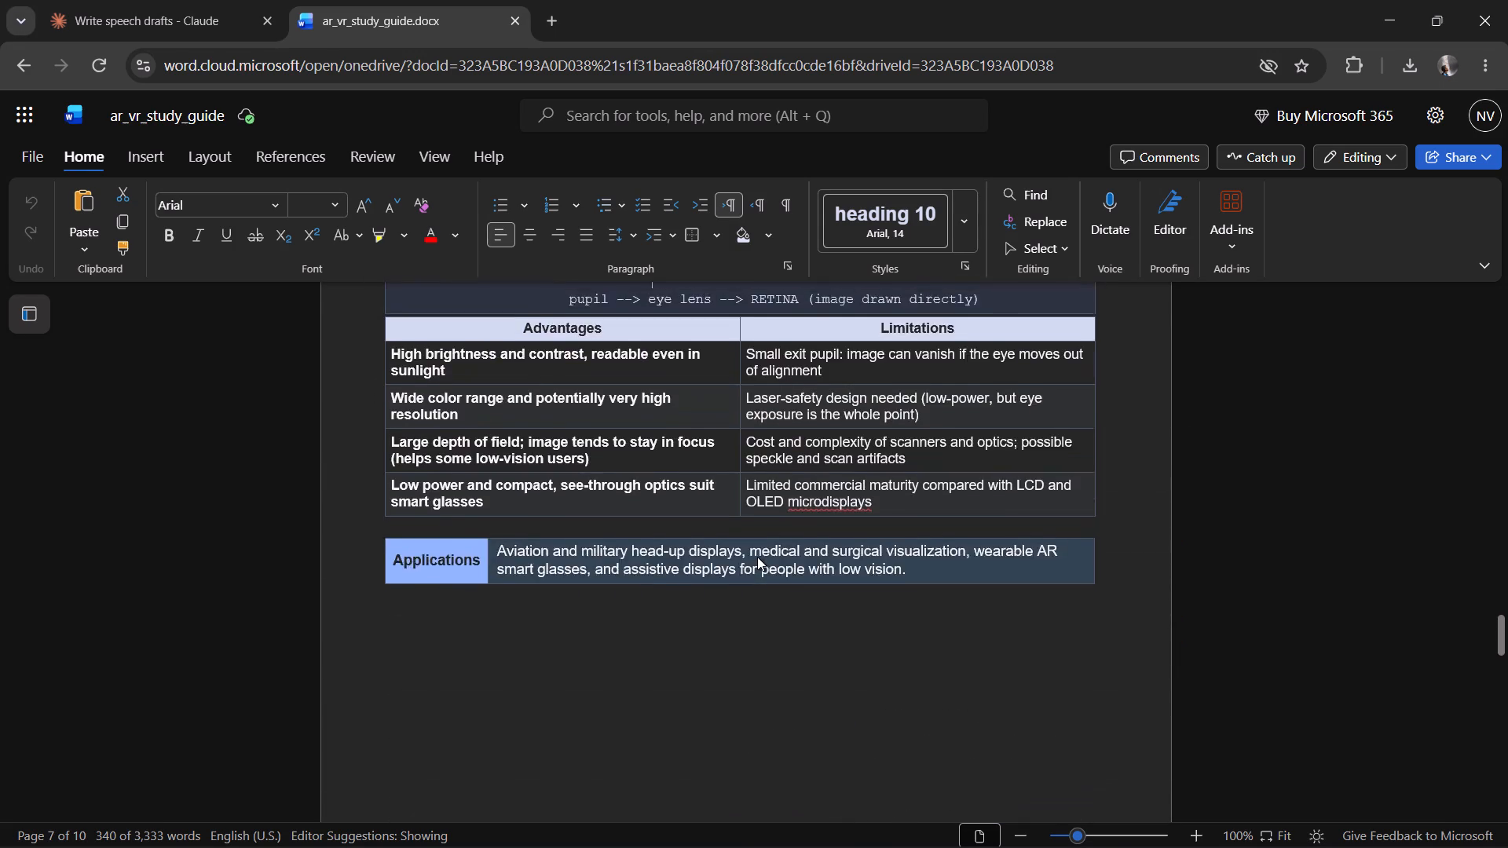
scroll(757, 557, "up", 4)
scroll(757, 557, "down", 3)
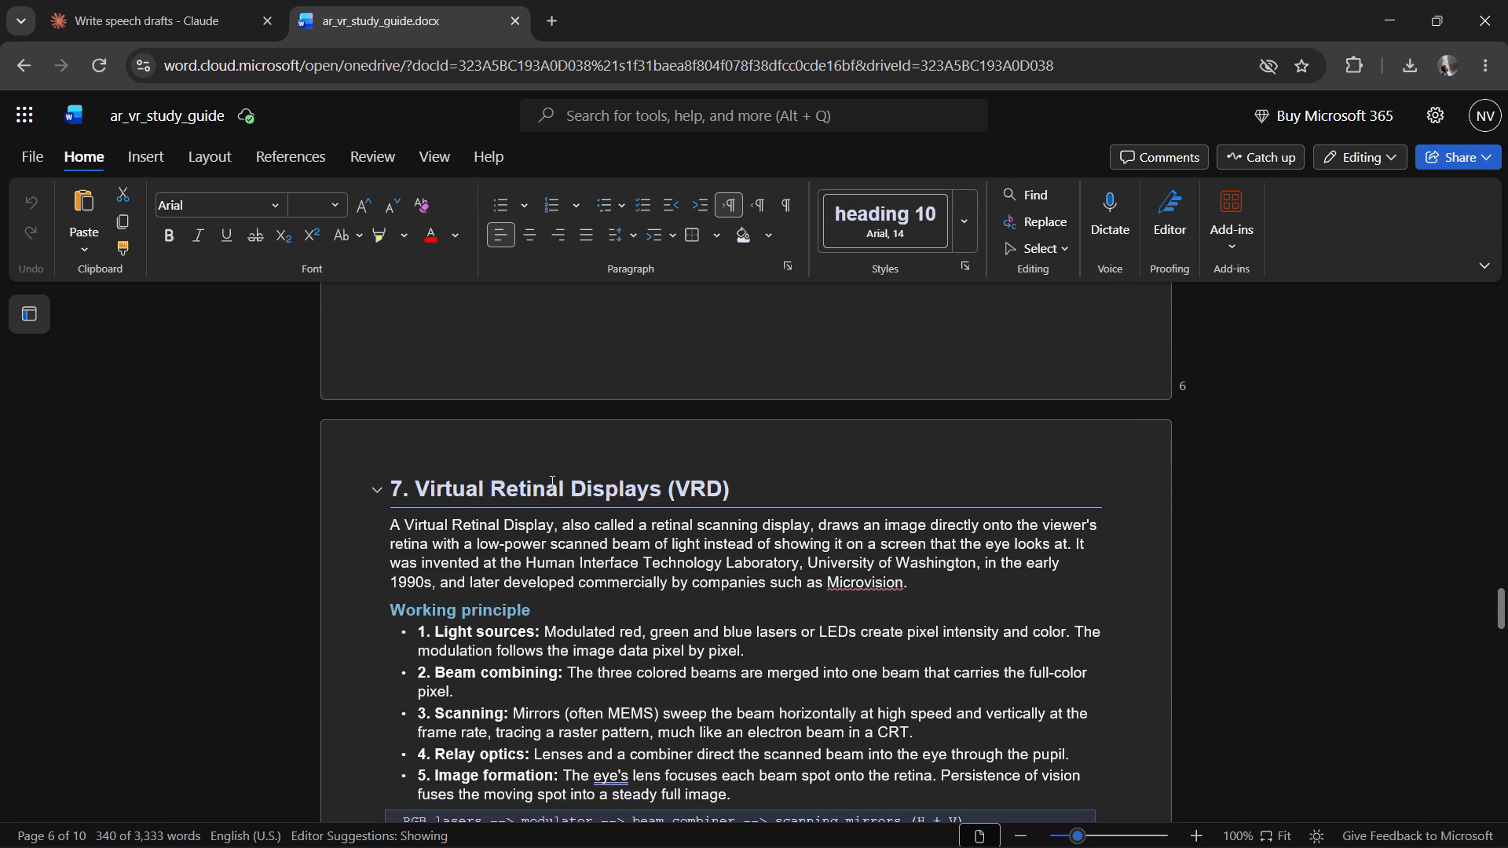
left_click_drag(386, 526, 482, 578)
left_click_drag(482, 578, 653, 656)
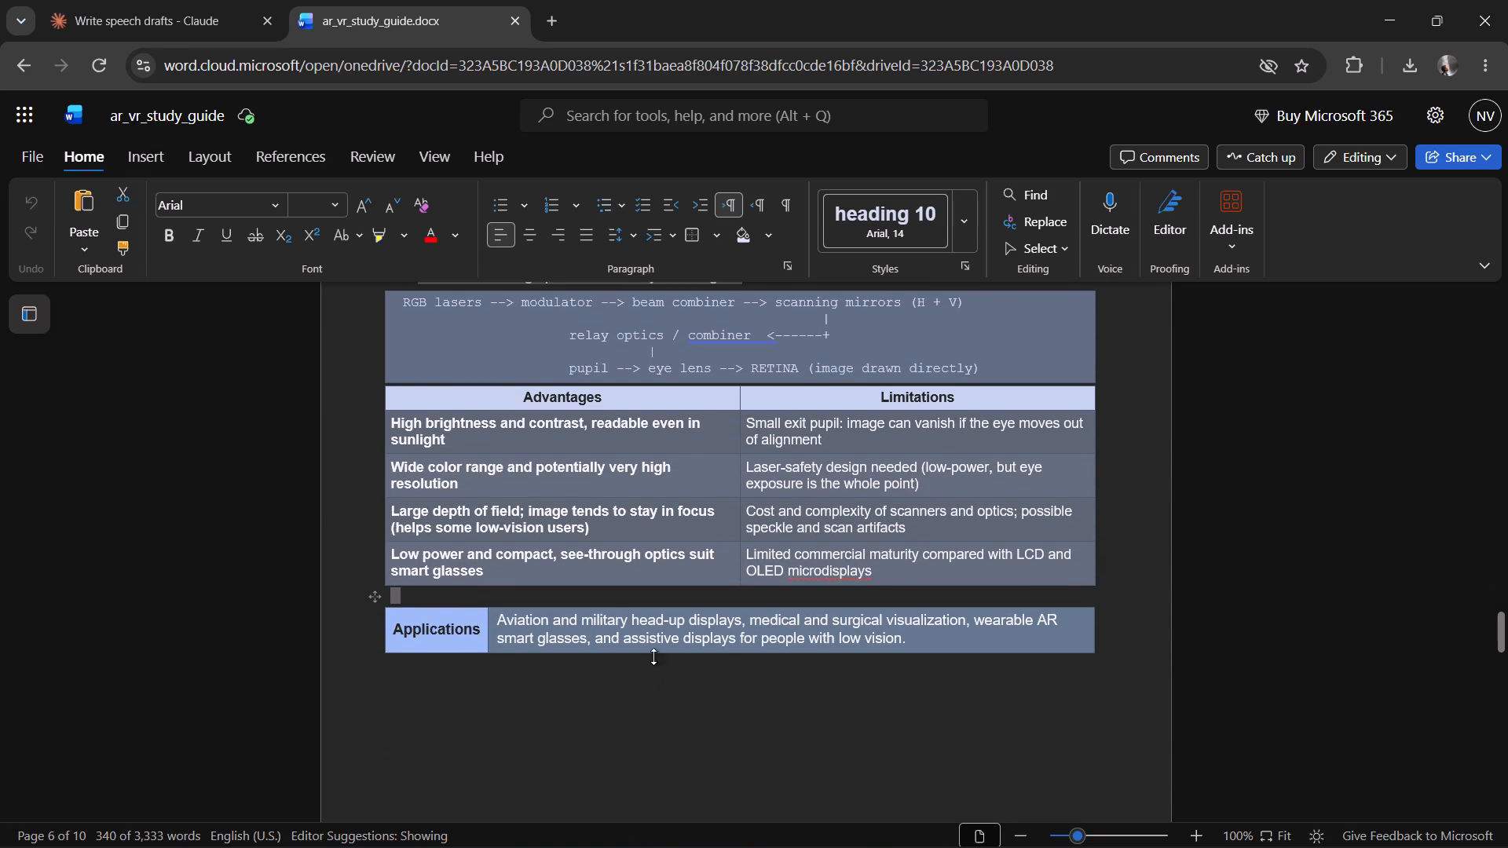
left_click_drag(653, 656, 516, 598)
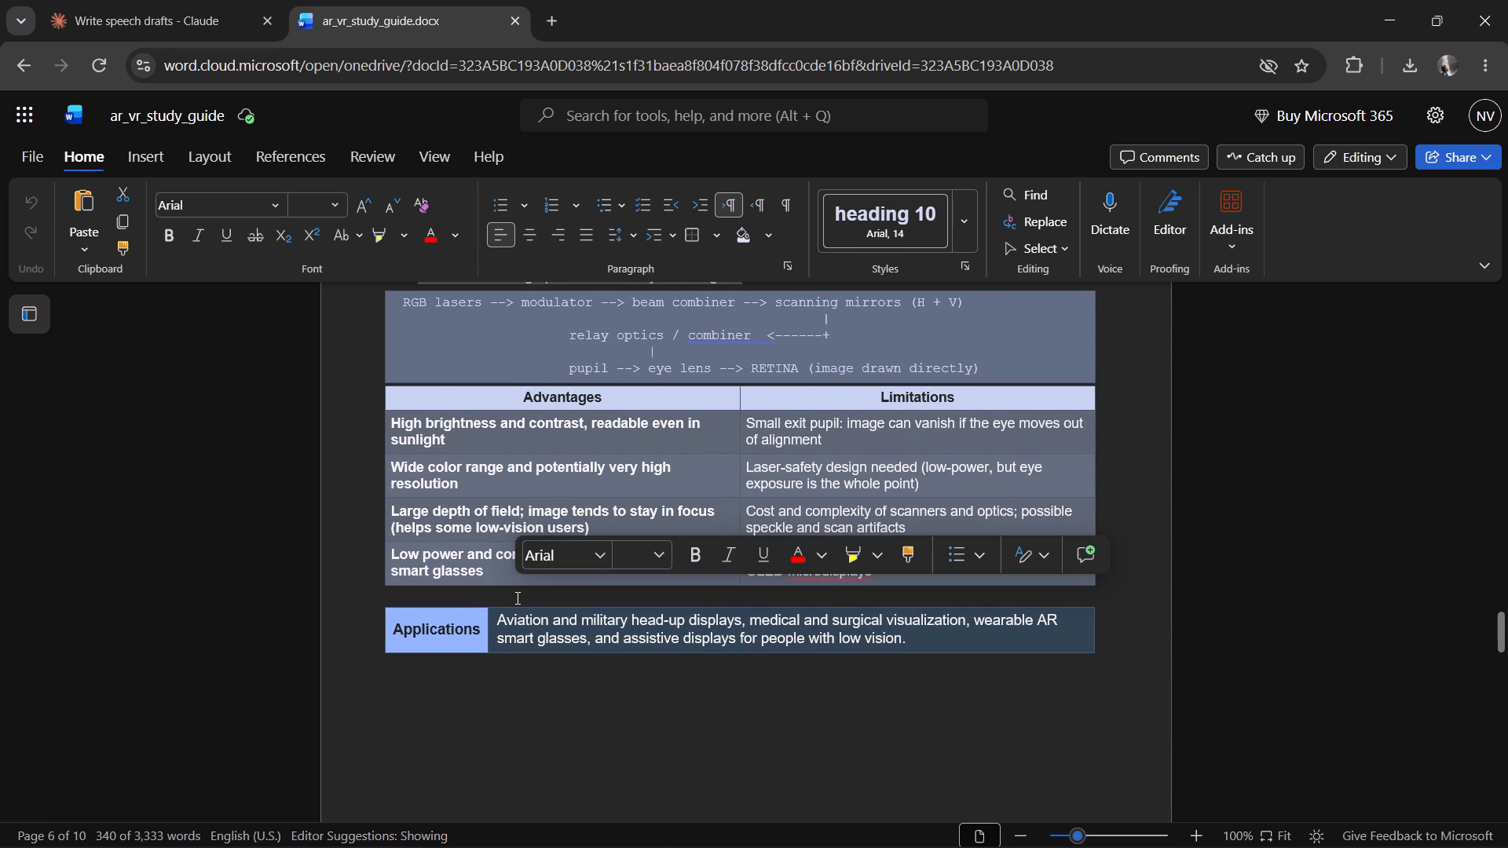
key("ctrl+c")
key("alt+Tab")
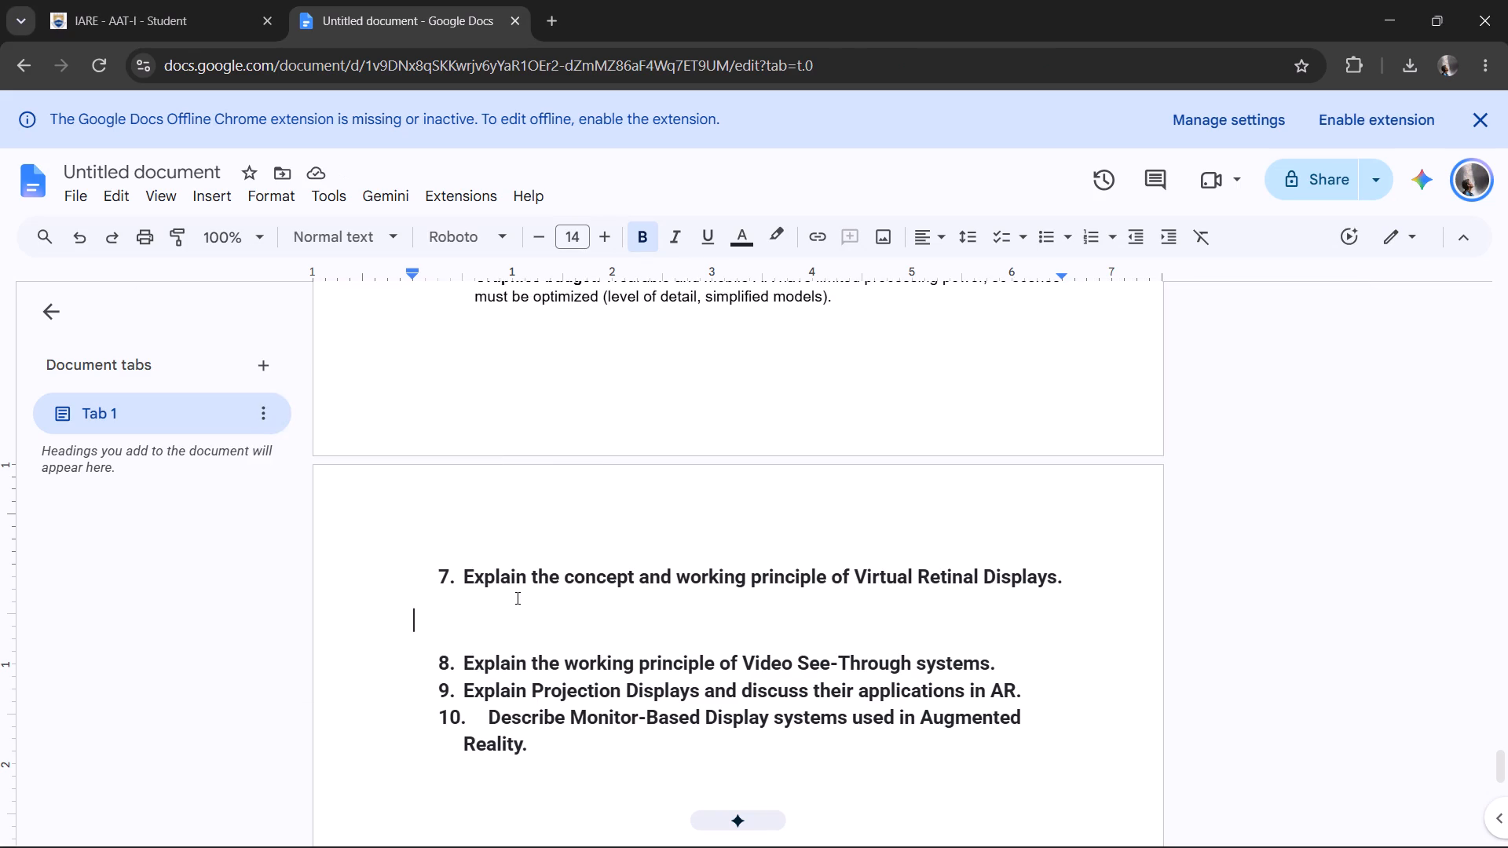
key("ctrl+v")
Review the pasted Virtual Retinal Displays answer from question 7 down to its table.
scroll(516, 598, "down", 1)
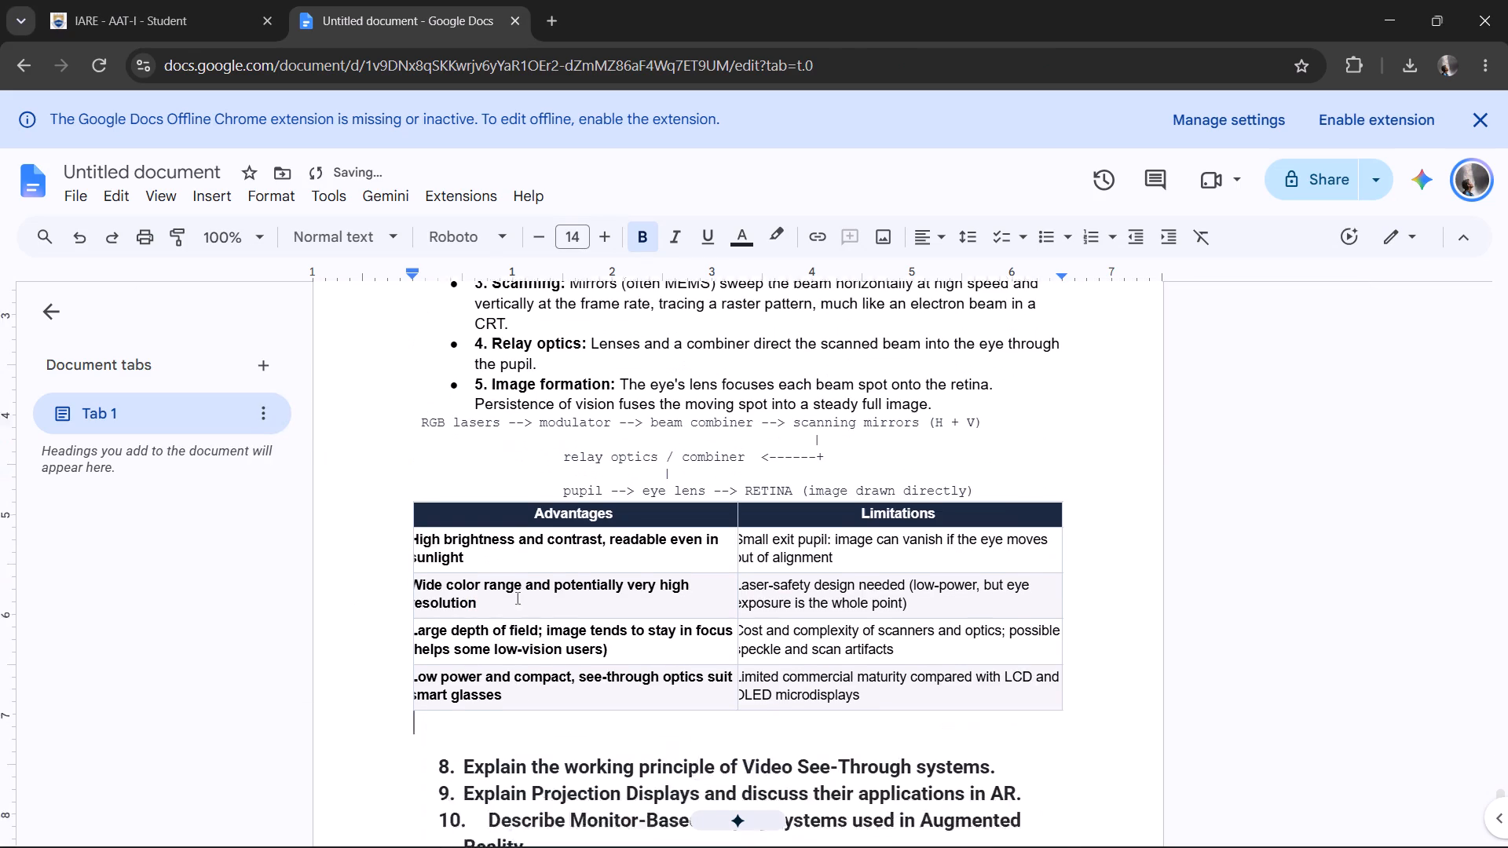
scroll(516, 598, "down", 3)
scroll(516, 598, "up", 4)
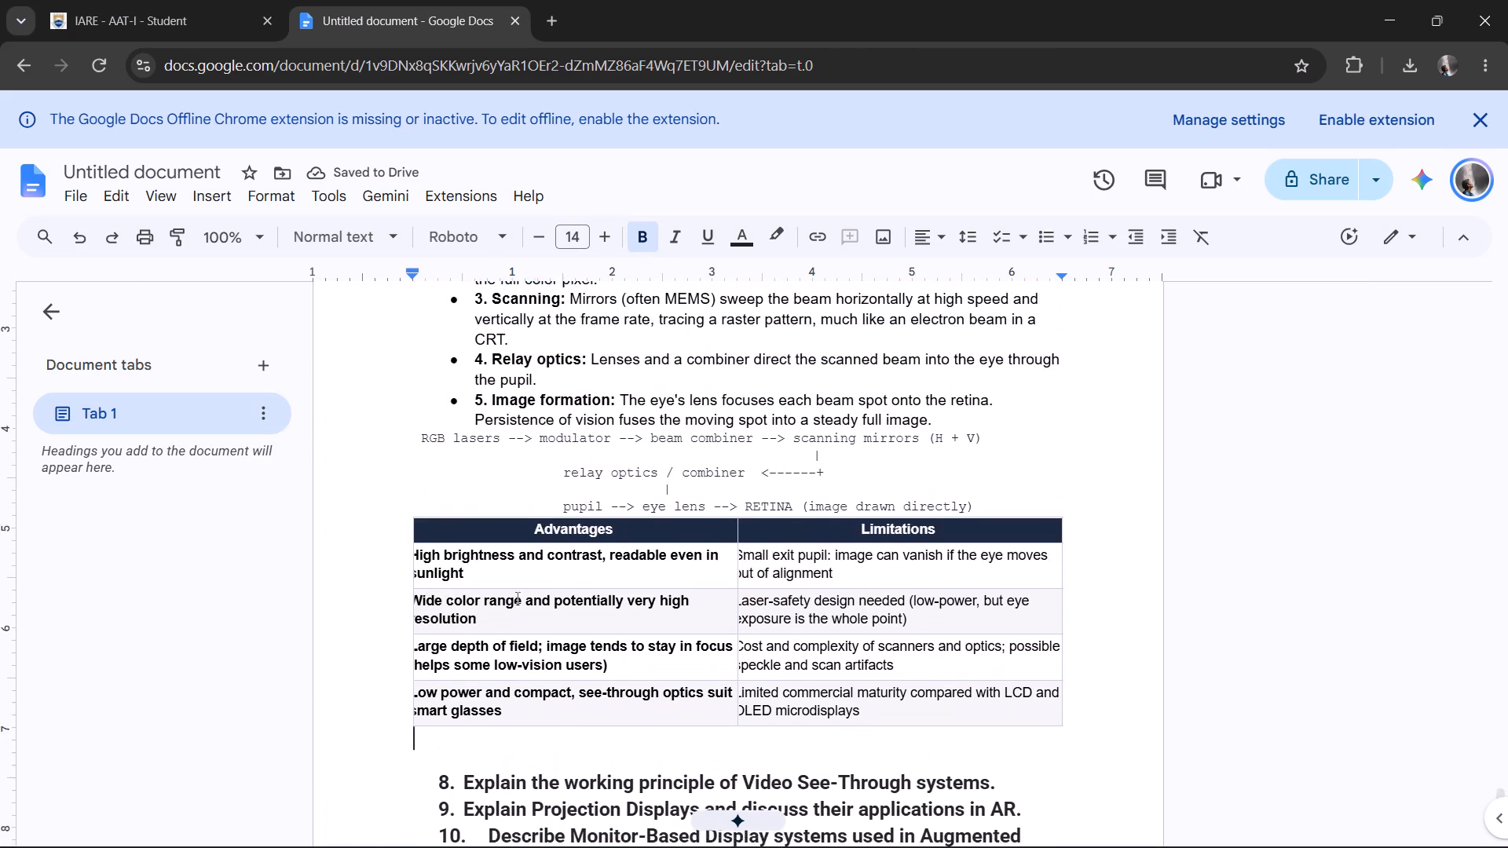
scroll(516, 598, "up", 2)
scroll(516, 598, "down", 3)
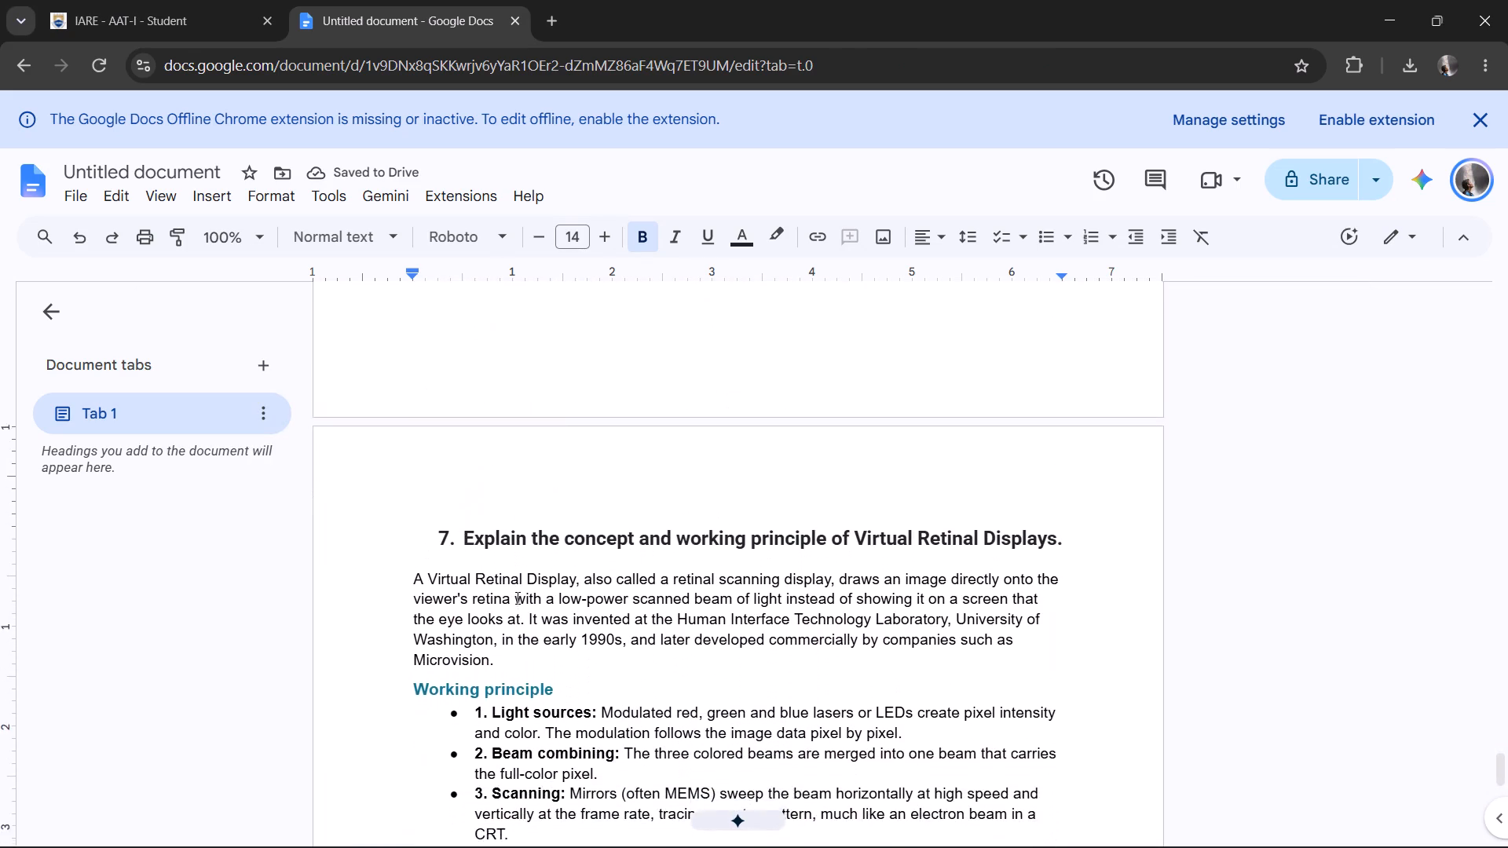
scroll(516, 598, "down", 4)
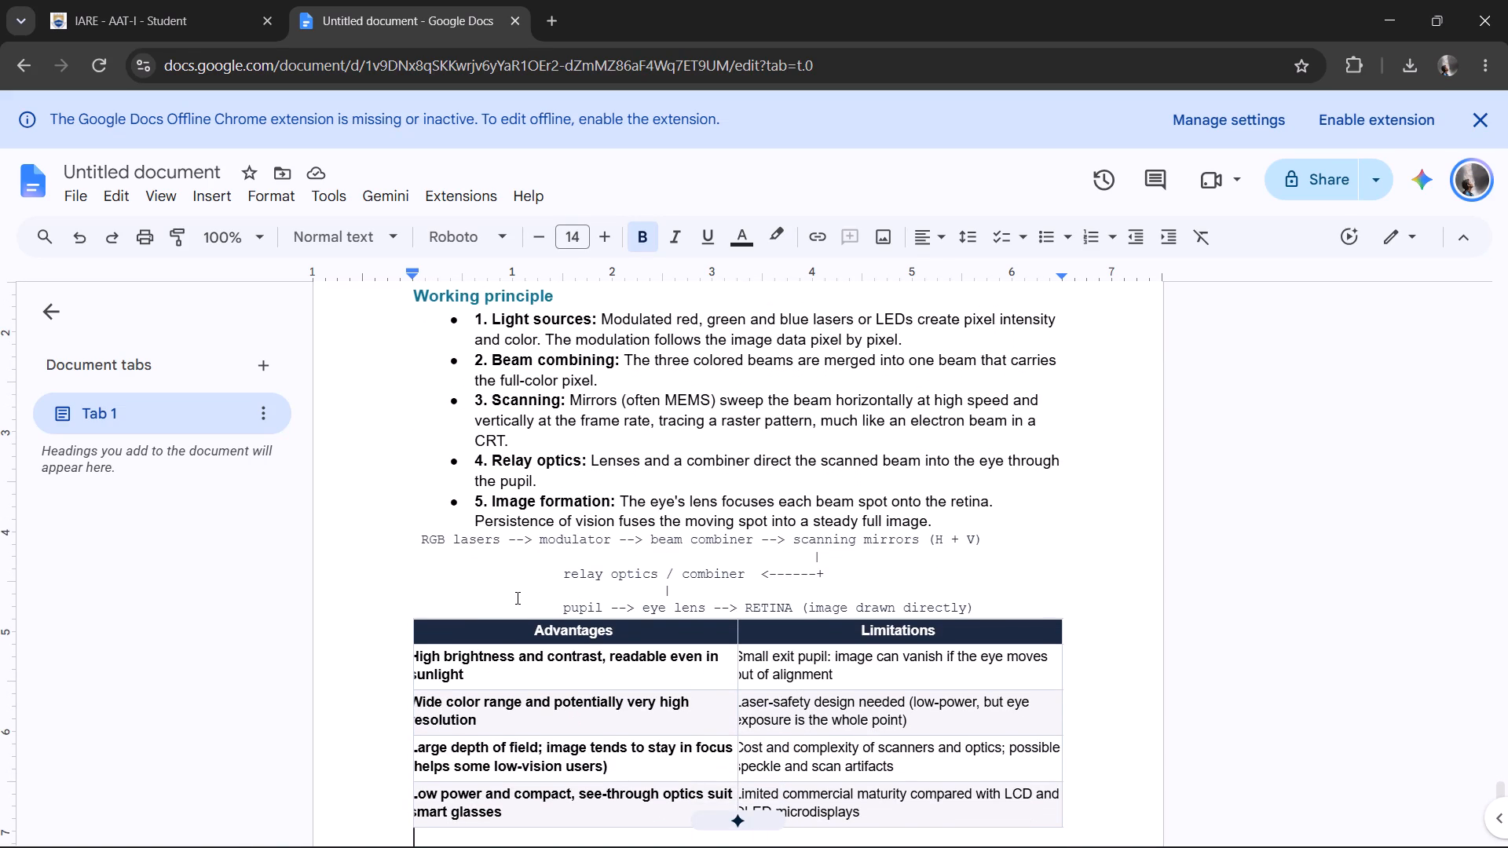
Add another blank line between the Advantages and Limitations table and question 8.
scroll(516, 598, "down", 4)
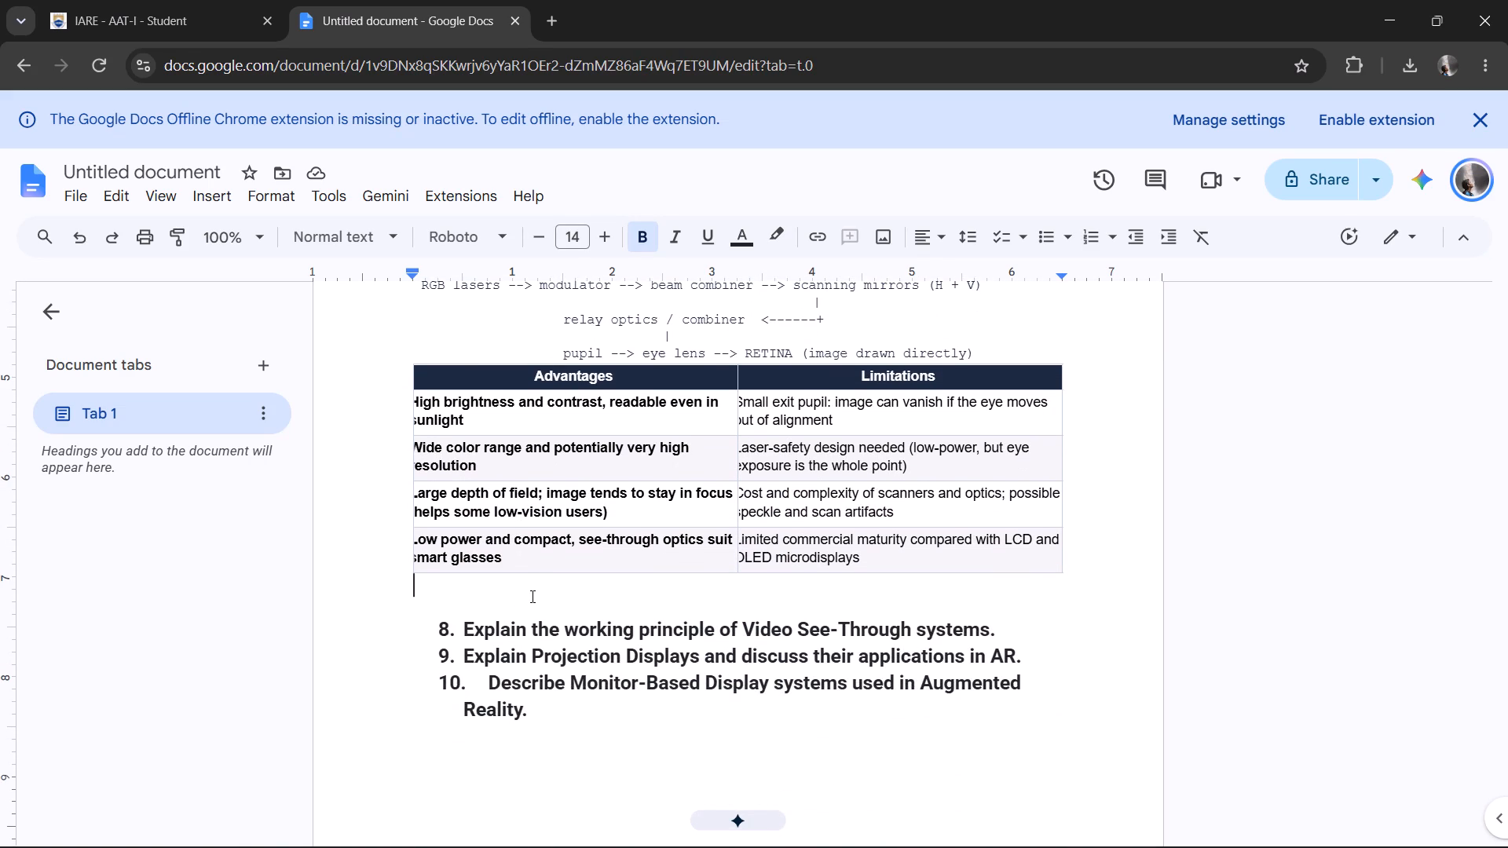
key("Return")
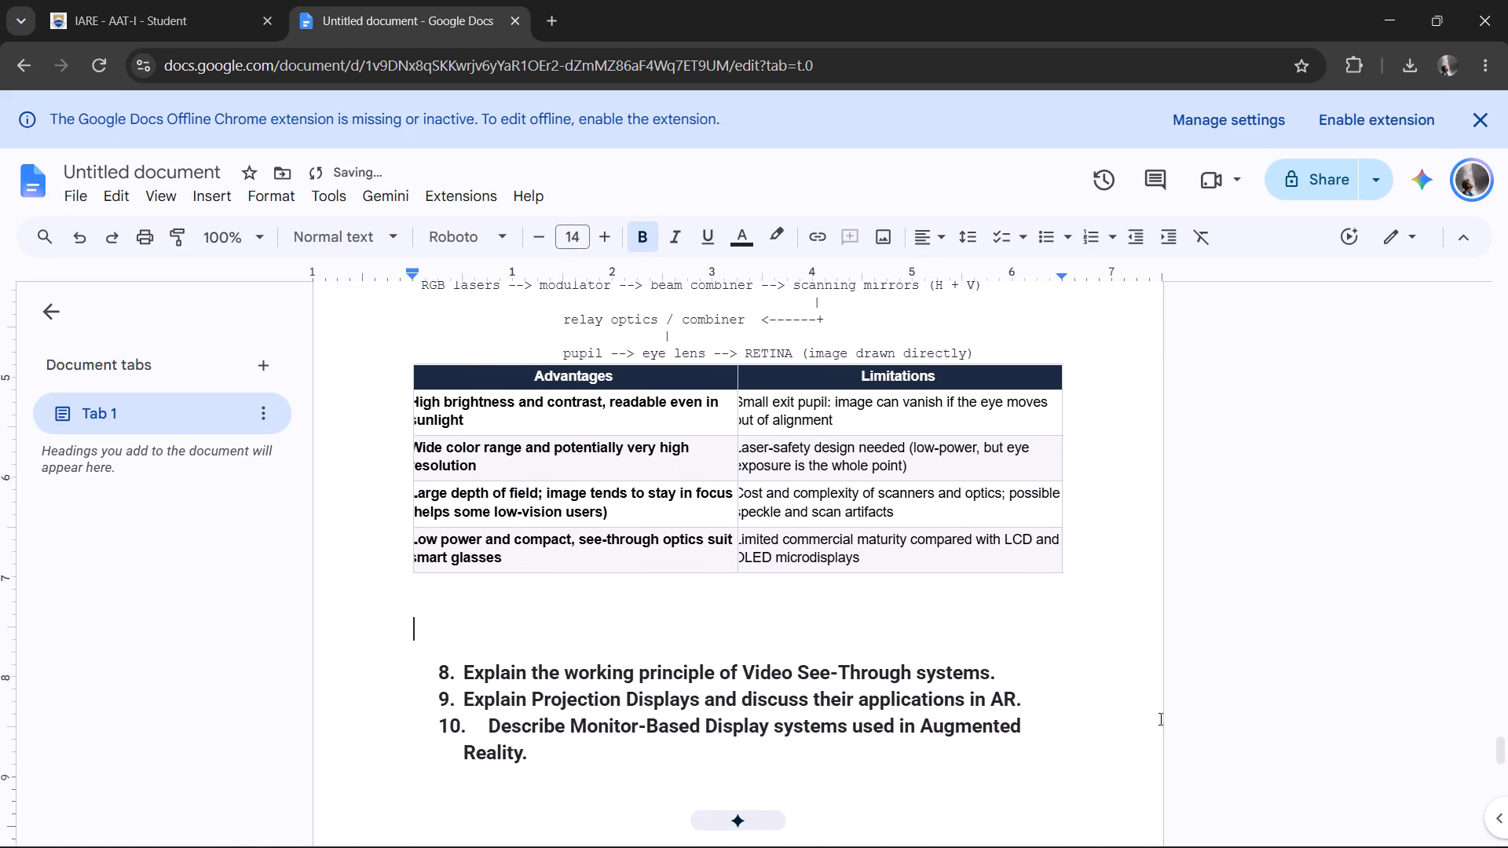
Insert two unnumbered blank lines beneath question 8 about Video See-Through systems.
left_click(1032, 682)
key("Return")
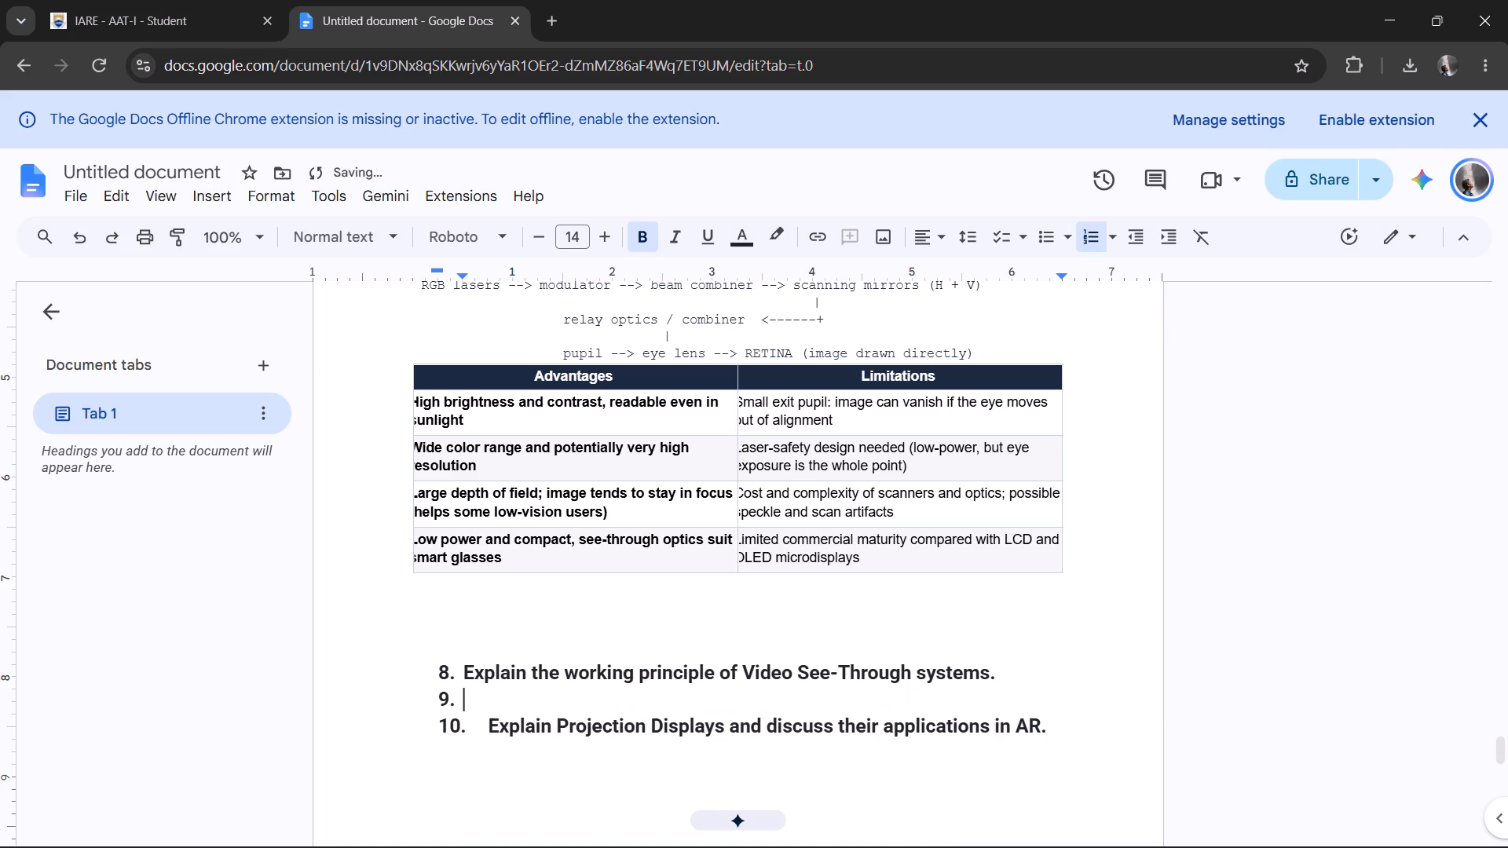
key("Return")
key("Return")
key("Return")
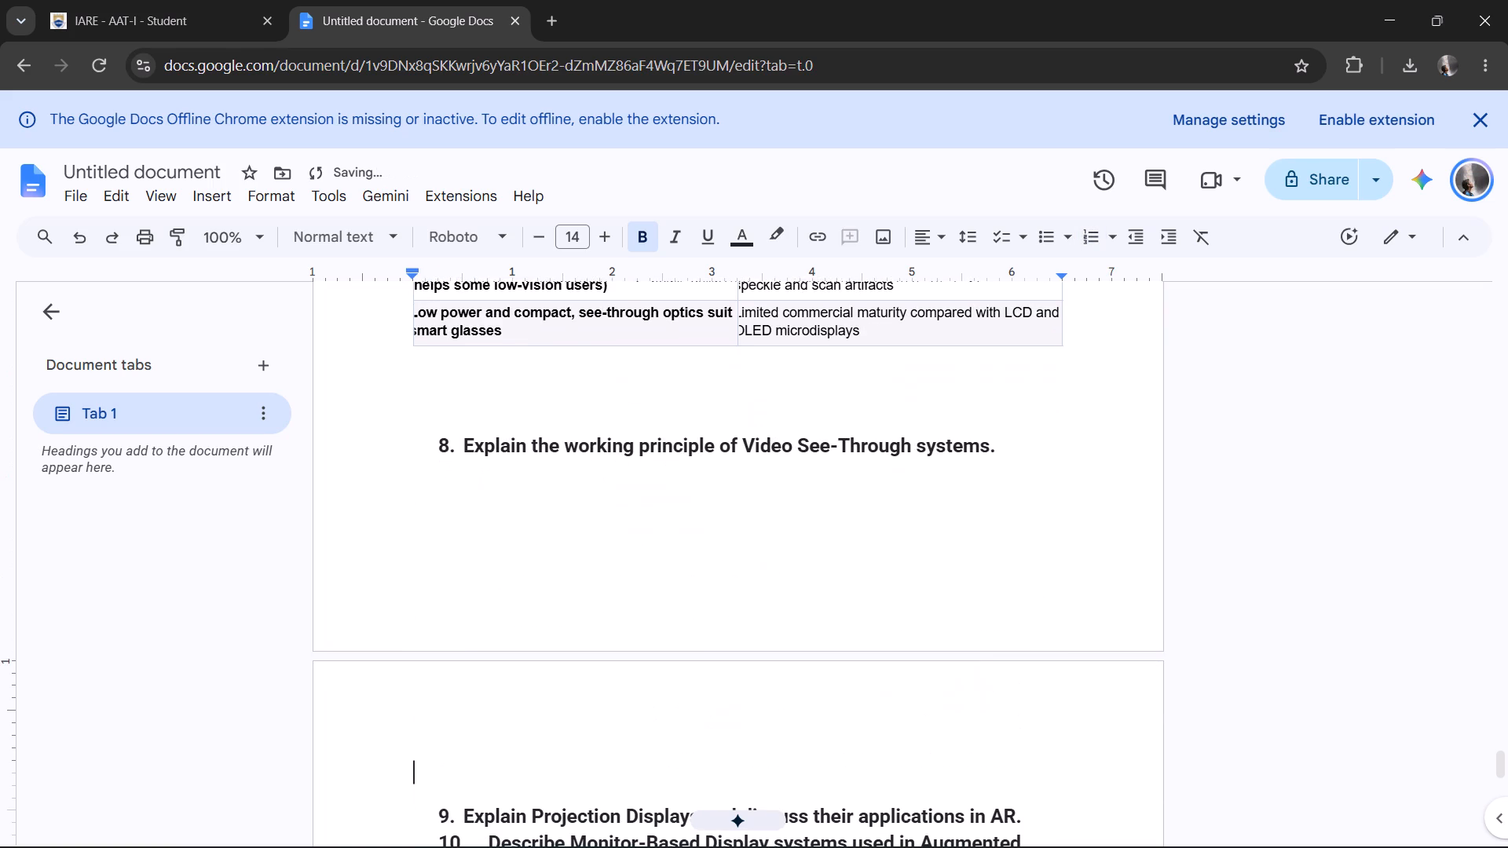
key("BackSpace")
Insert an unnumbered blank line beneath question 9 about Projection Displays.
scroll(1032, 682, "down", 2)
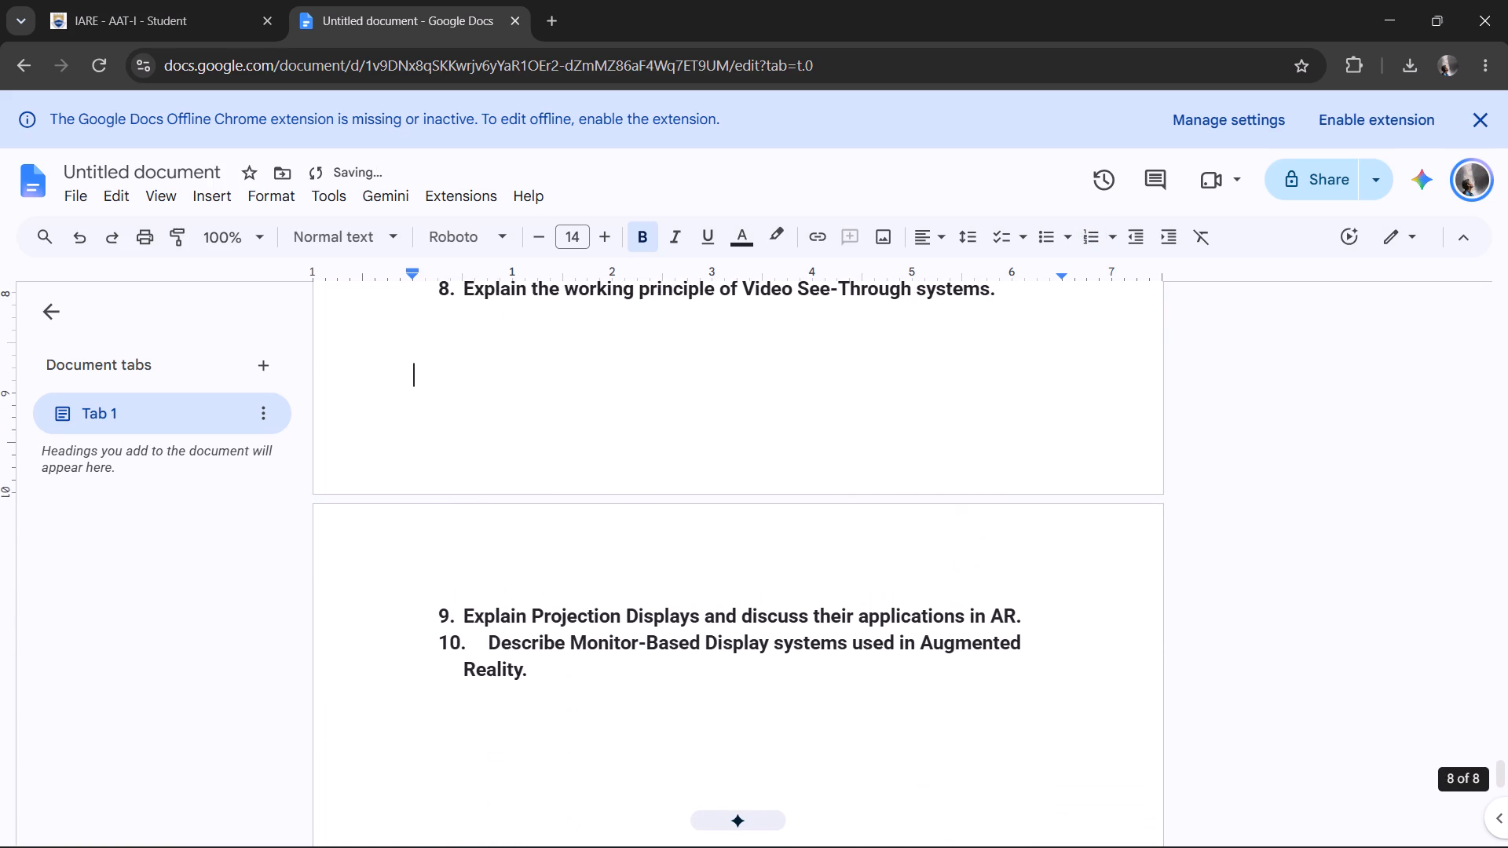
left_click(1059, 616)
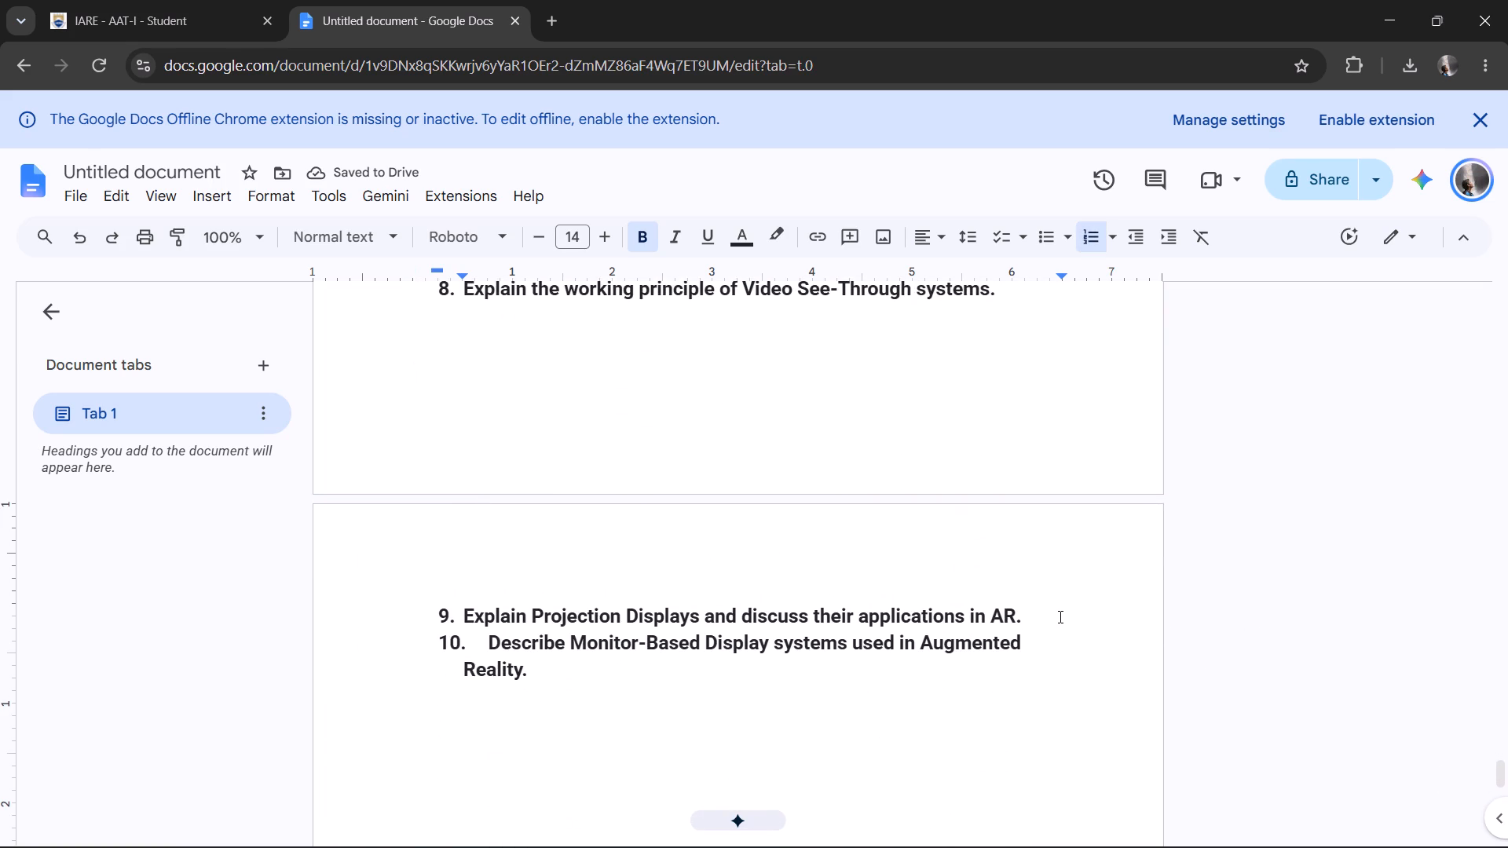
key("Return")
key("Return")
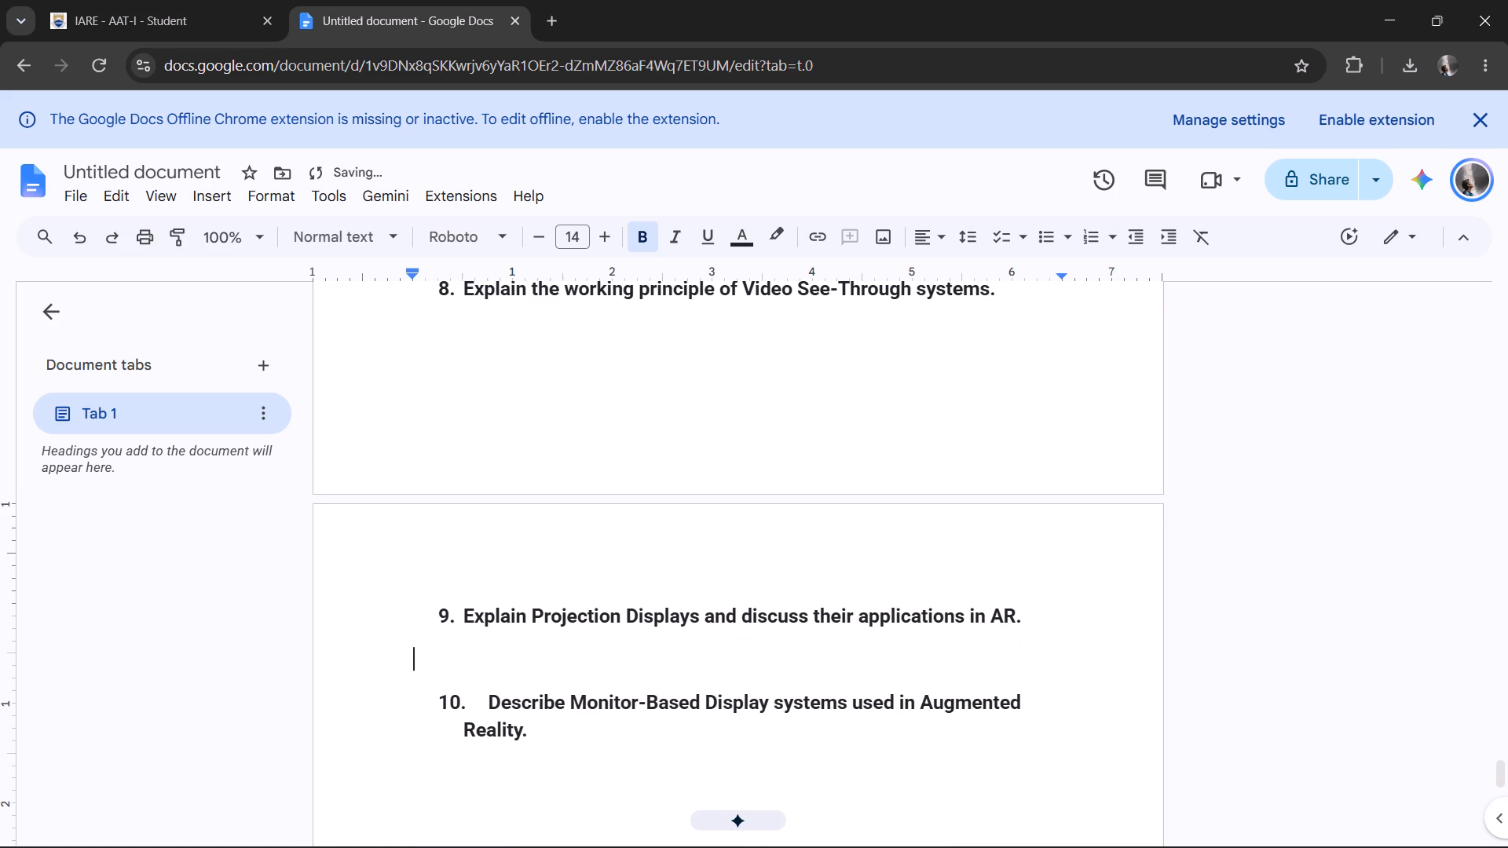
Switch to the Word study guide and copy section 8, Video See-Through Systems, from its heading through the Feature comparison table.
key("alt+Tab")
scroll(1059, 616, "down", 2)
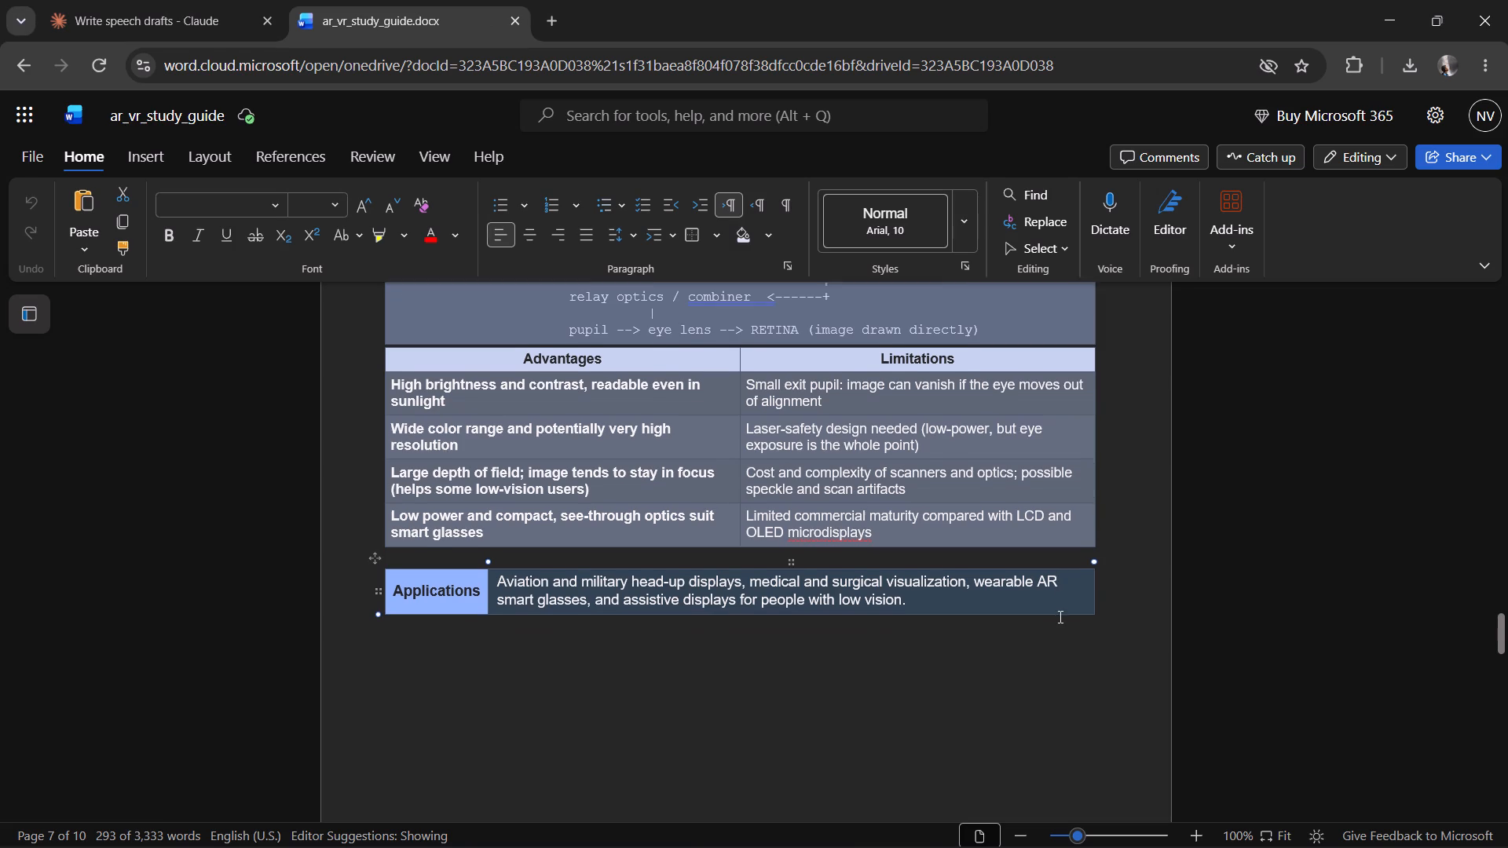
scroll(1059, 616, "down", 5)
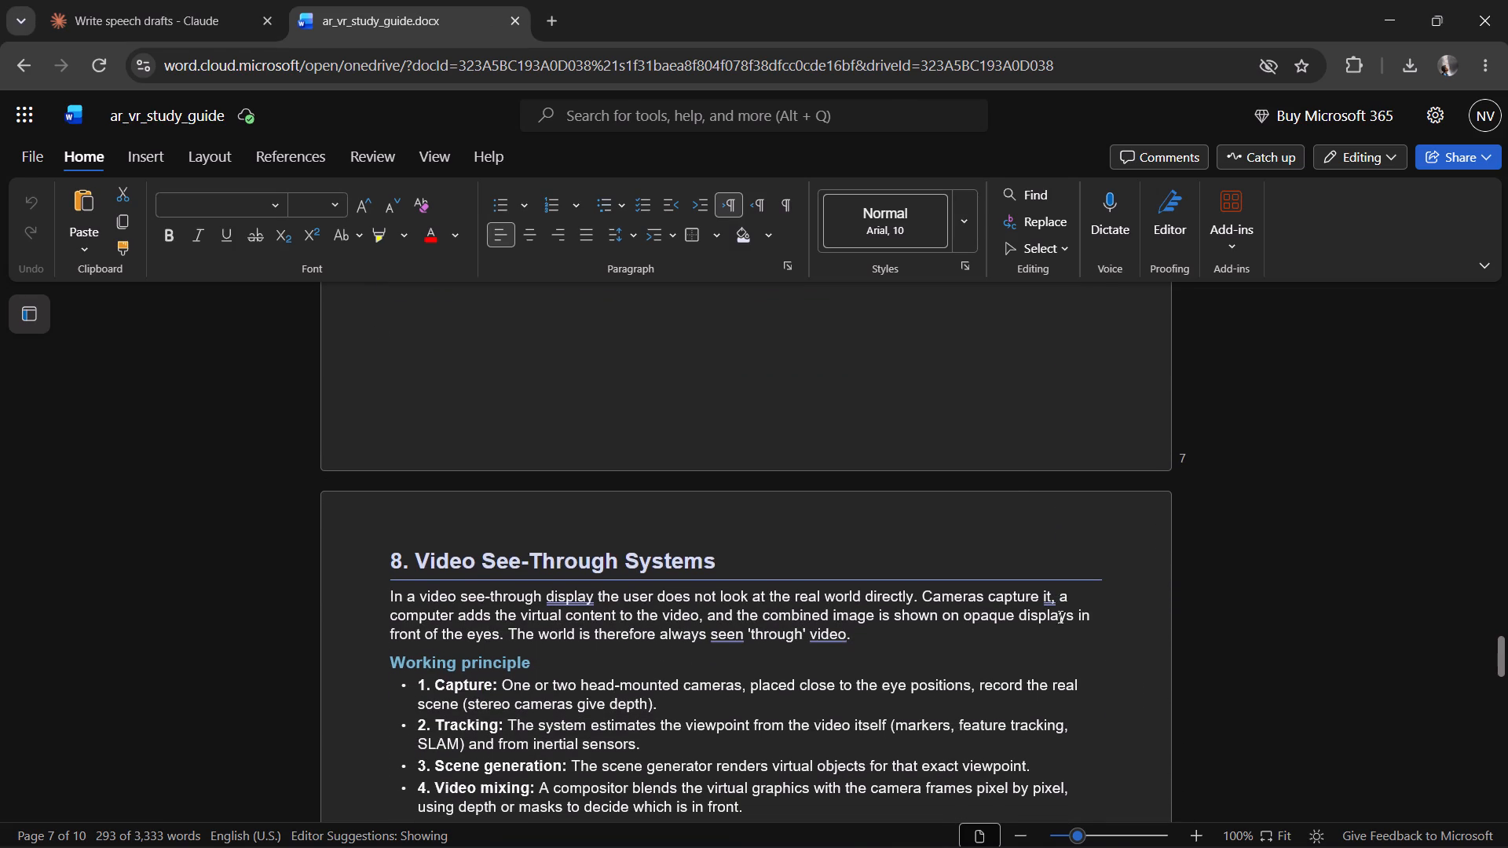
scroll(1059, 616, "down", 1)
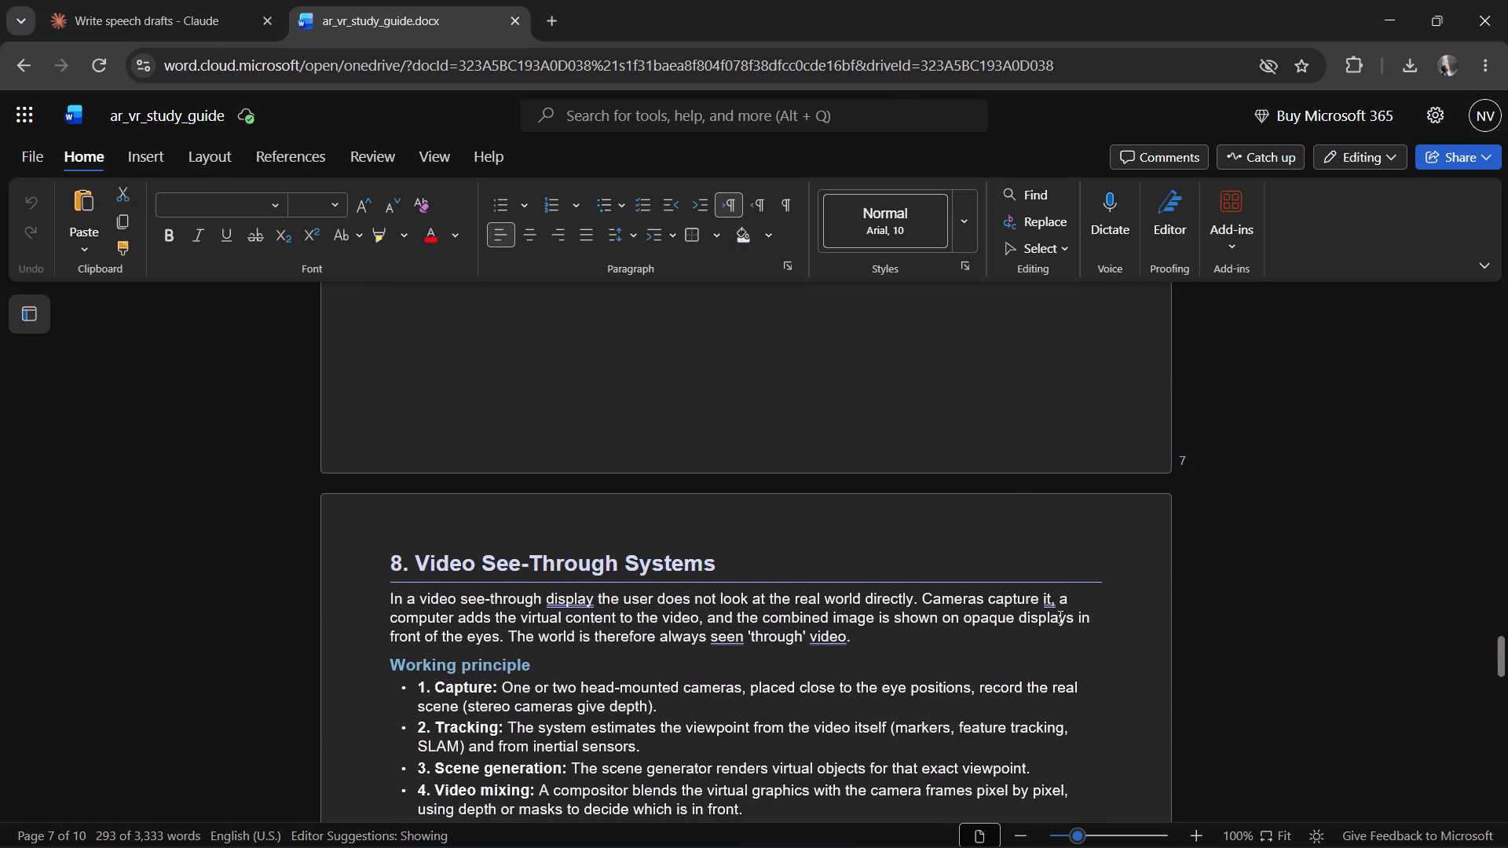
scroll(1059, 616, "down", 2)
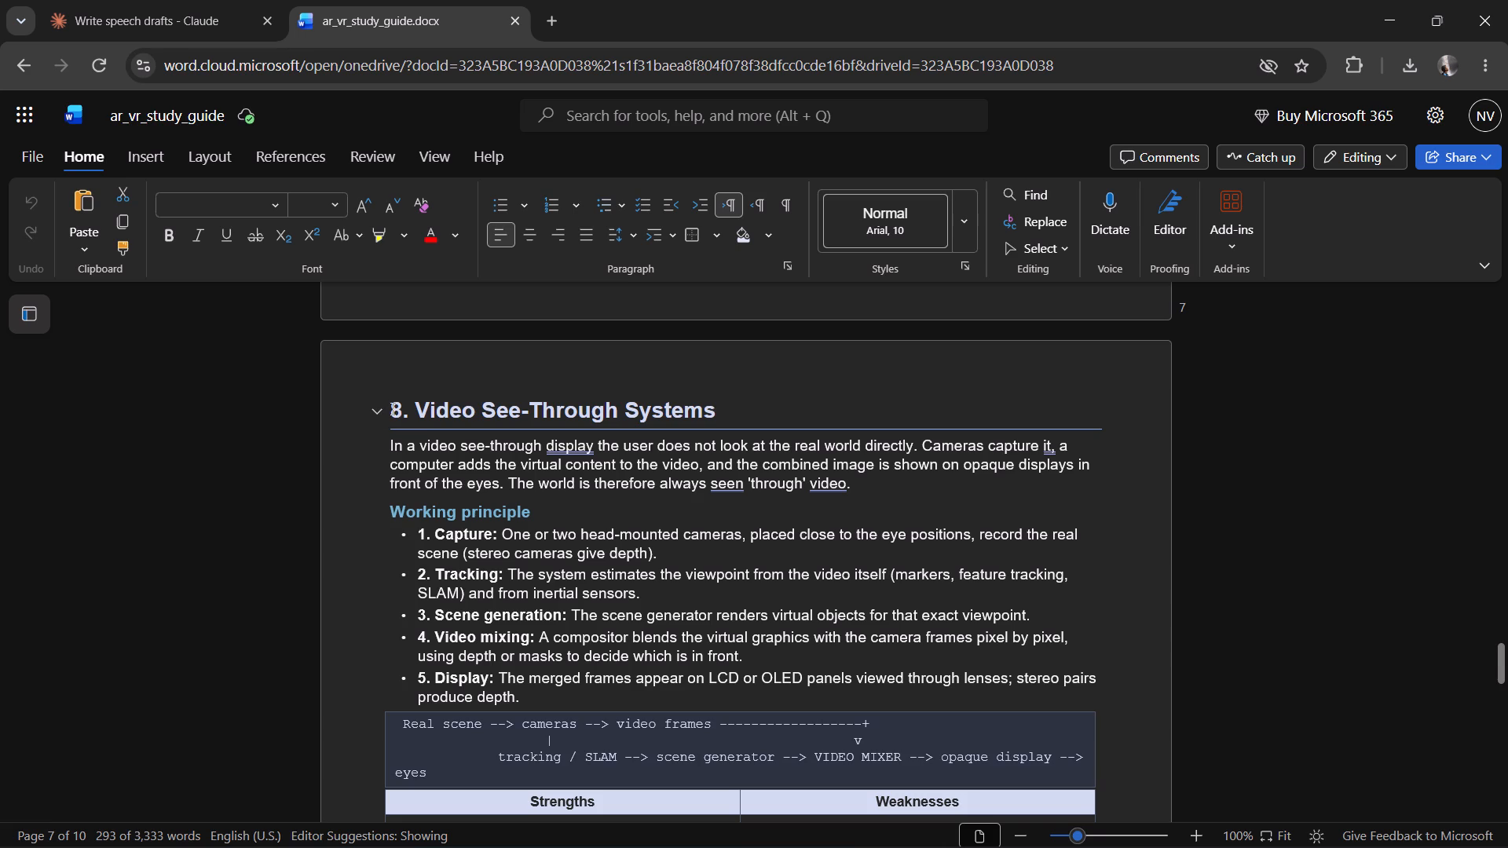
left_click_drag(391, 408, 607, 811)
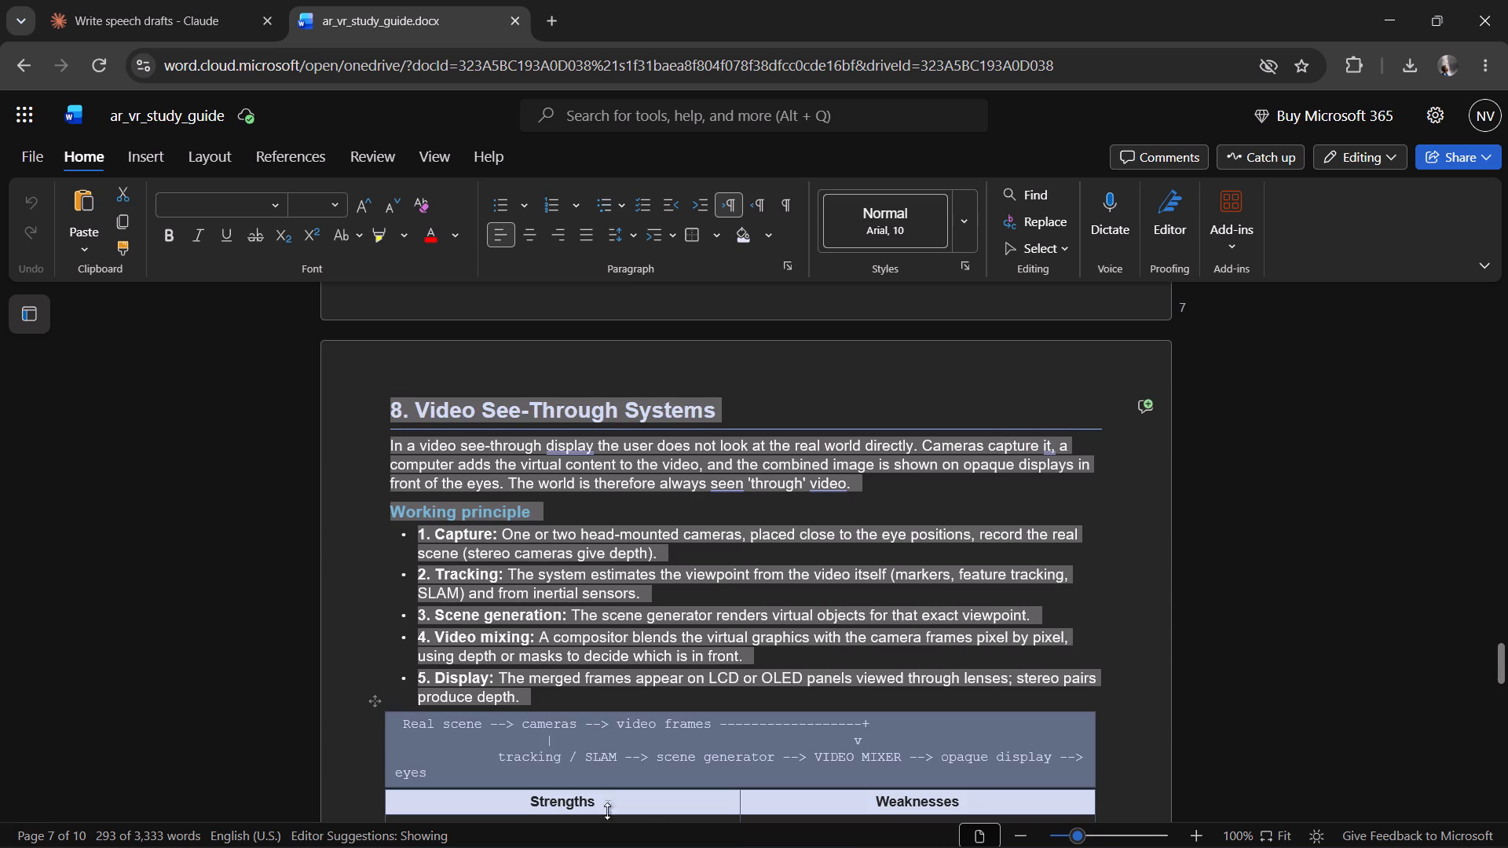
left_click_drag(607, 811, 654, 847)
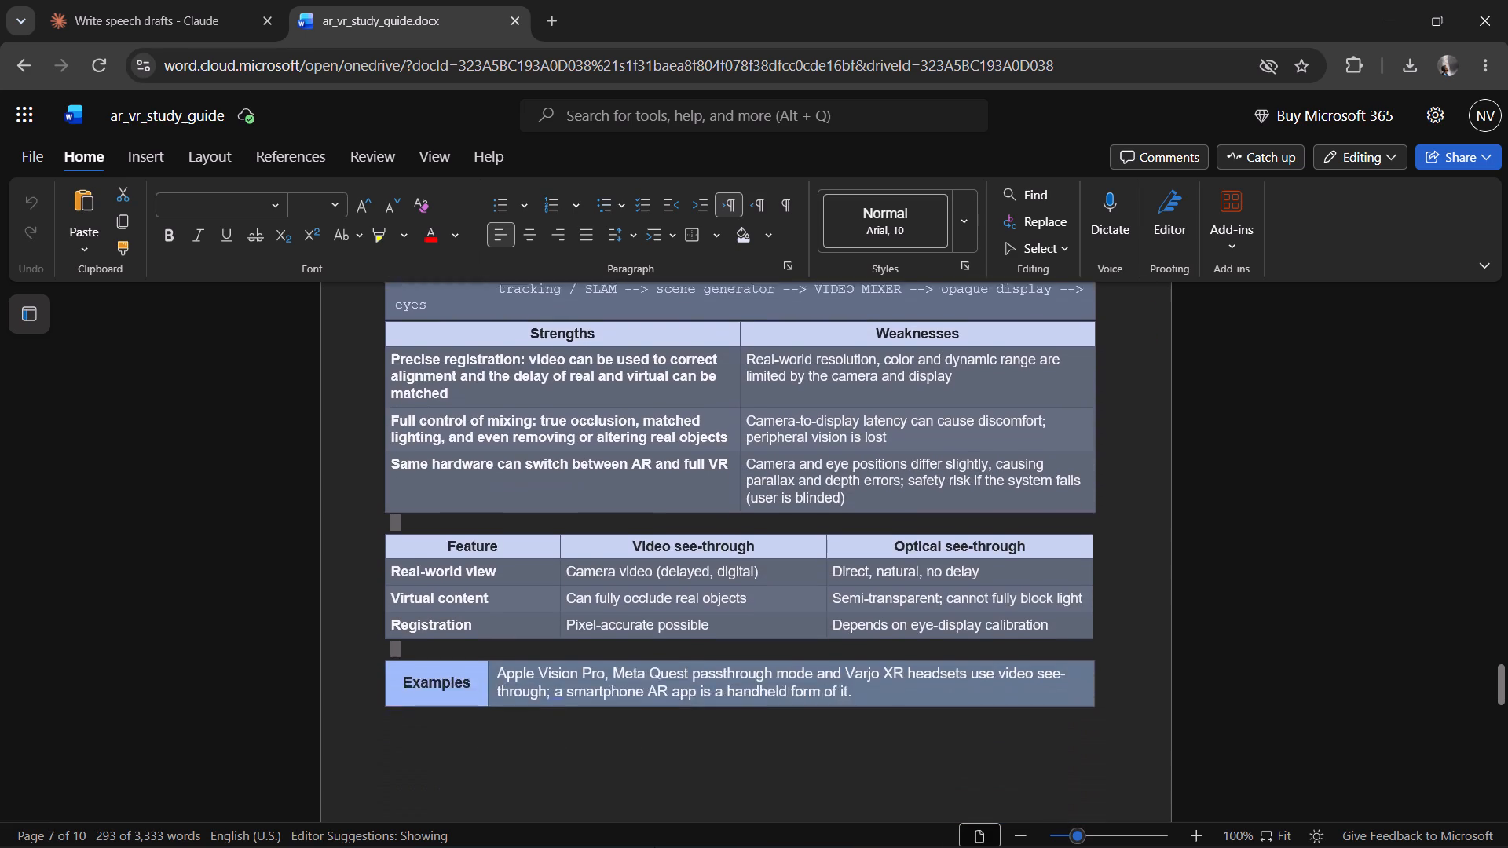
left_click_drag(654, 847, 511, 312)
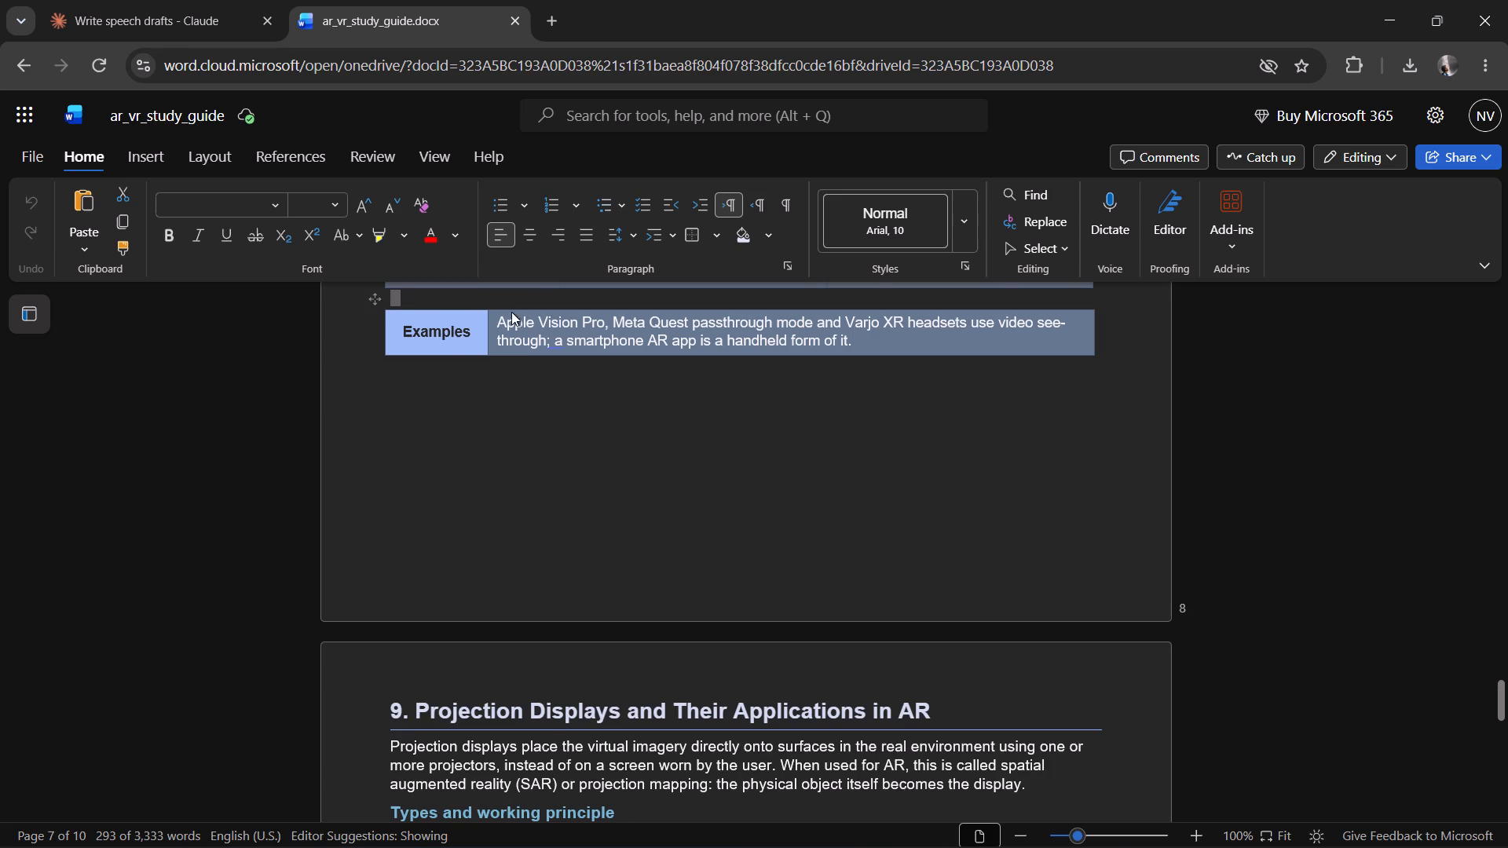
left_click_drag(511, 312, 517, 387)
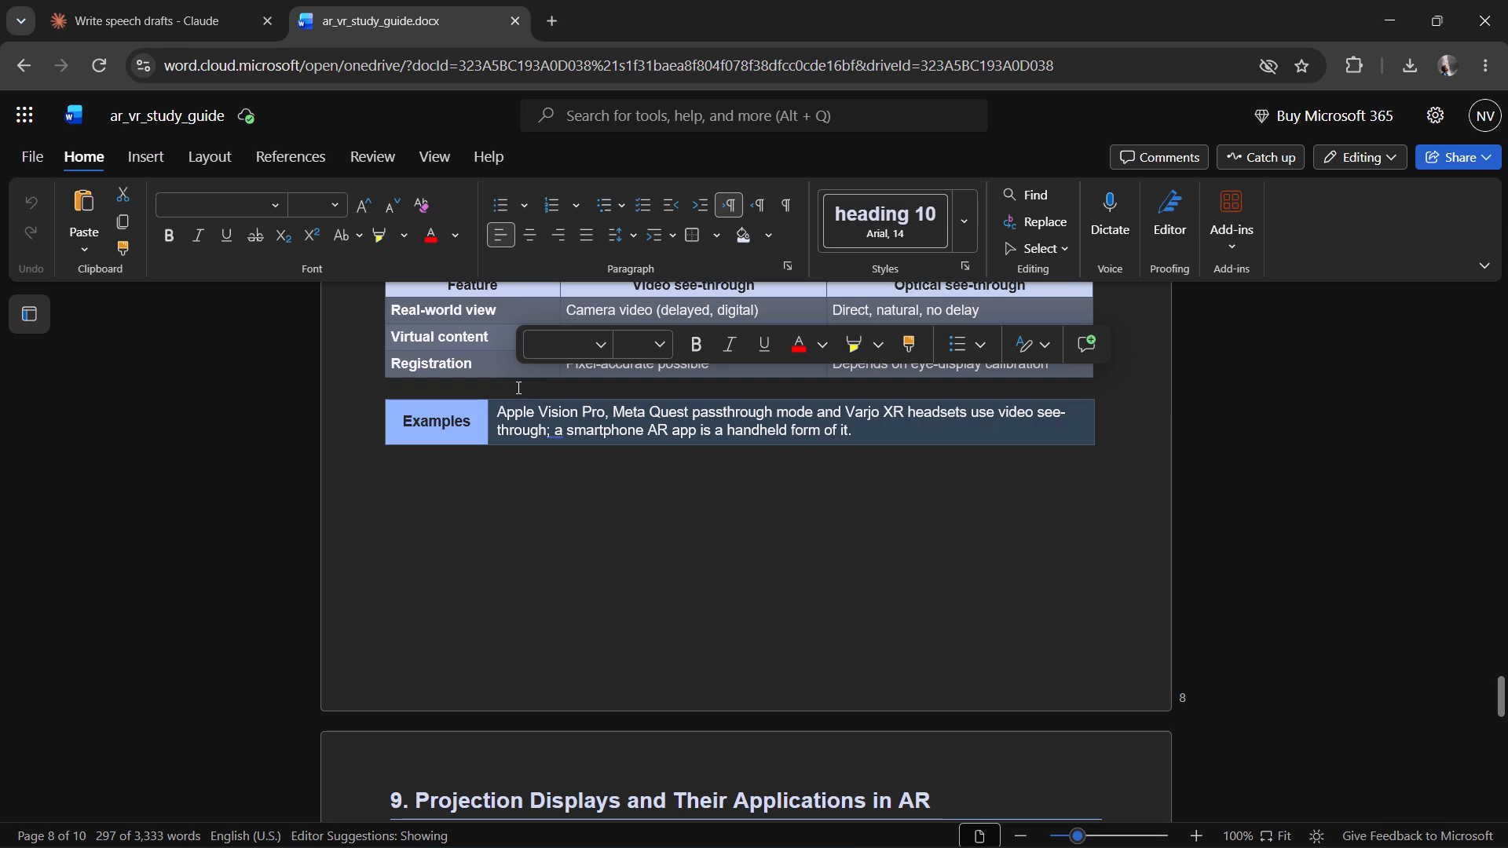
key("ctrl+c")
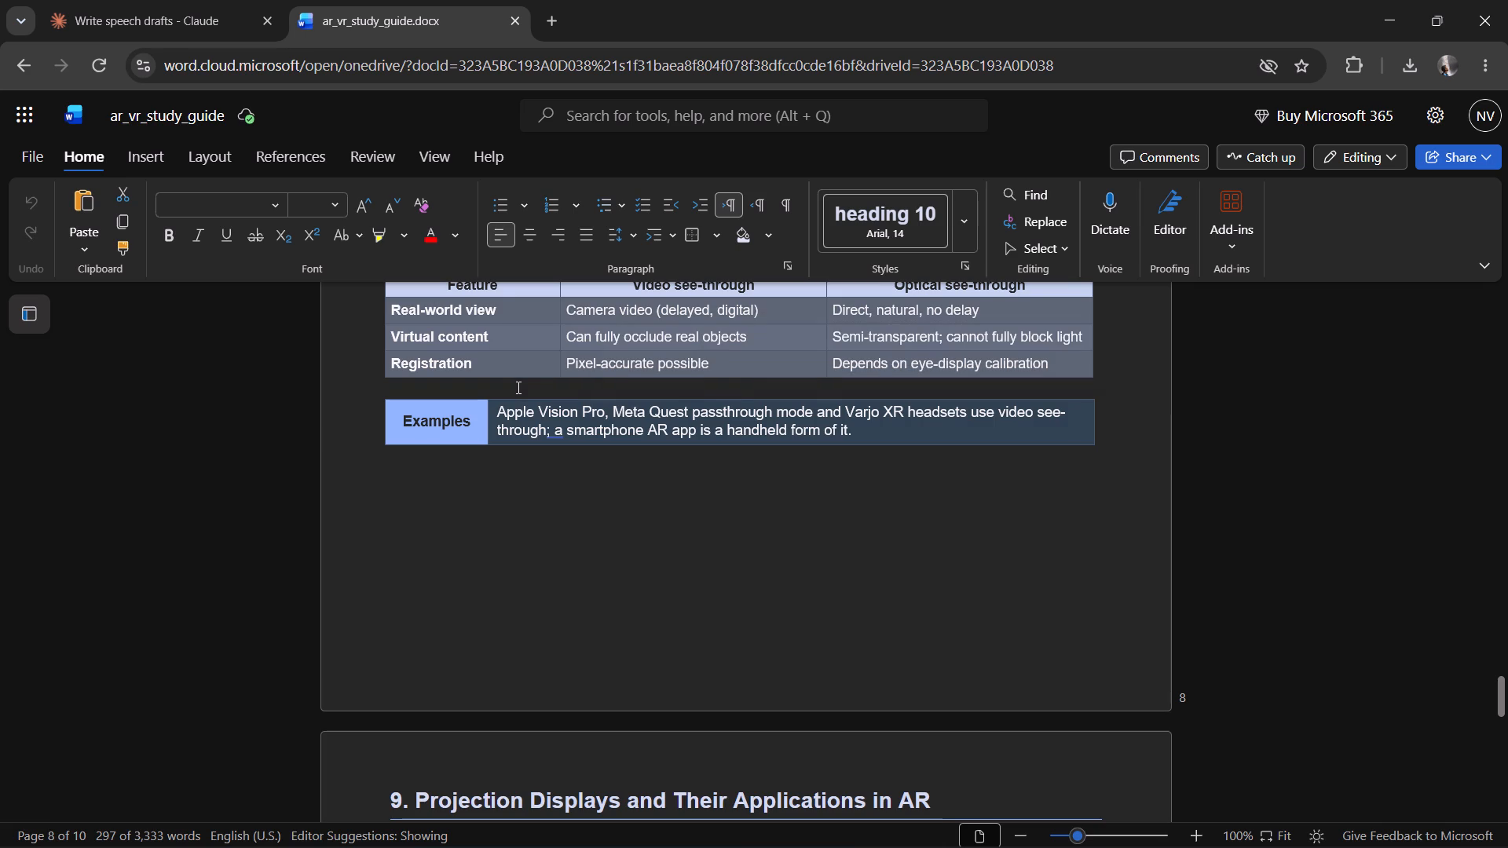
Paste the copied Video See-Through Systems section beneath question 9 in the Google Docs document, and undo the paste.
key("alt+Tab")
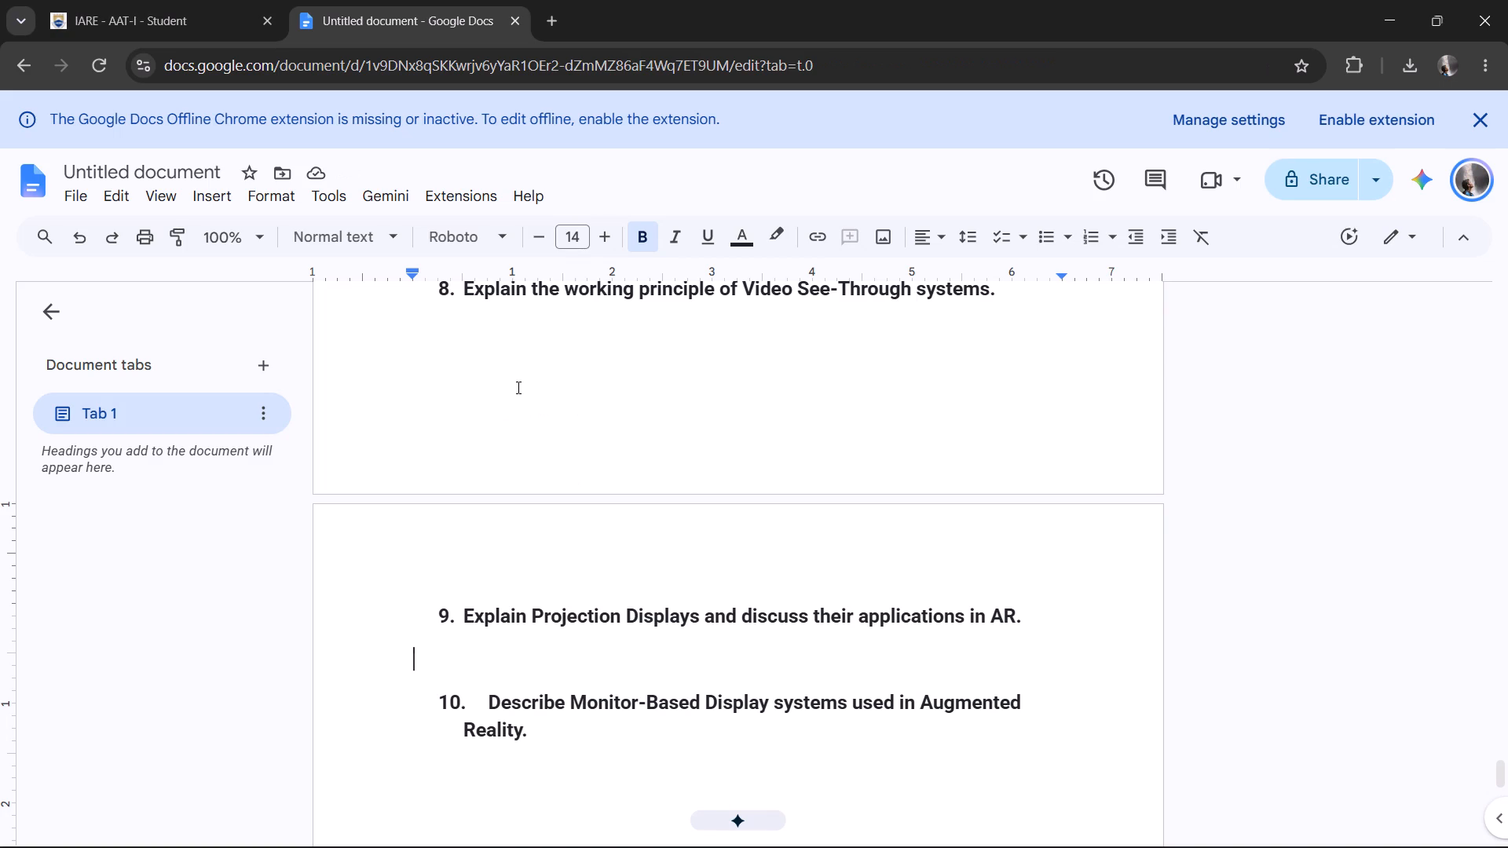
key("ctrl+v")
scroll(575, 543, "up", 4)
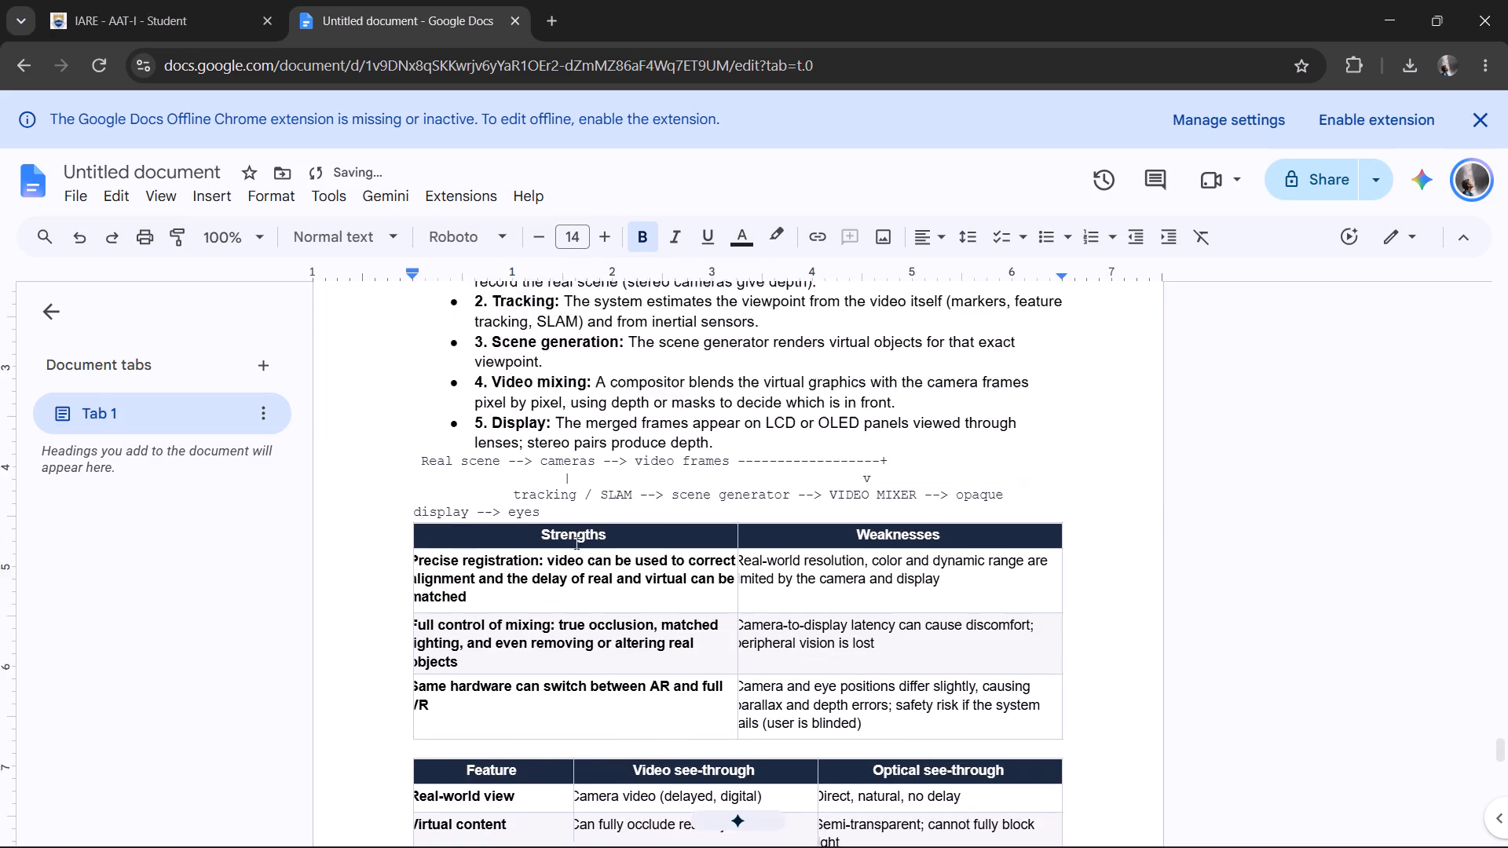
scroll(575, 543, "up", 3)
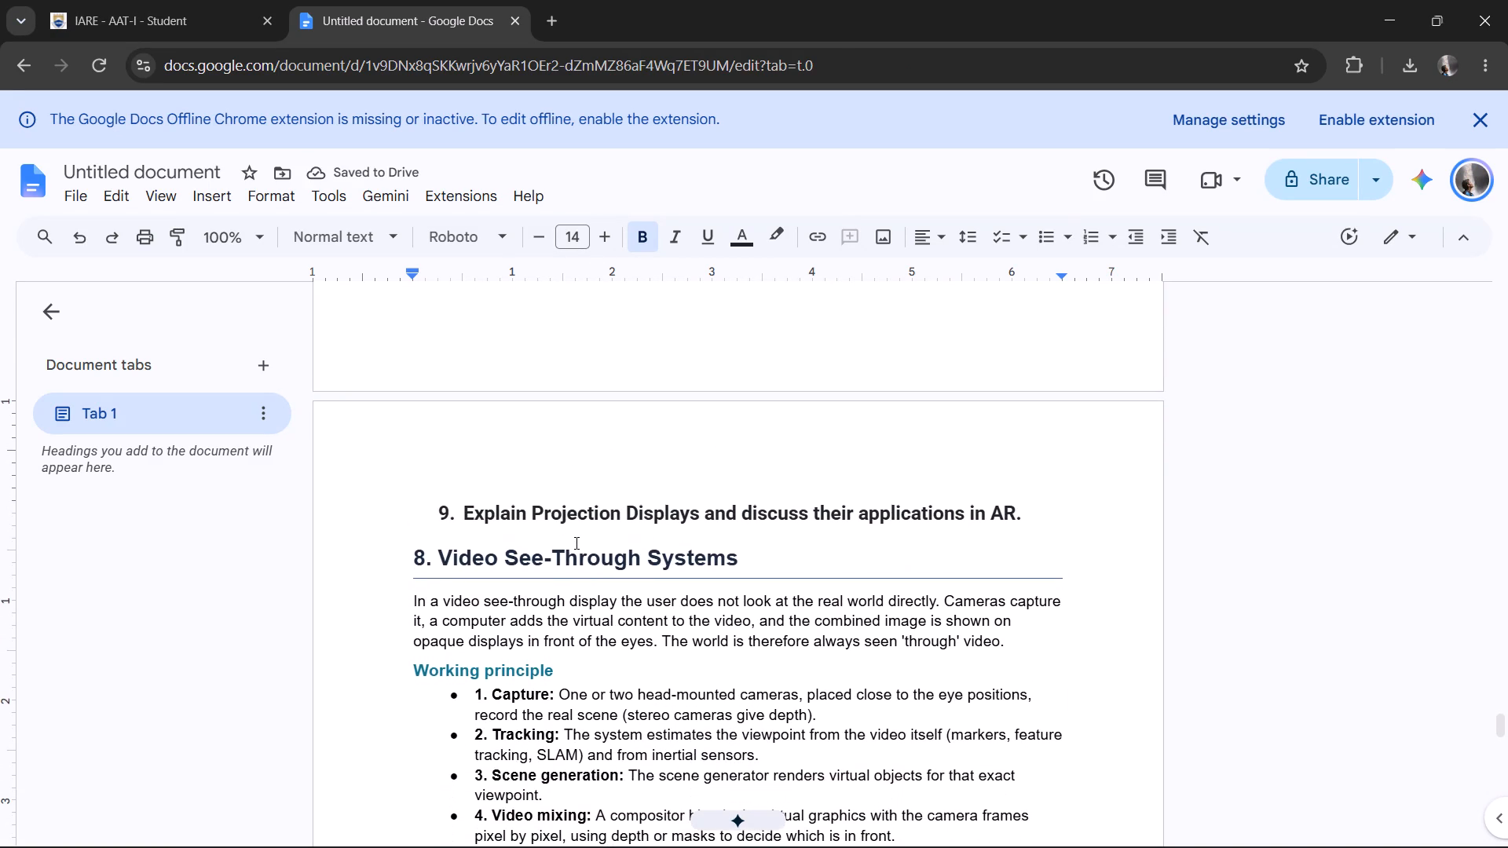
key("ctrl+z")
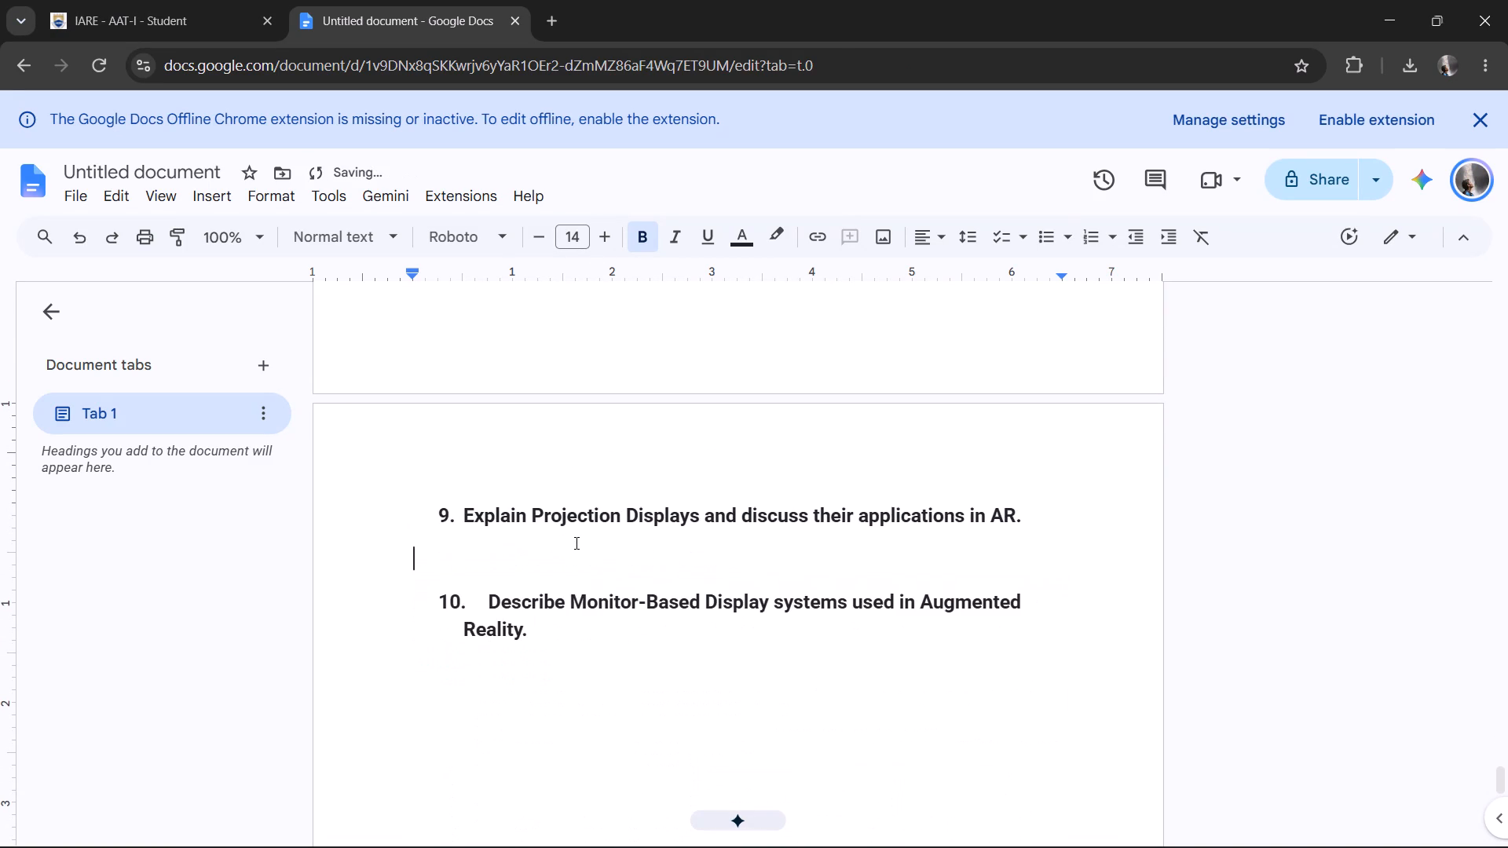
Open the home dashboard in the IARE student portal and return to the Google Docs document.
key("alt+Tab")
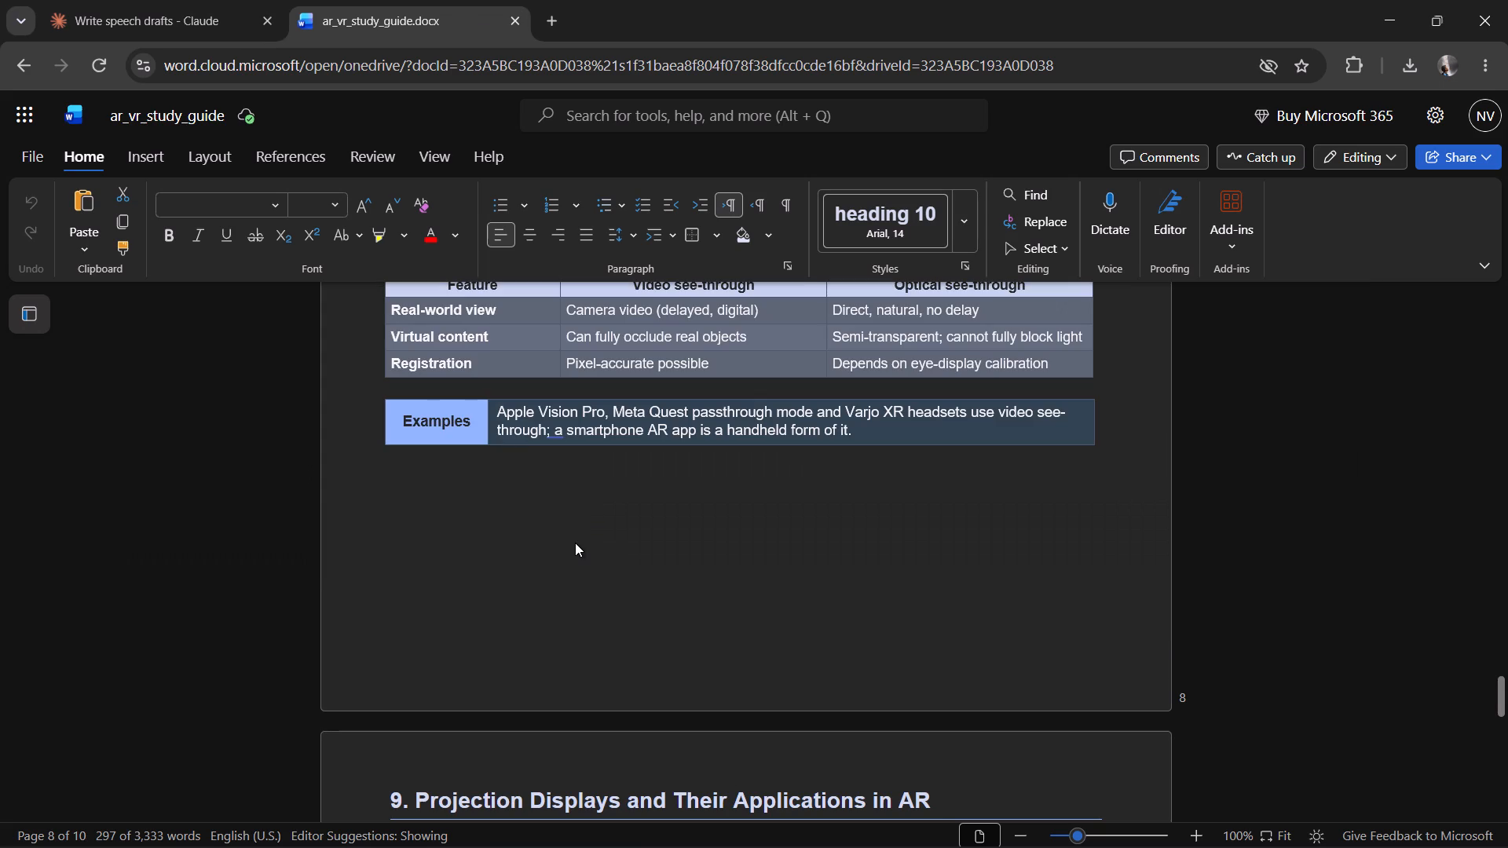
key("alt+Tab")
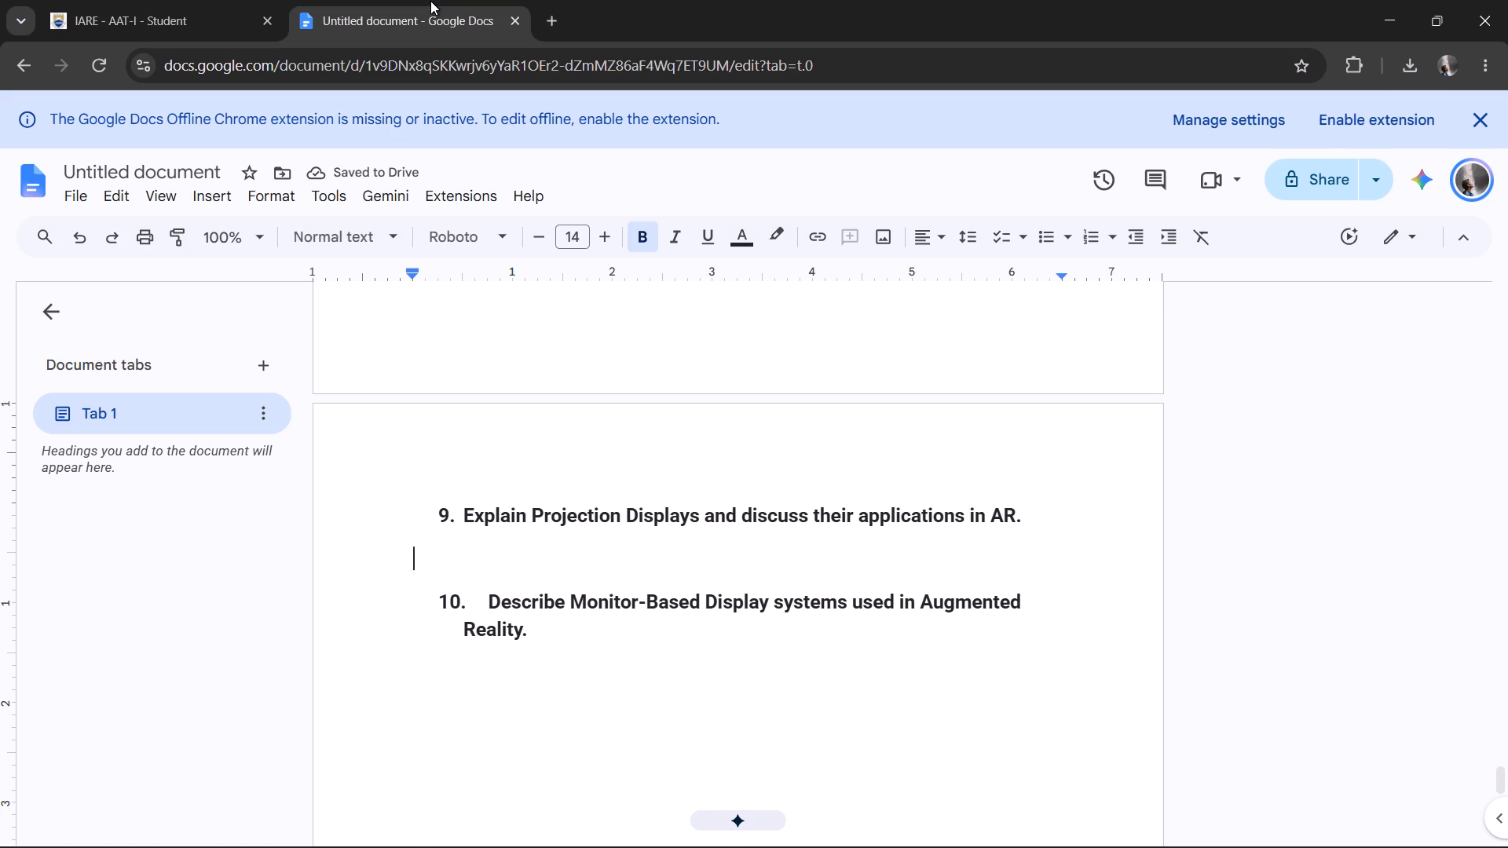
left_click(222, 0)
scroll(554, 457, "up", 8)
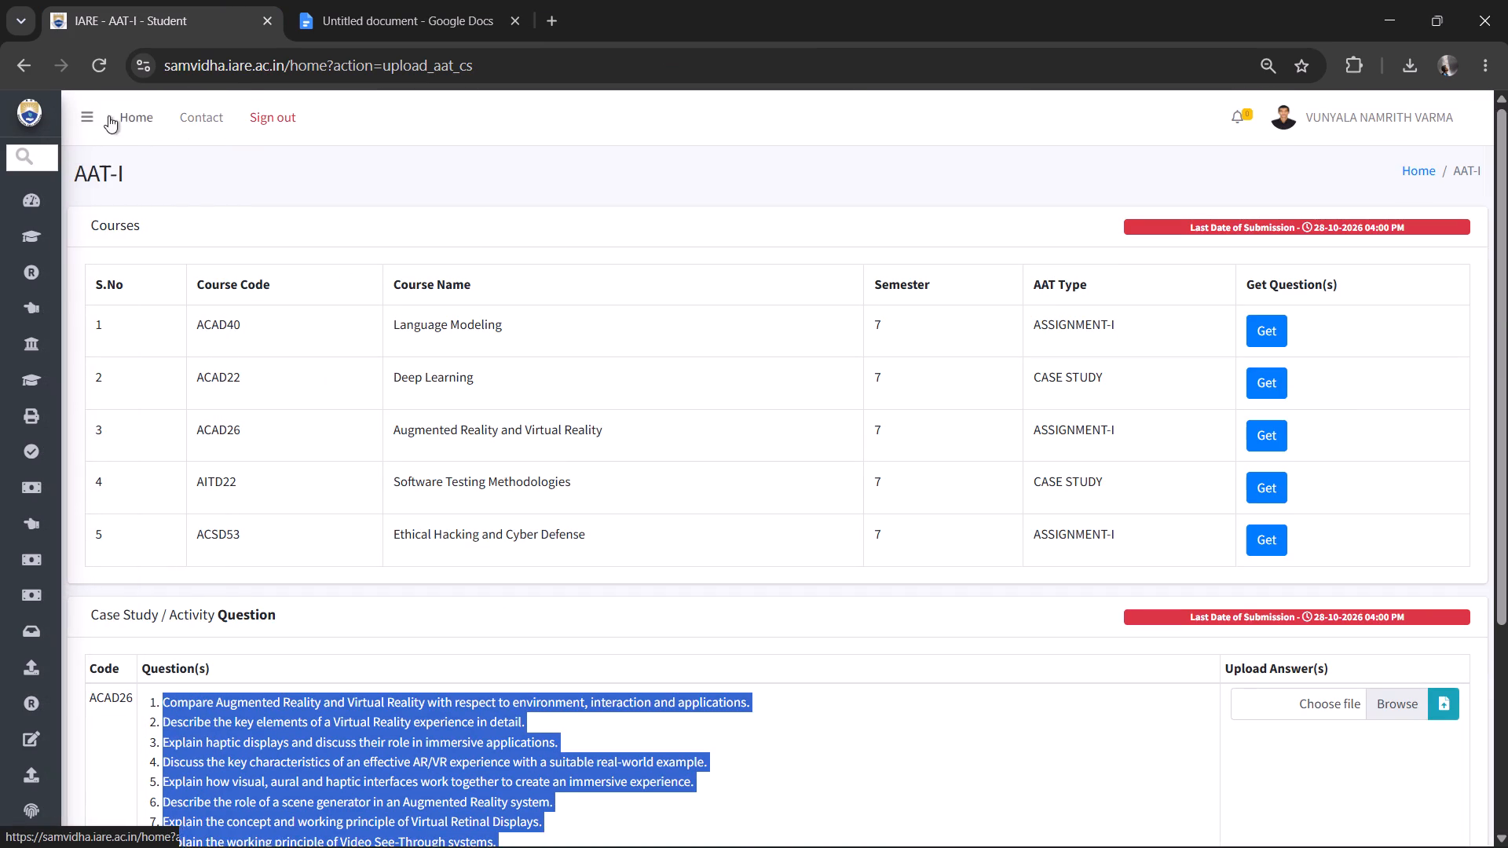
left_click(139, 115)
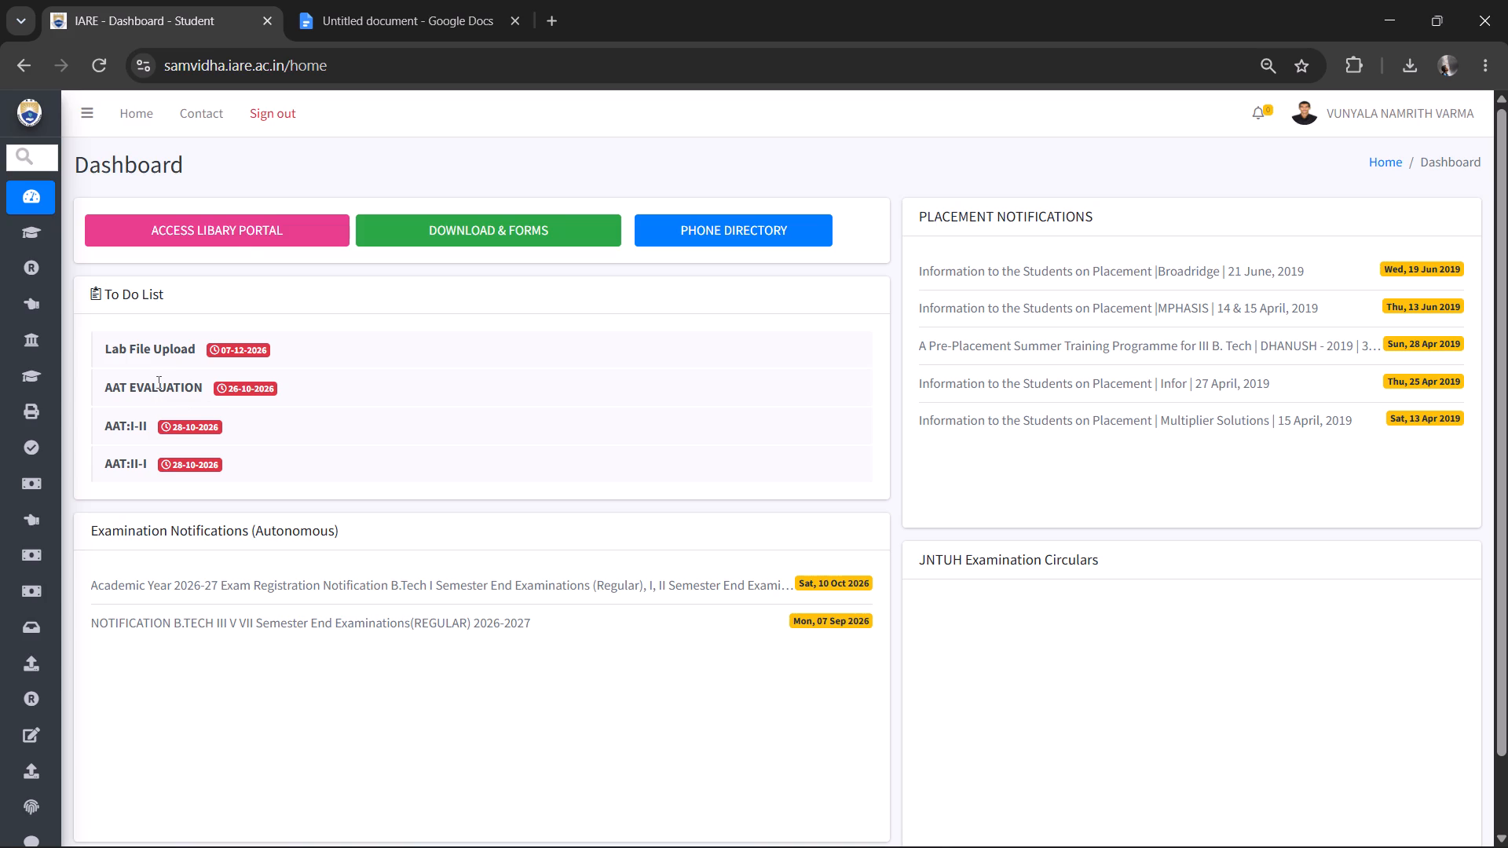
left_click(411, 0)
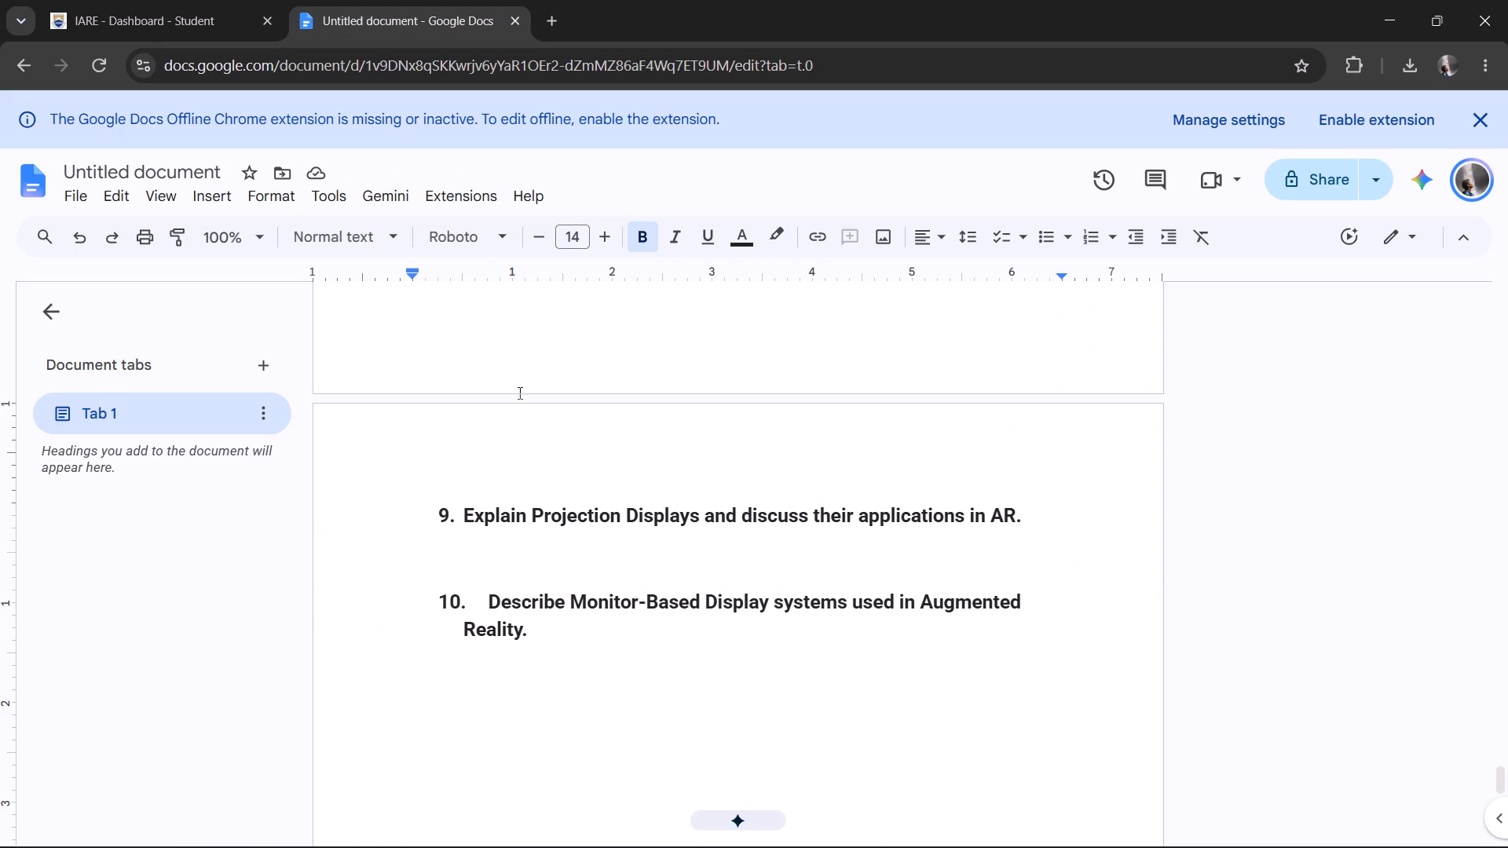
Copy section 9, Projection Displays, through its Advantages and Limitations table from the Word study guide and paste it beneath question 9 in Google Docs.
key("alt+Tab")
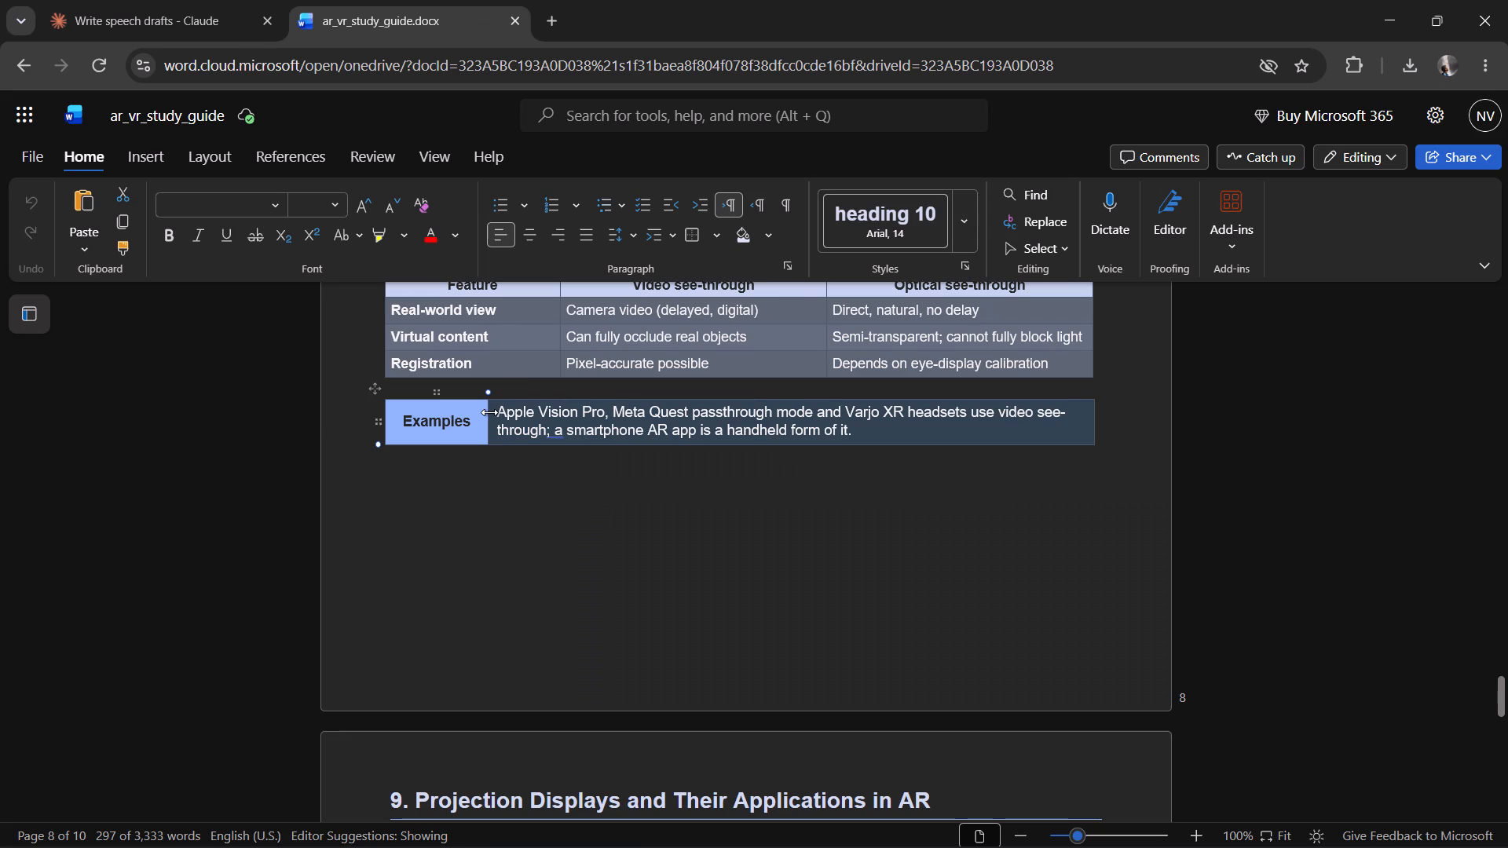
scroll(489, 412, "down", 4)
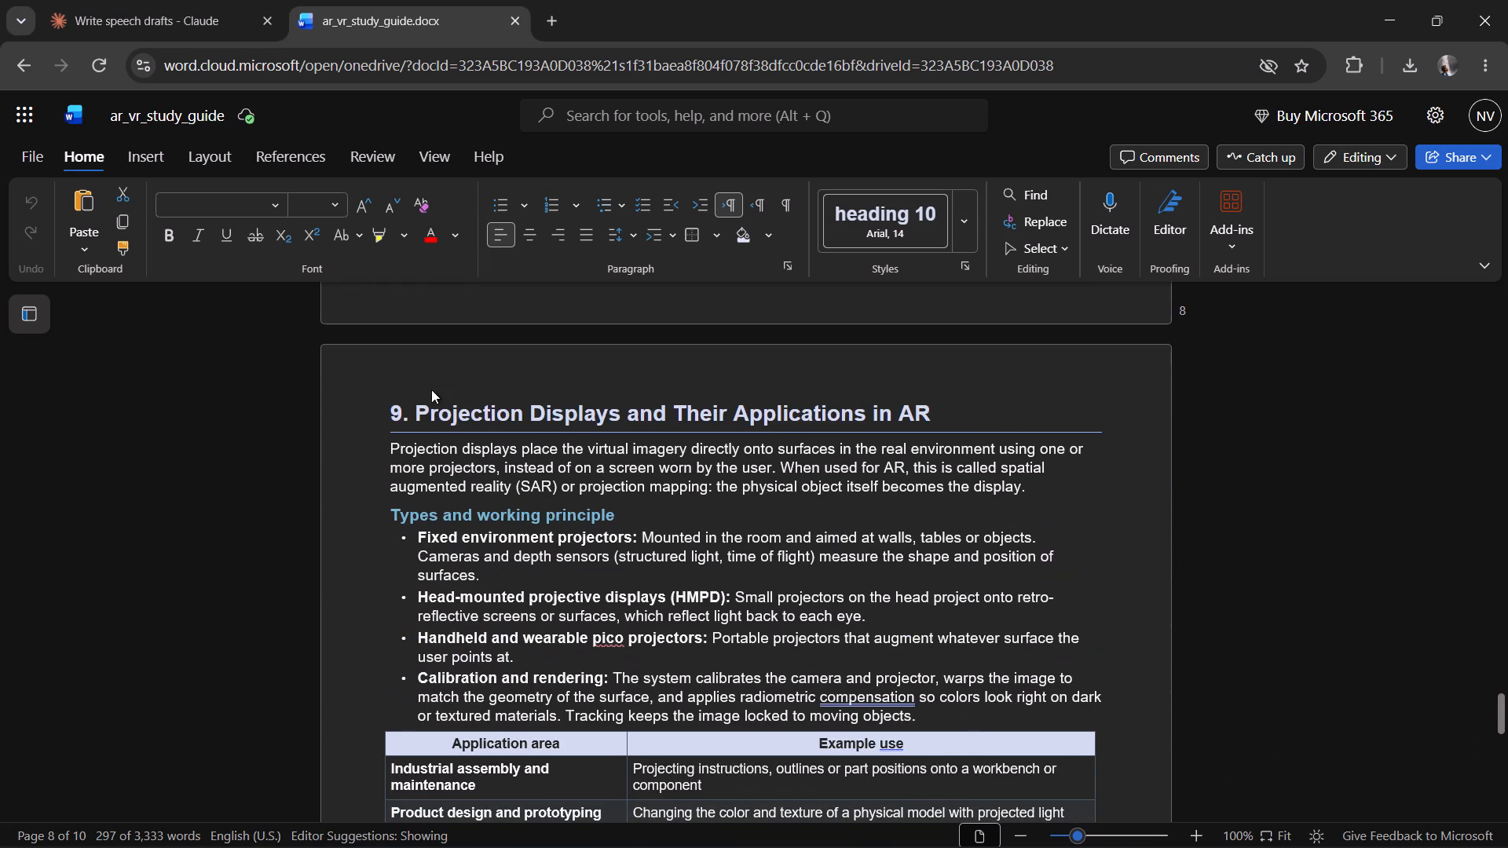
left_click_drag(391, 410, 528, 615)
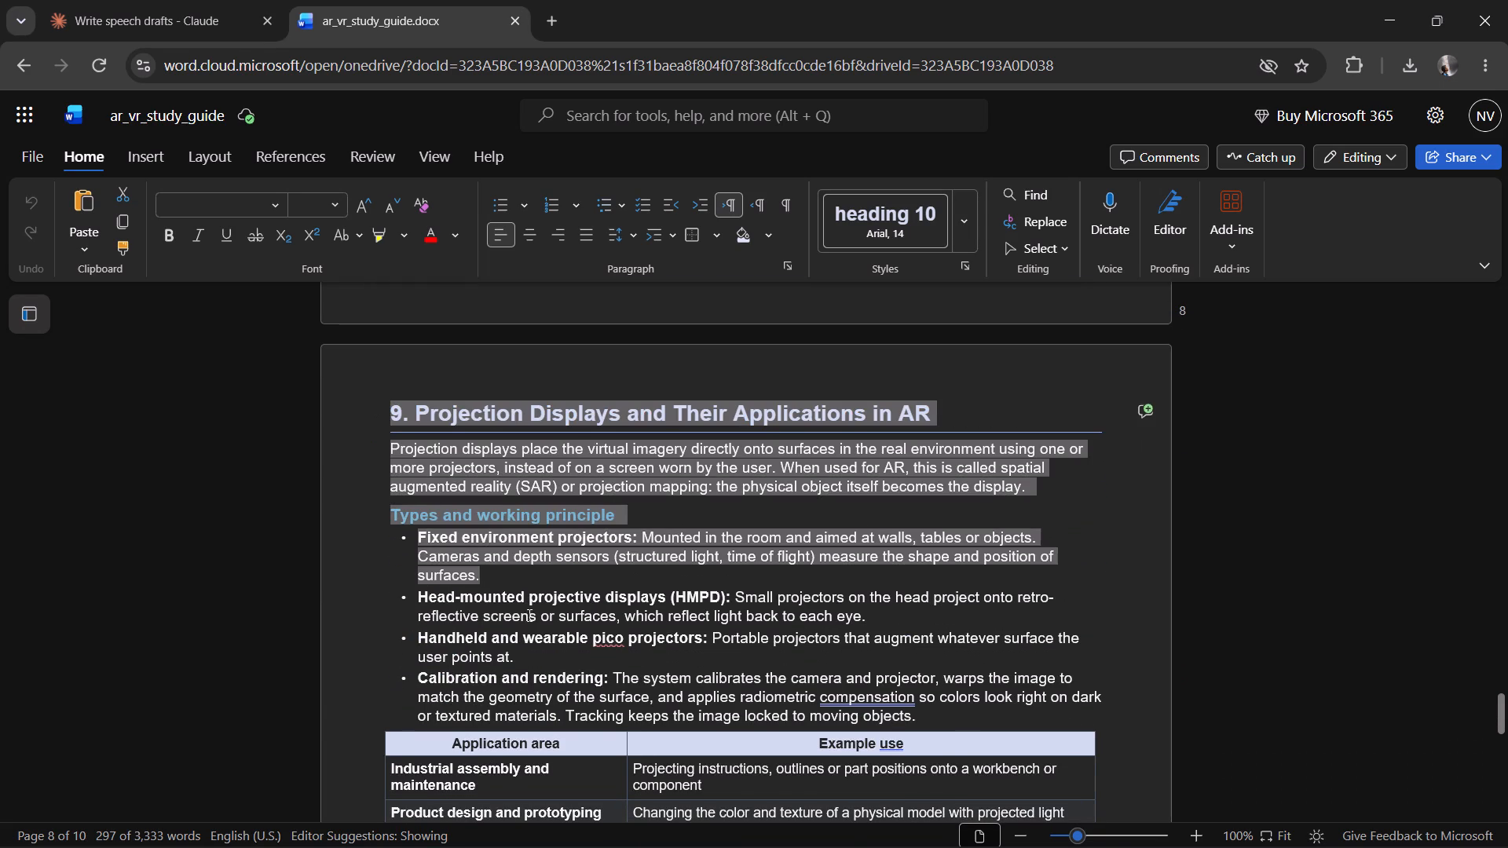
left_click_drag(528, 615, 654, 786)
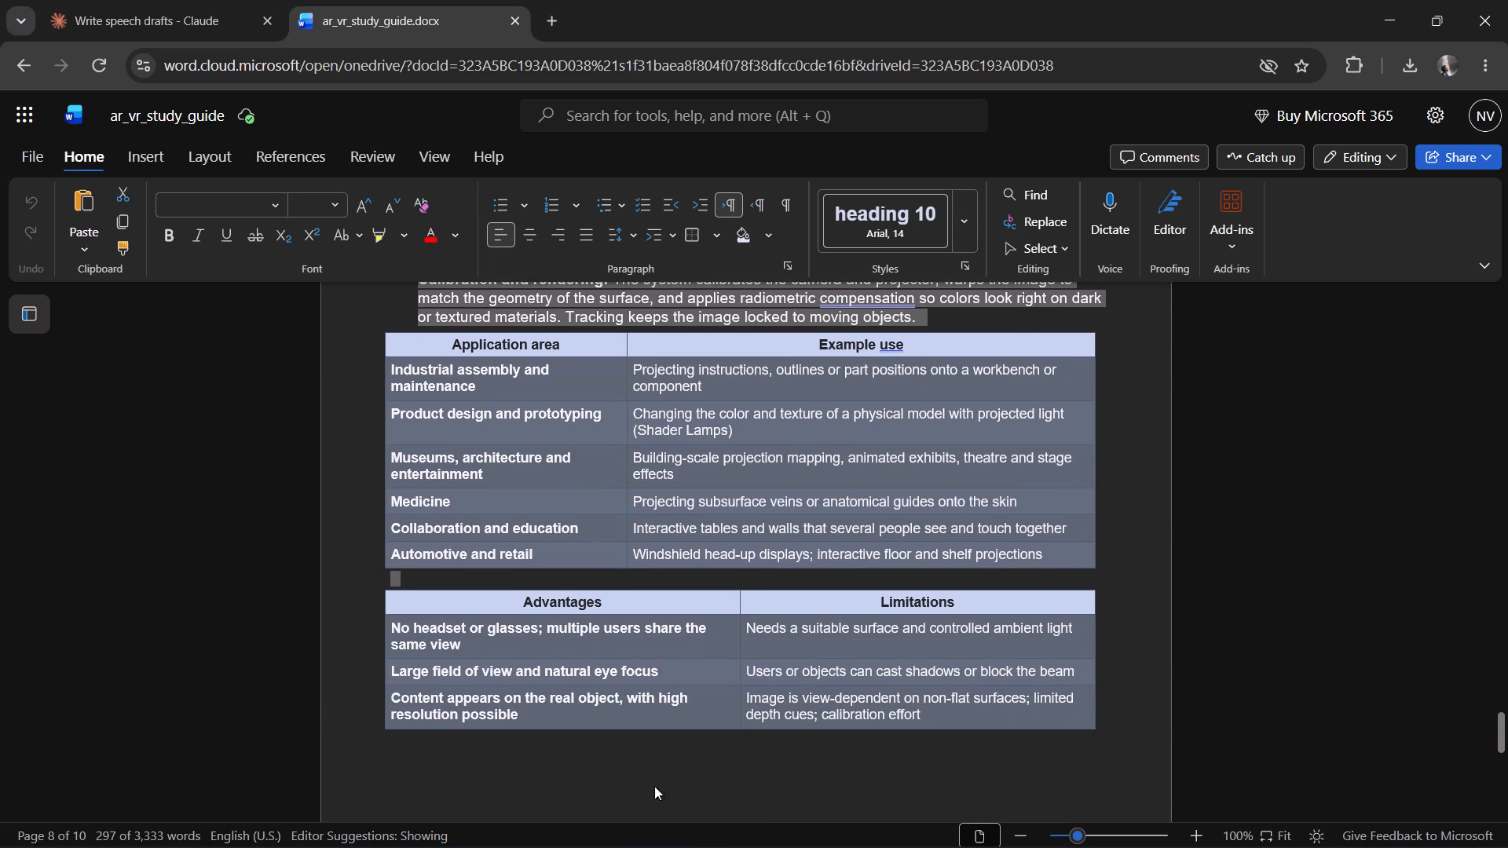
left_click_drag(654, 786, 818, 544)
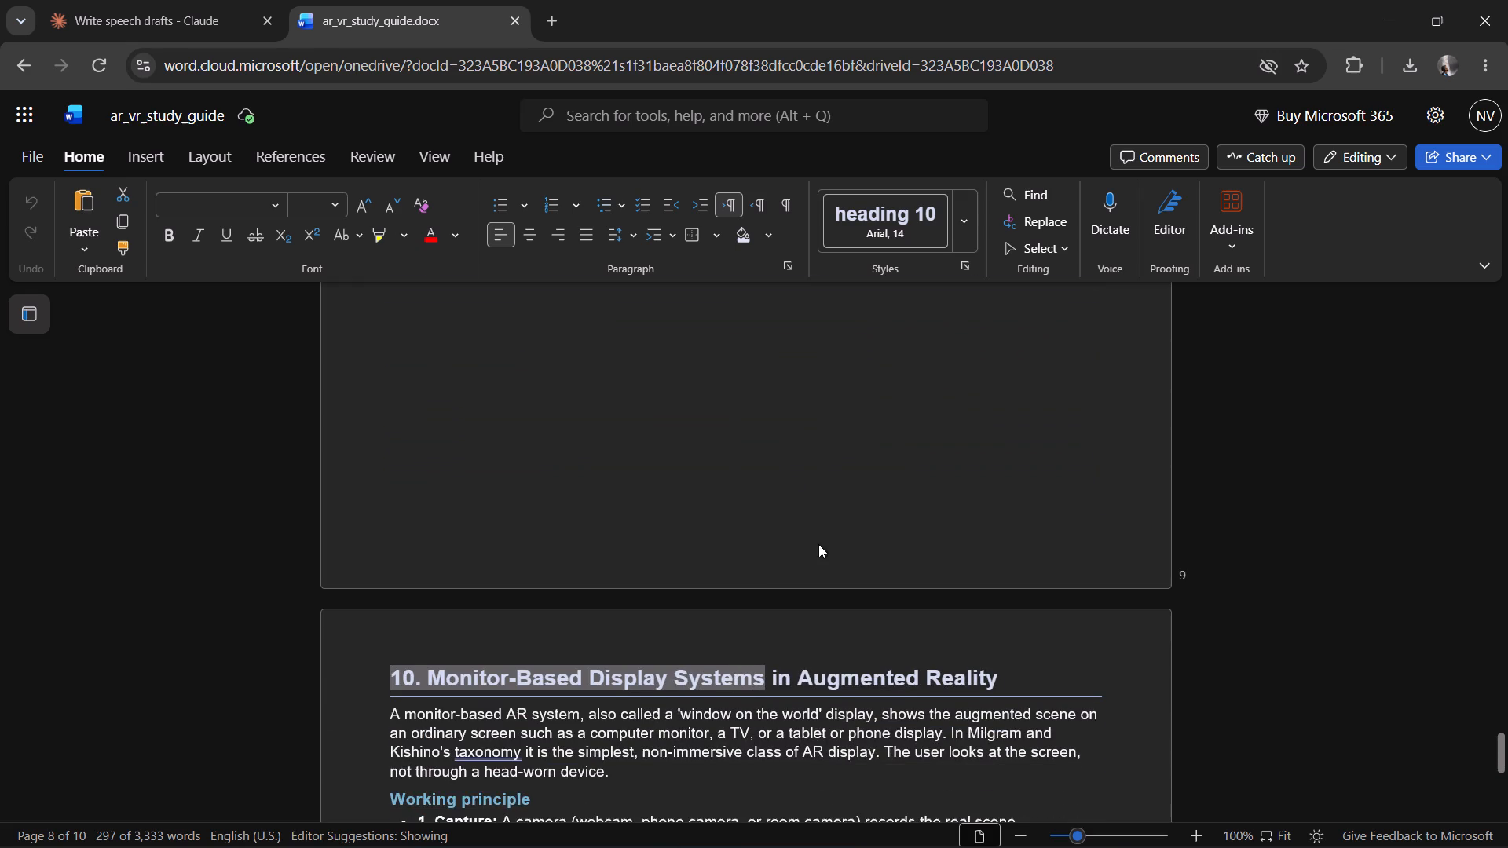
left_click_drag(818, 544, 1006, 502)
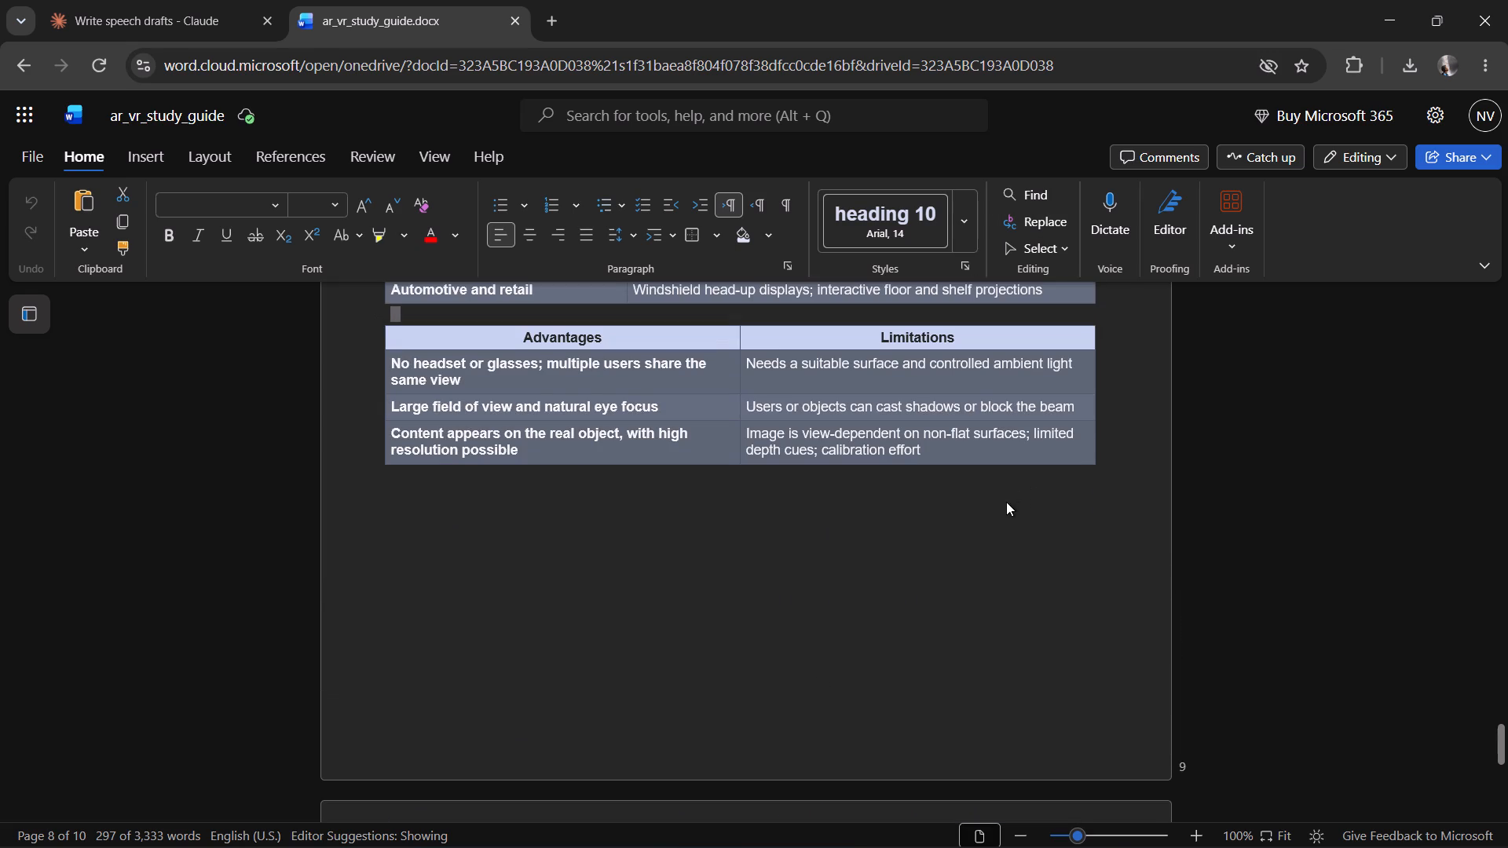
left_click_drag(1006, 502, 1089, 486)
key("ctrl+c")
key("alt+Tab")
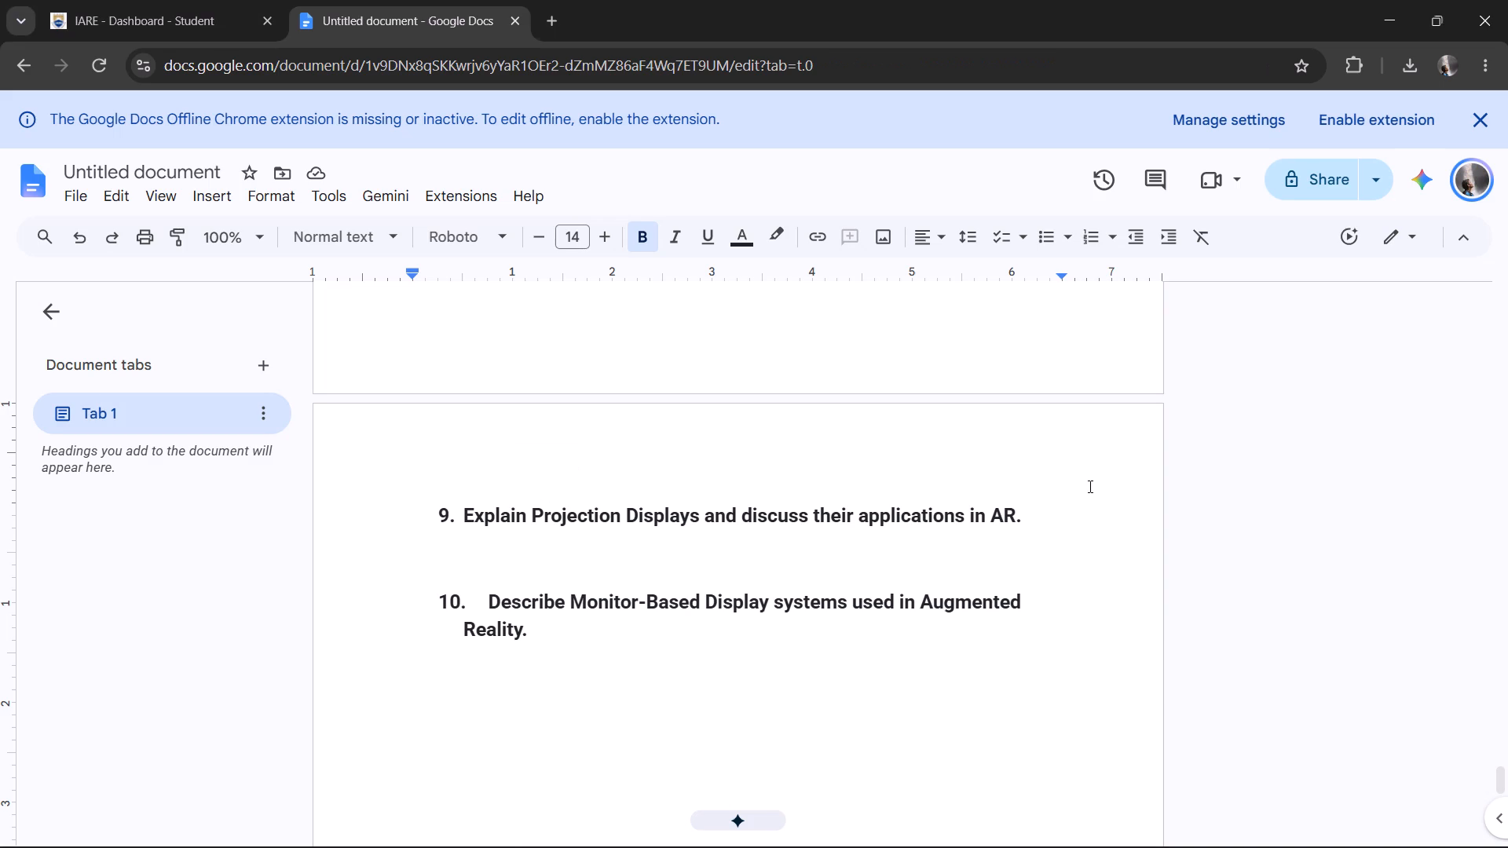
key("ctrl+v")
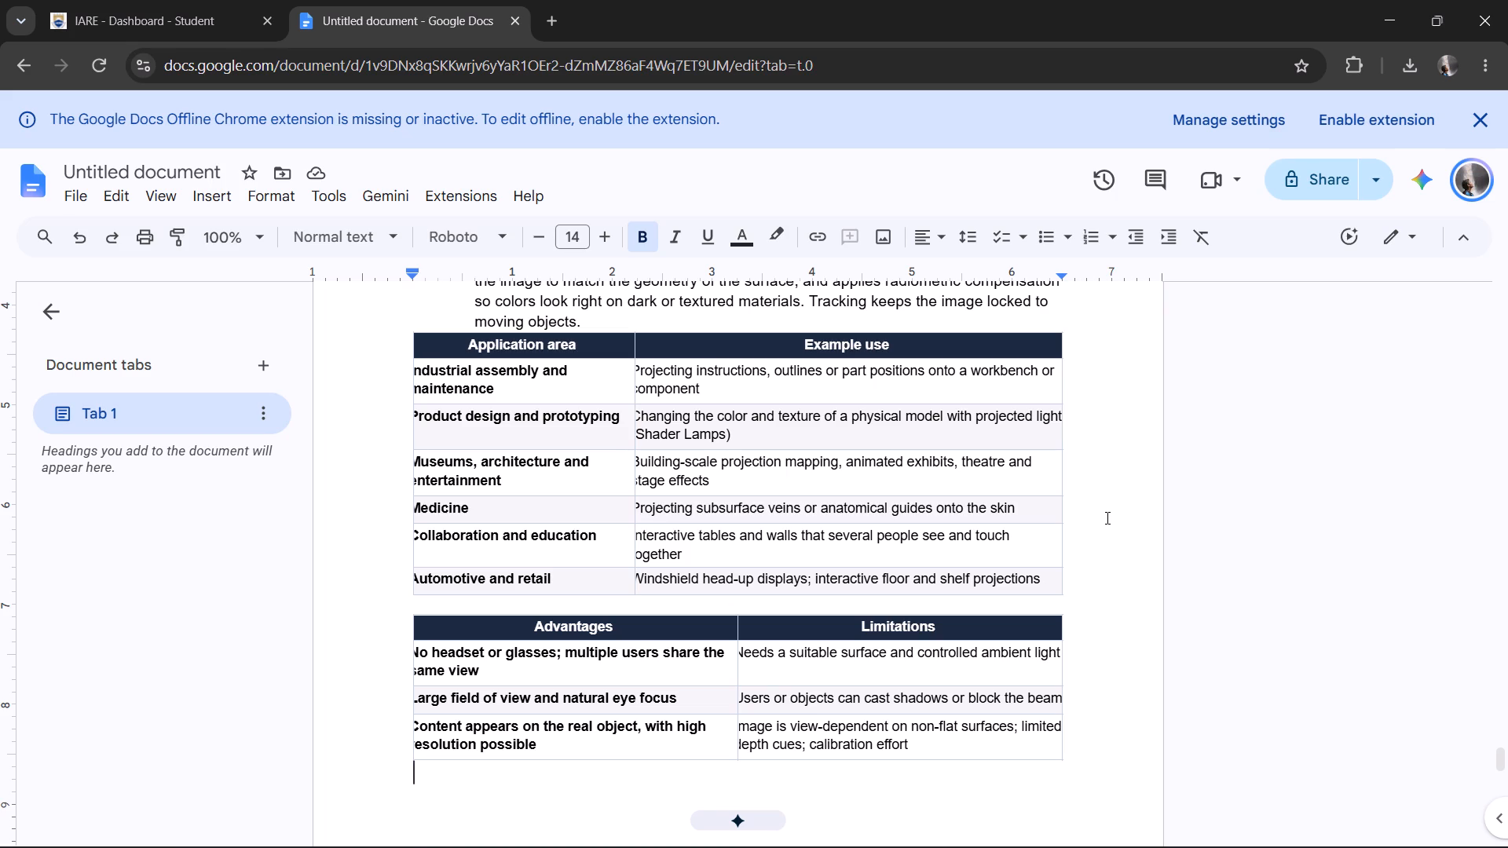
Insert three more blank lines above question 8 about Video See-Through systems to move it onto the next page.
scroll(1106, 517, "down", 3)
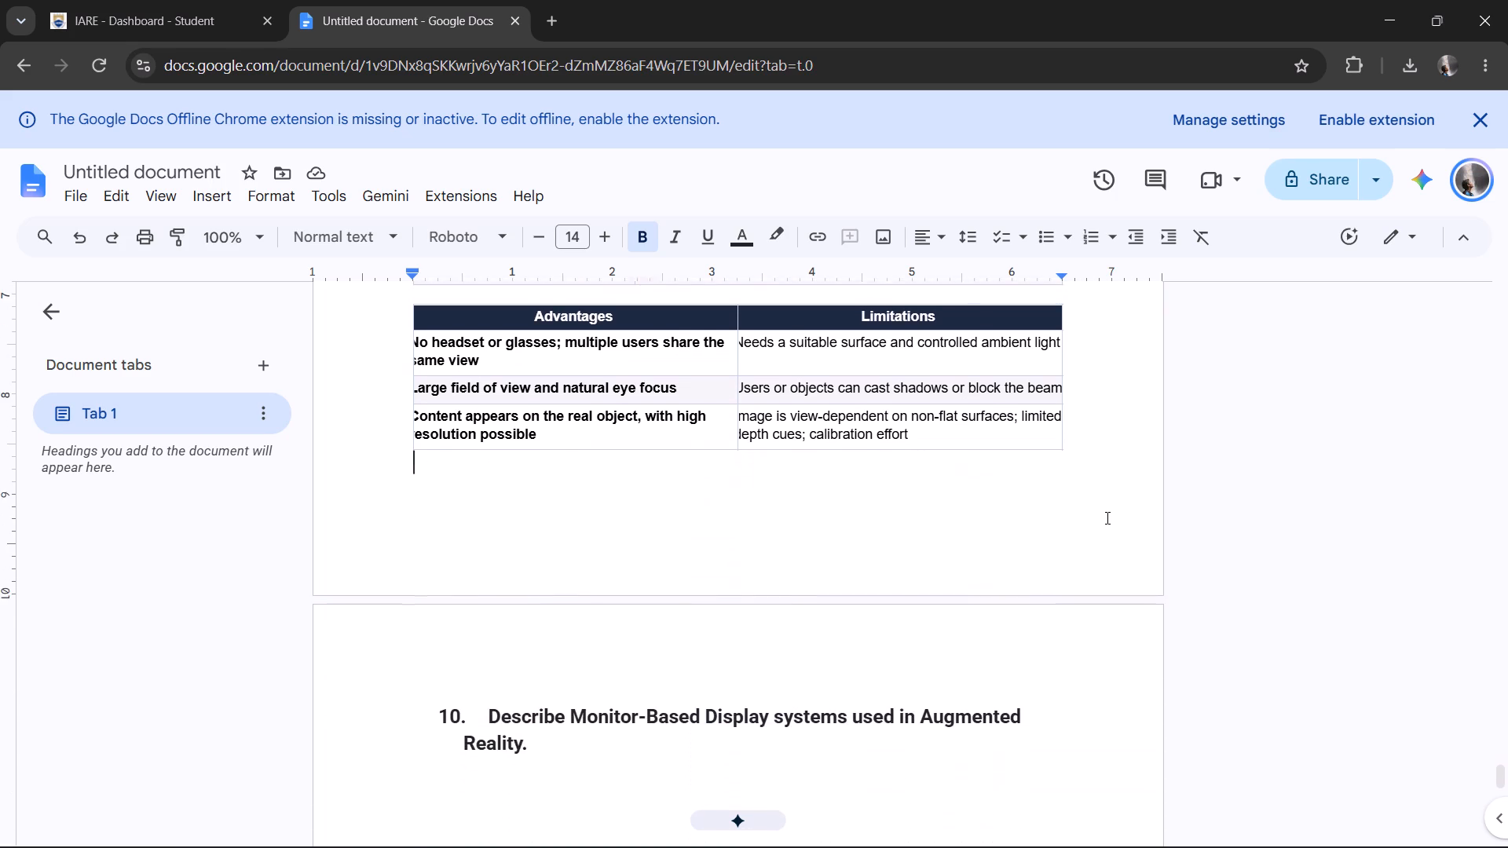
scroll(1106, 517, "down", 1)
scroll(1106, 517, "up", 6)
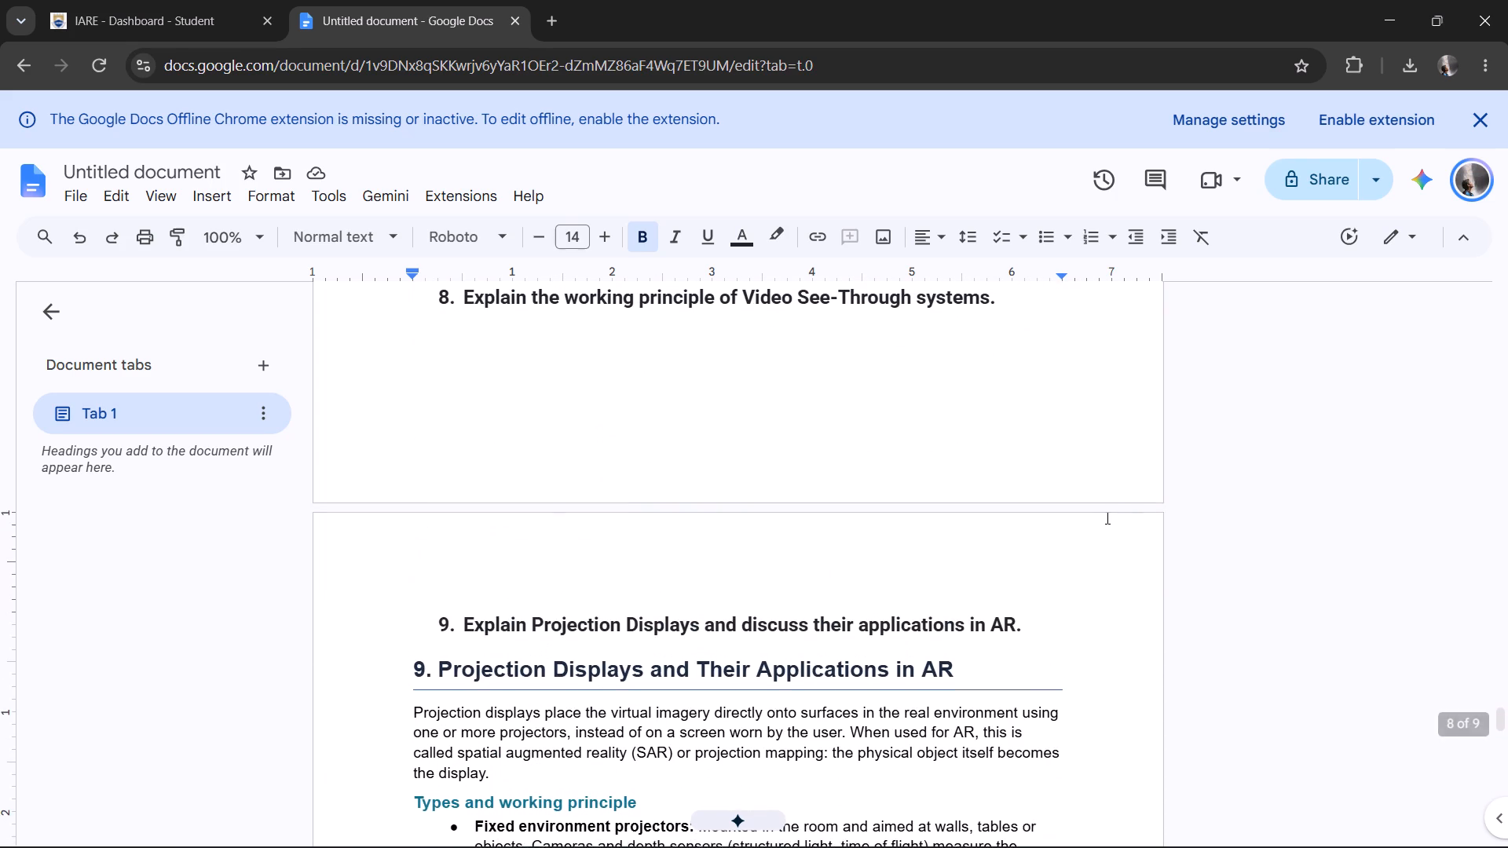
scroll(1106, 517, "up", 6)
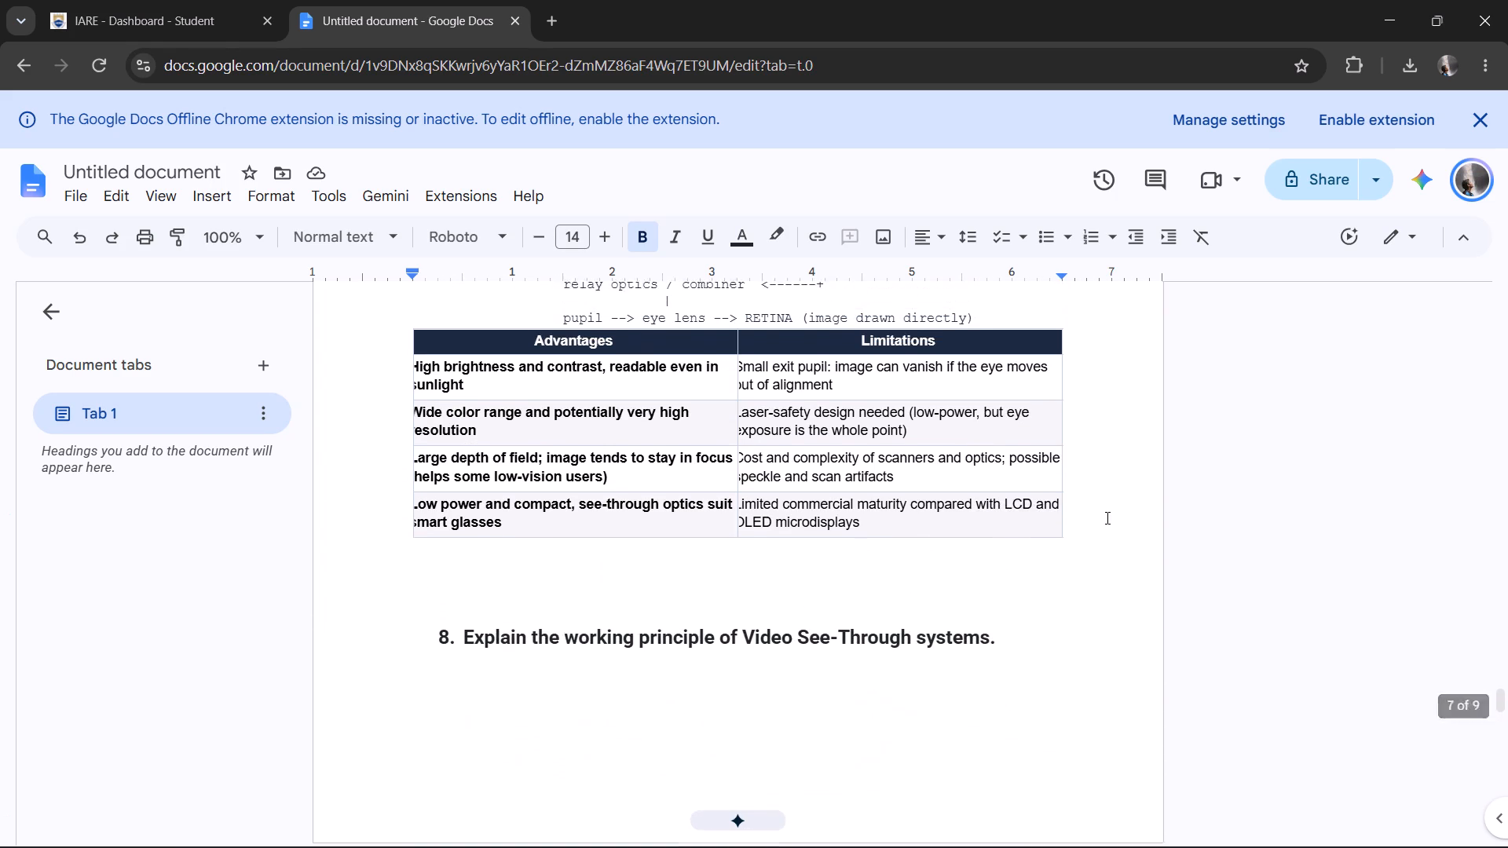
scroll(1106, 517, "up", 5)
scroll(1106, 517, "down", 2)
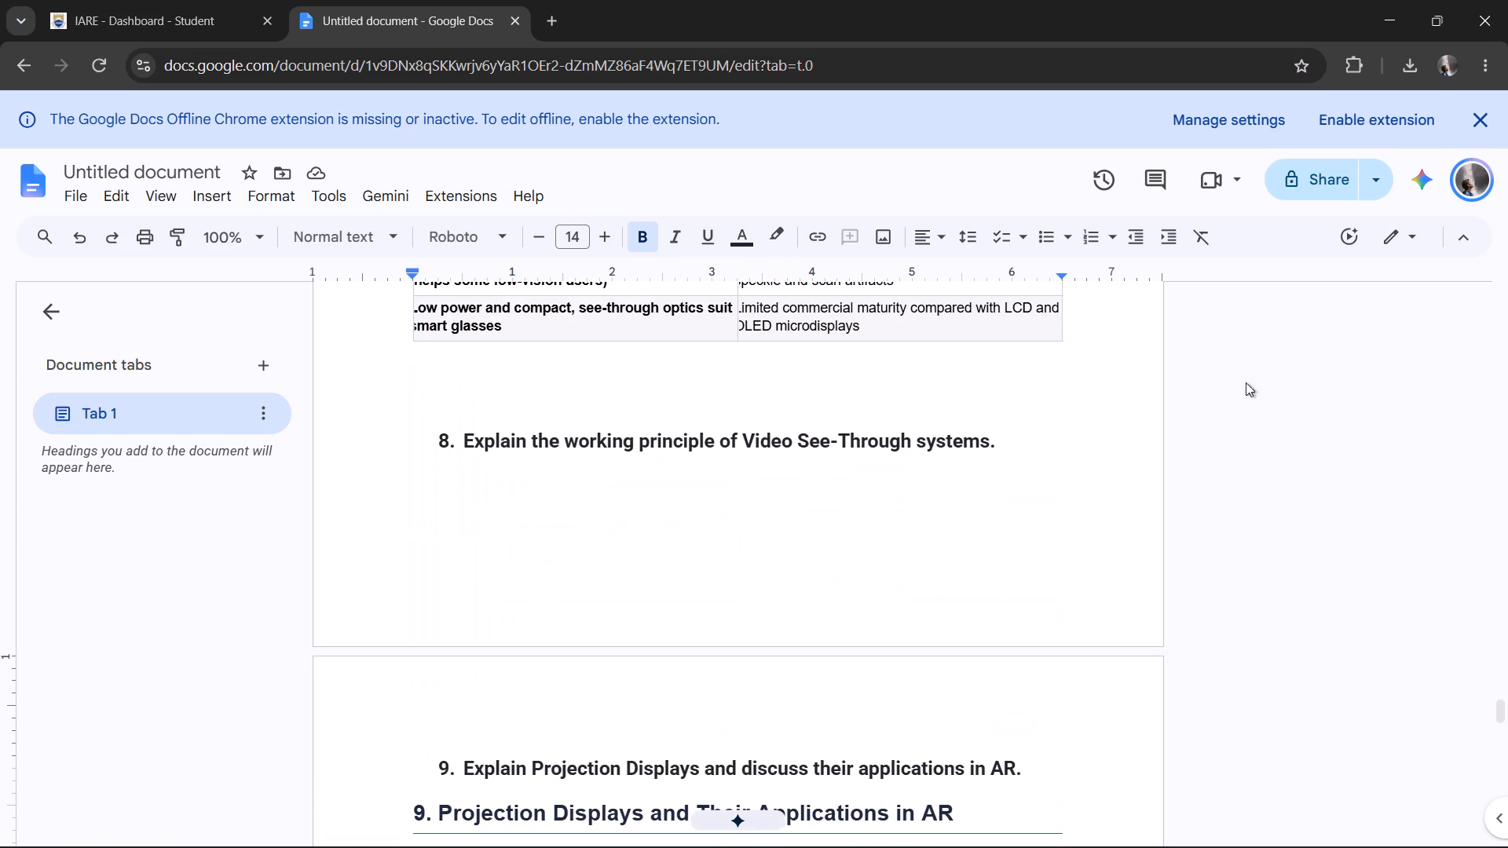
left_click(863, 408)
key("Return")
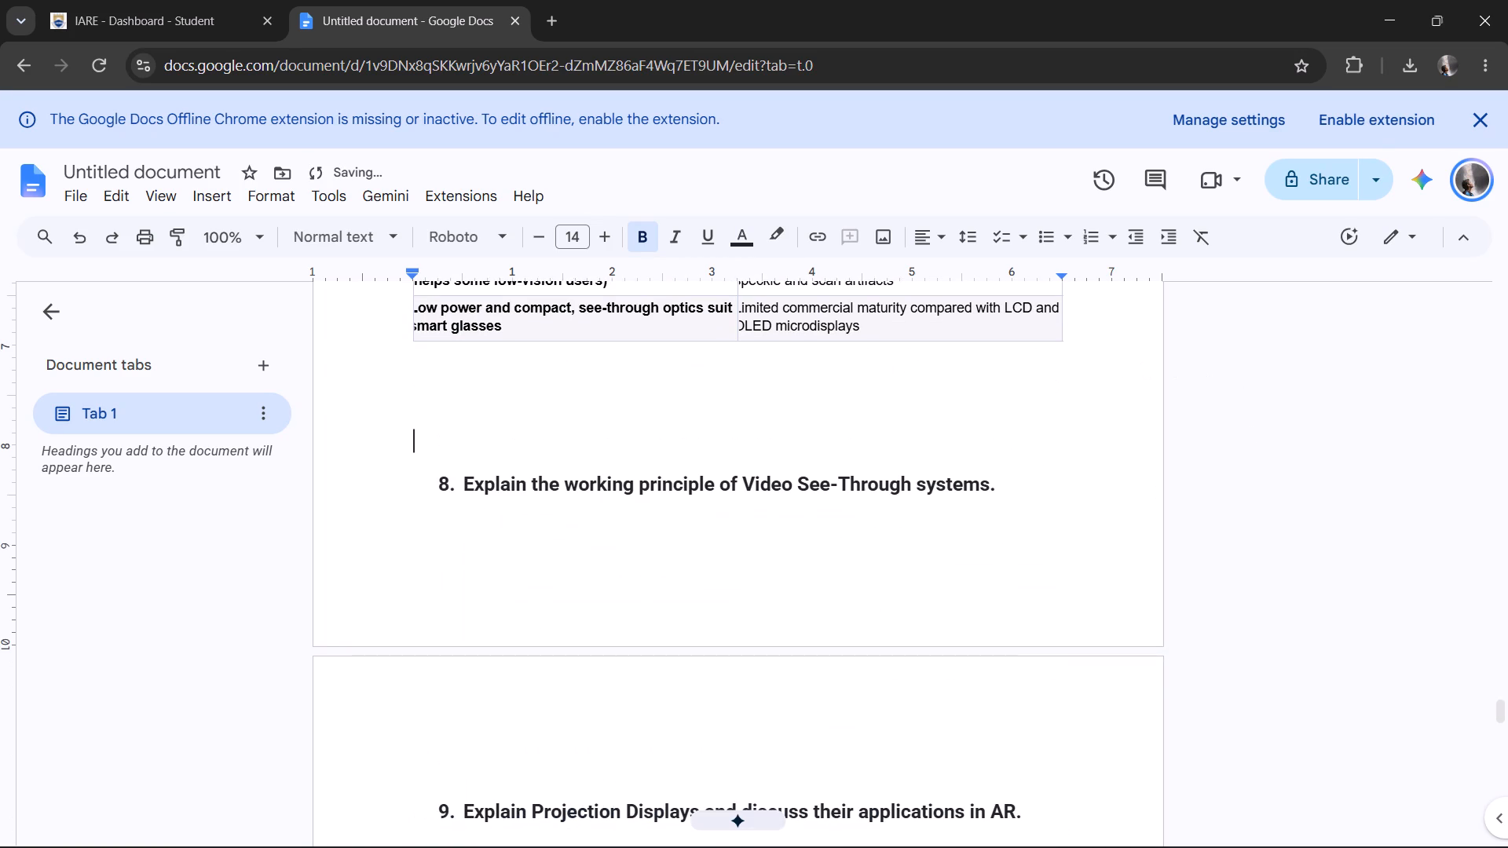
key("Return")
key("Return")
Paste the earlier copied Video See-Through Systems section from the clipboard history onto the first blank line beneath question 8.
scroll(863, 408, "down", 2)
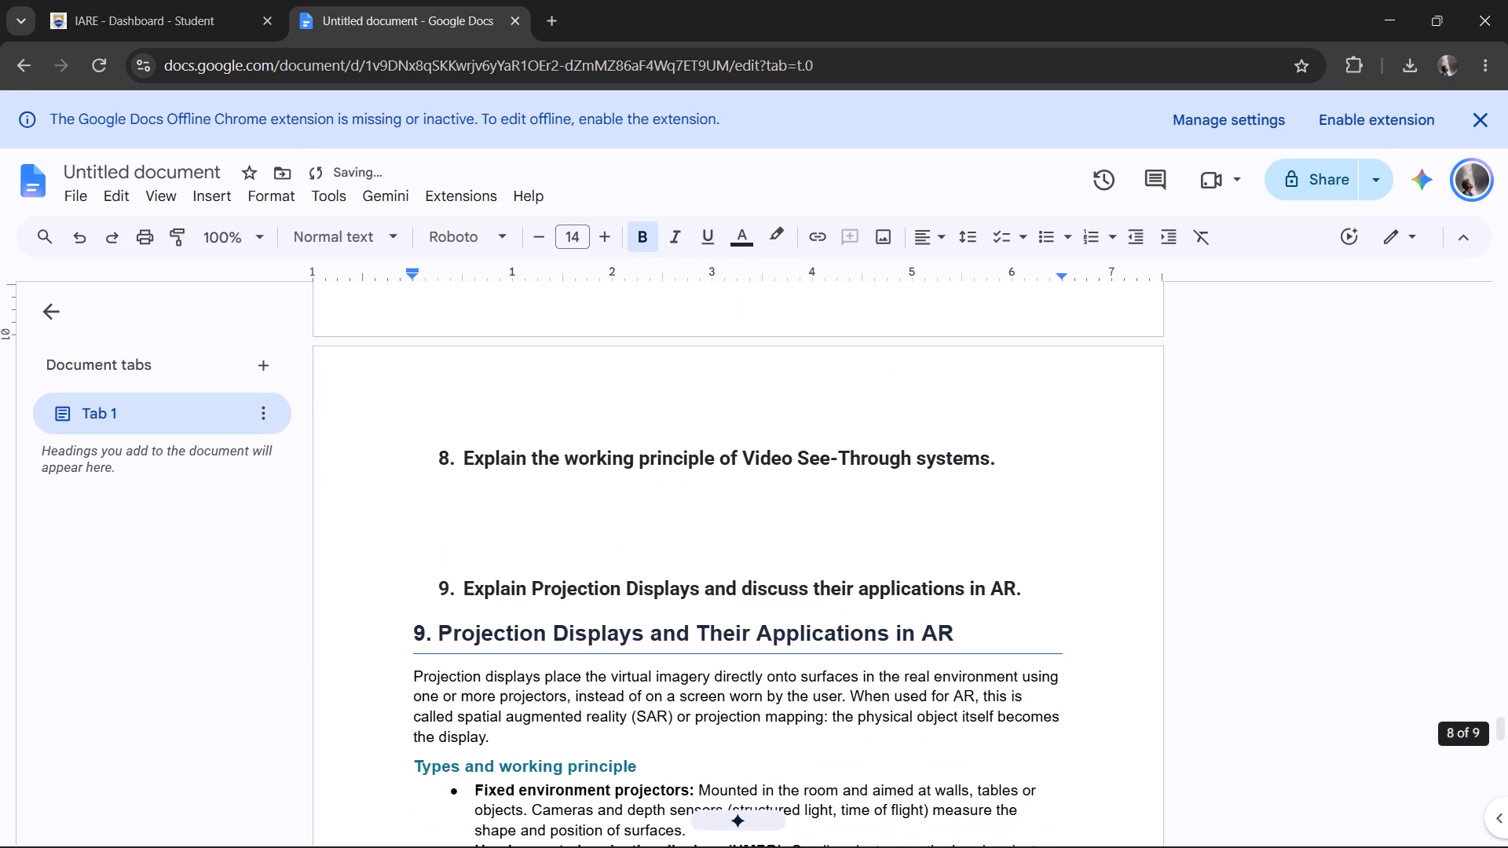
scroll(863, 408, "down", 1)
key("super+v")
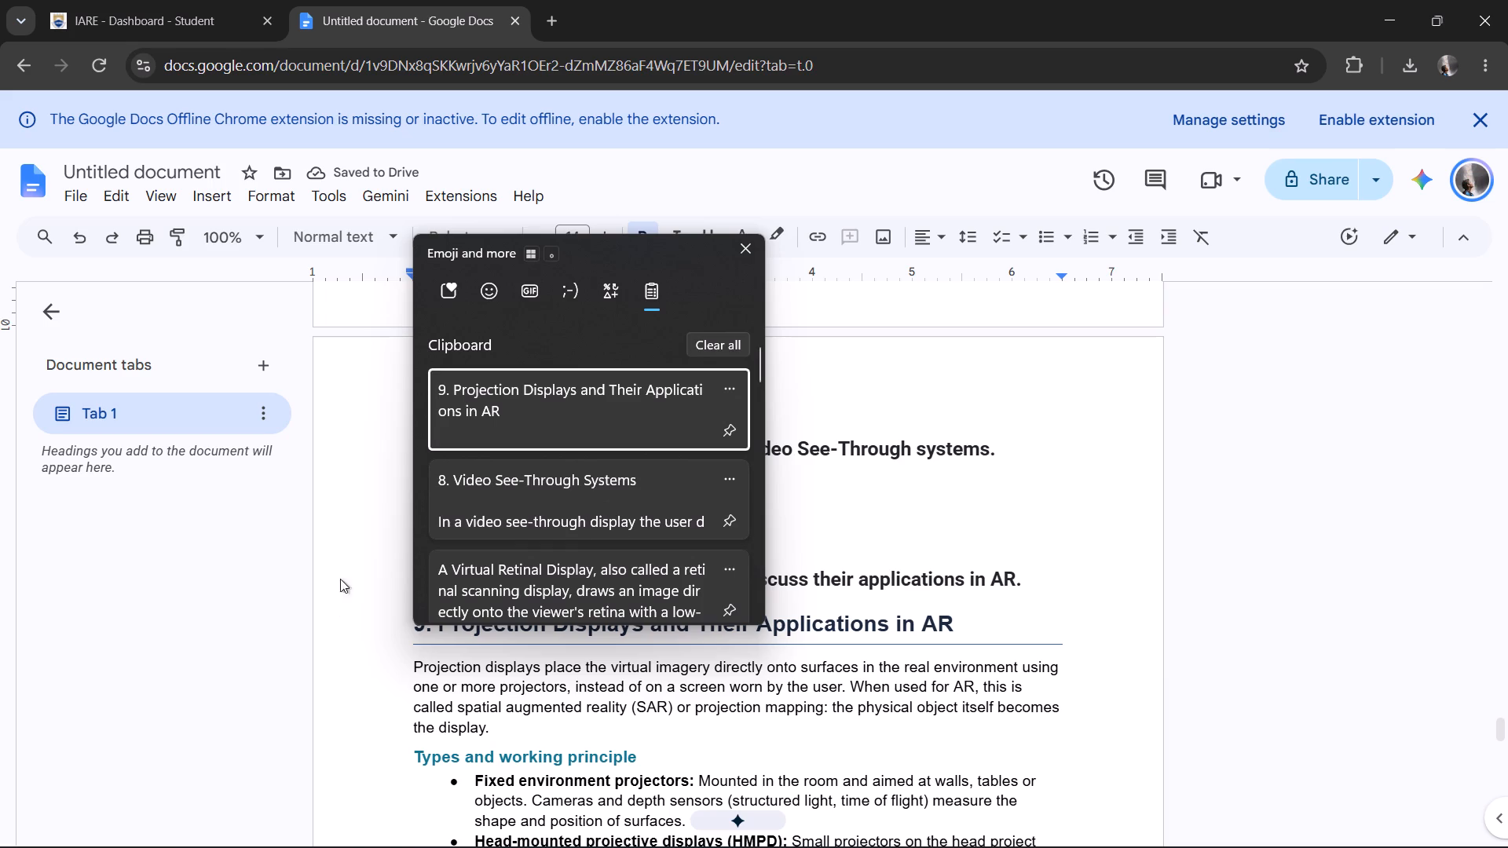
left_click(353, 553)
left_click(499, 503)
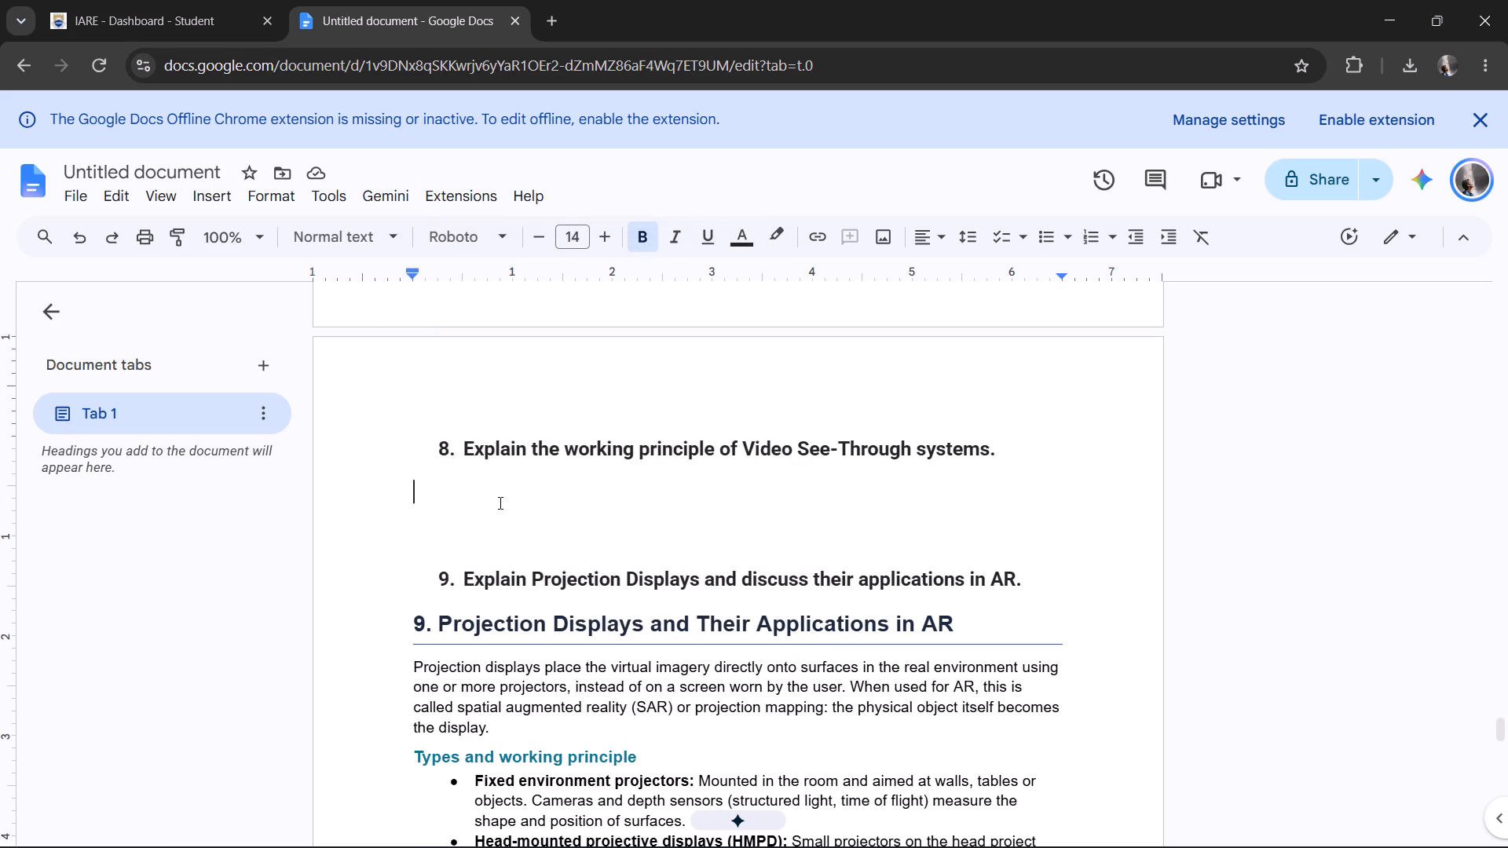
key("super+v")
left_click(533, 327)
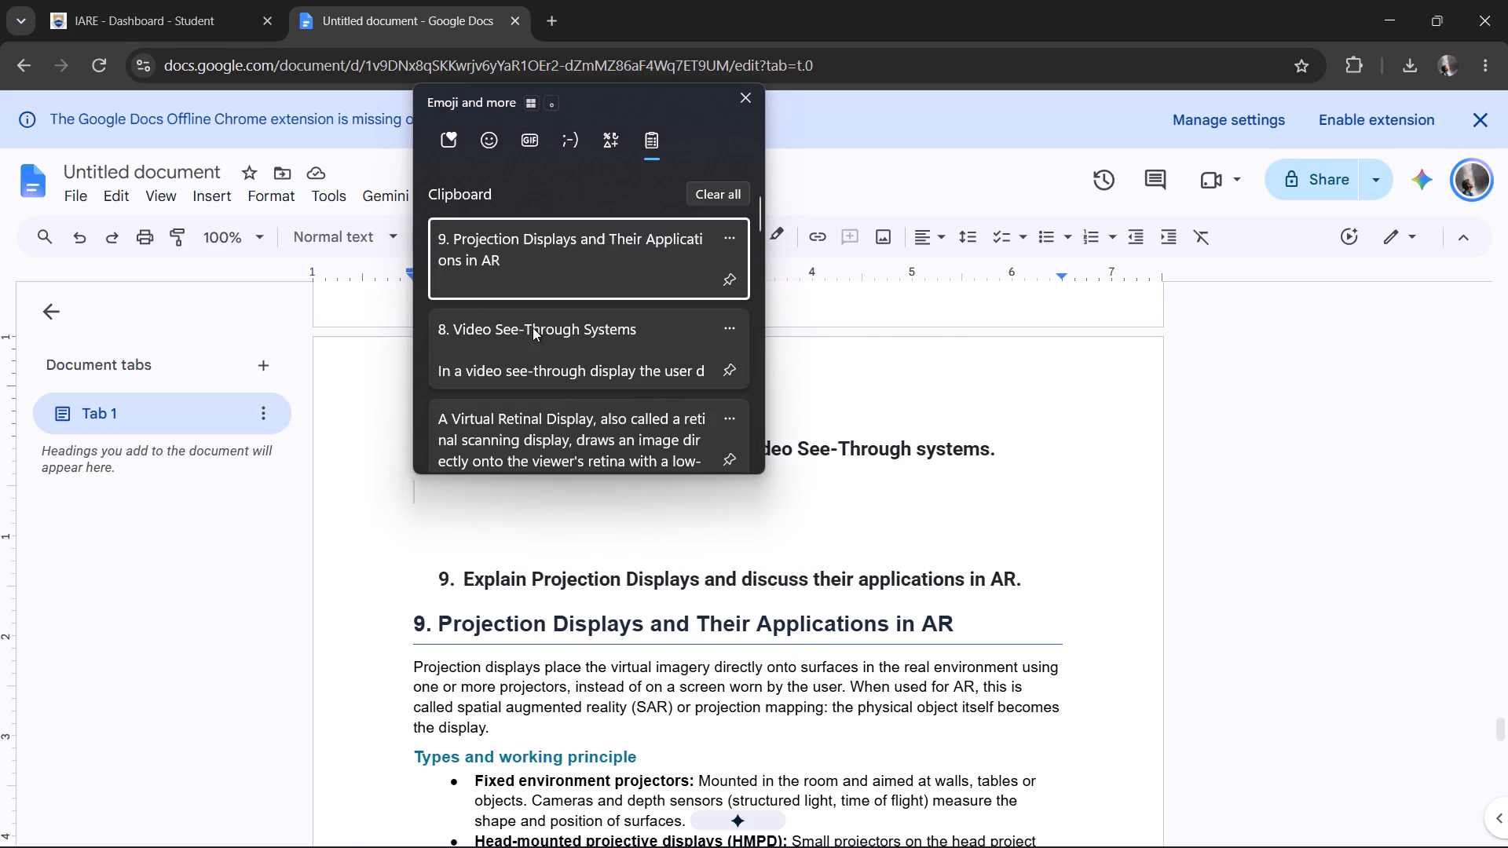
Paste the Video See-Through Systems section, including its heading and comparison table, beneath question 8.
key("ctrl+v")
scroll(452, 550, "up", 4)
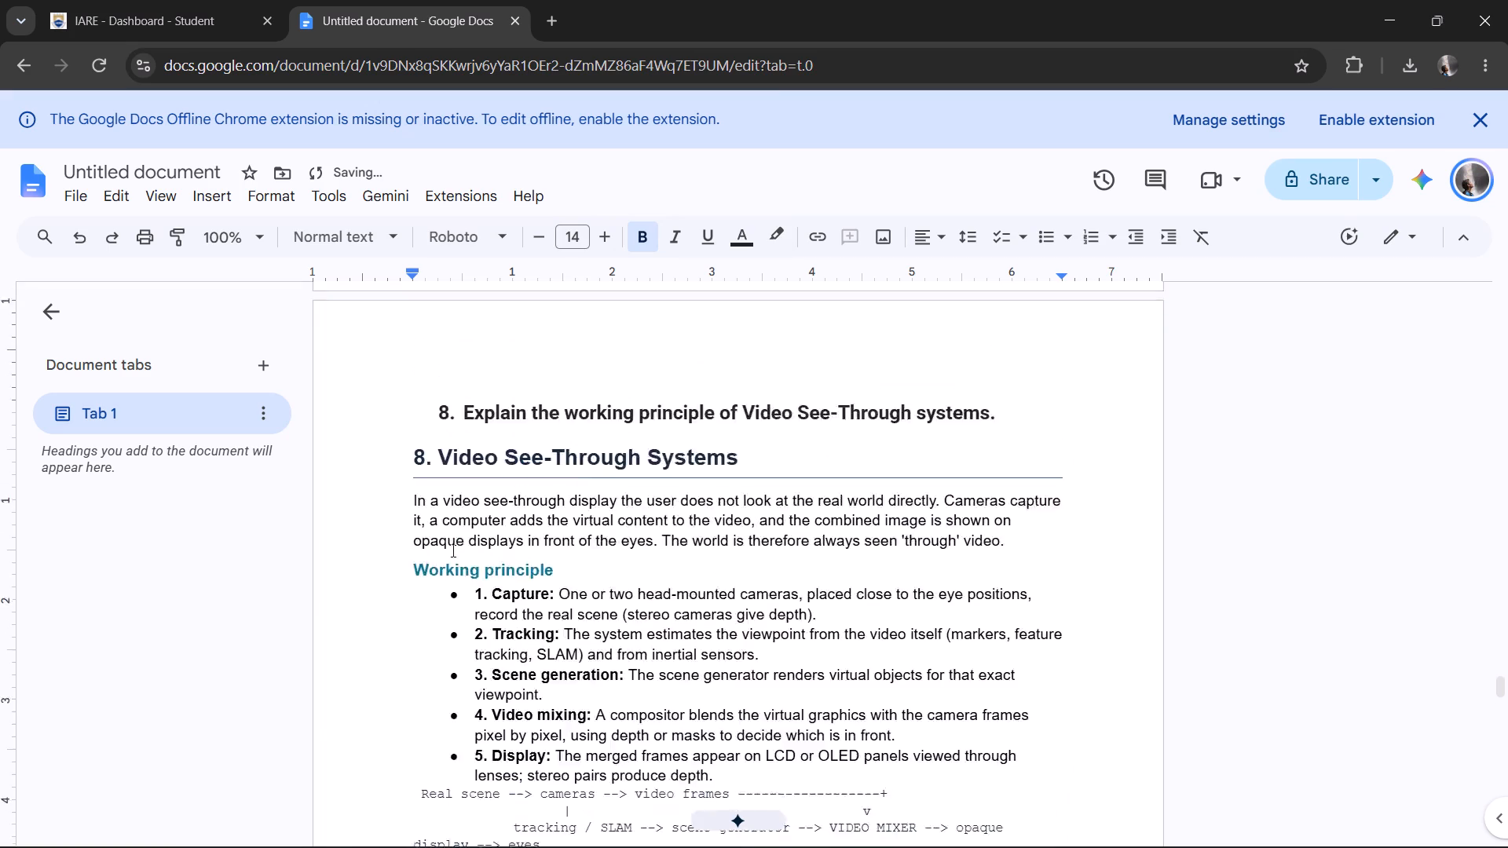
scroll(452, 550, "up", 3)
Copy section 10, Monitor-Based Display Systems, through its Advantages and Limitations table from the Word study guide and paste it beneath question 10 in Google Docs.
scroll(452, 550, "down", 8)
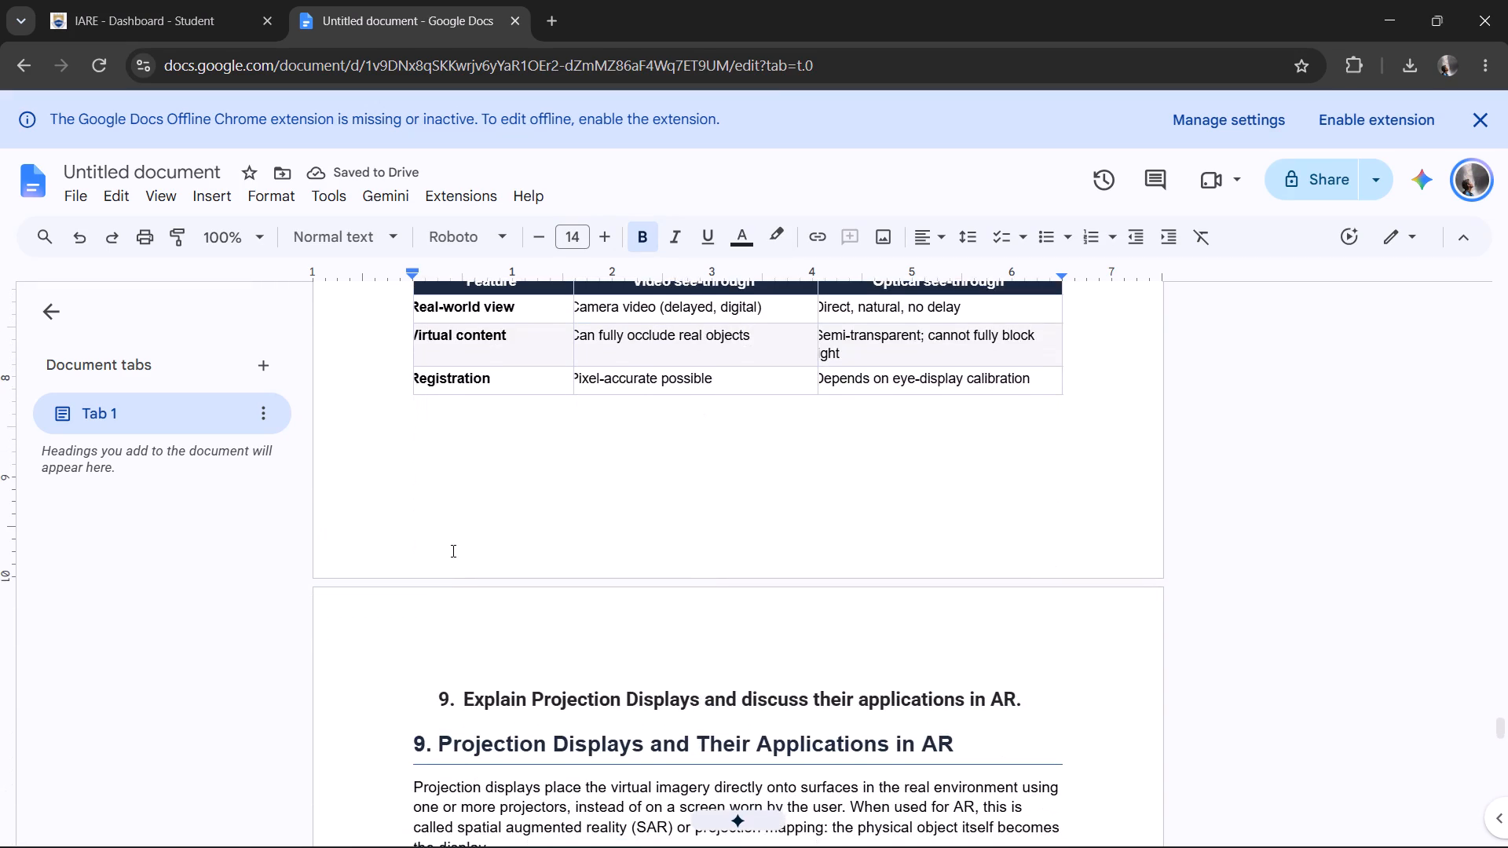
scroll(452, 550, "down", 9)
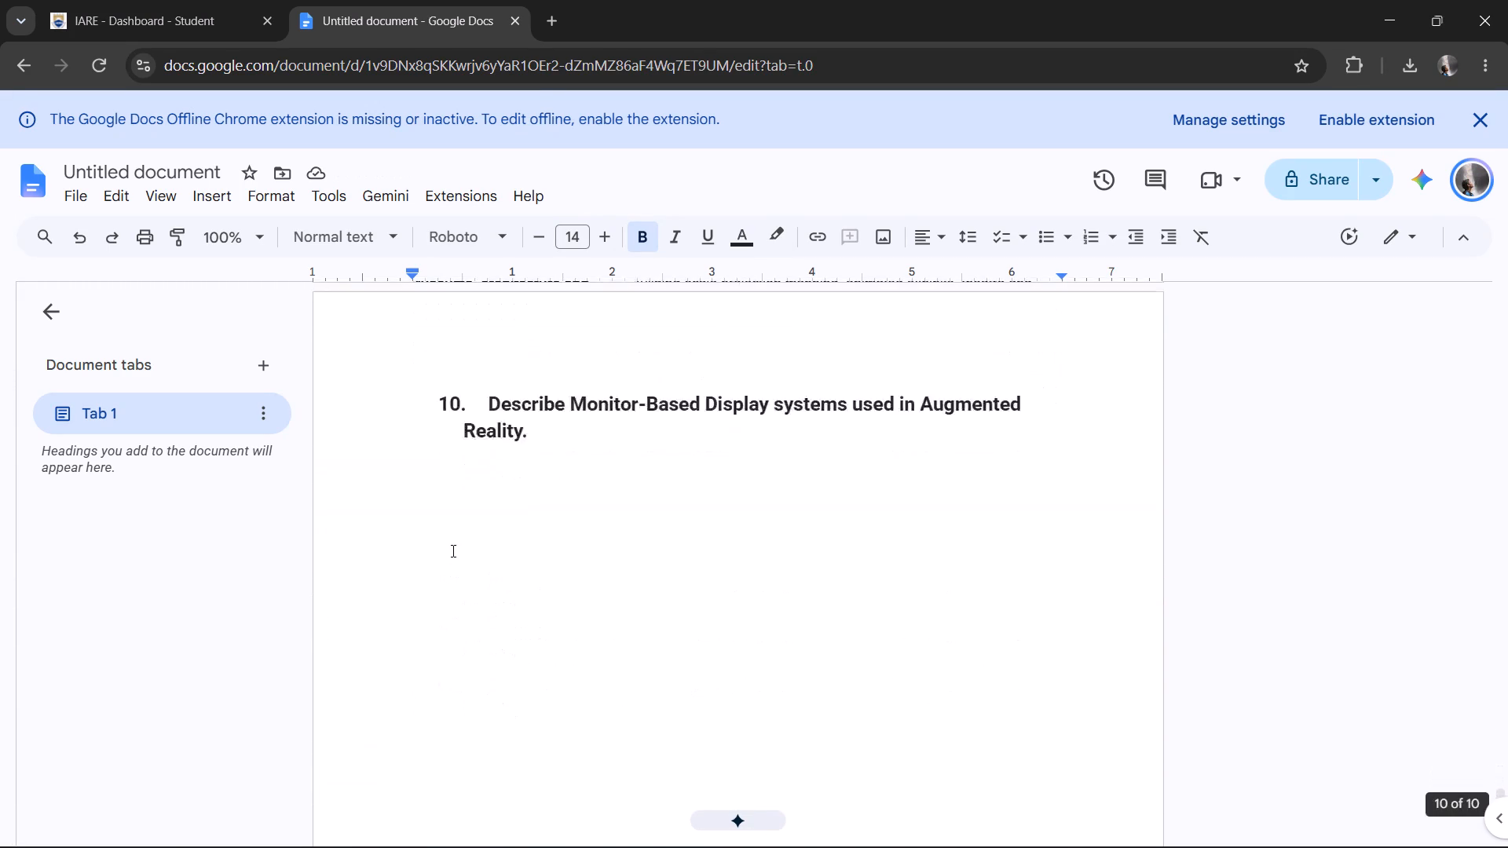
scroll(452, 550, "down", 1)
left_click(529, 437)
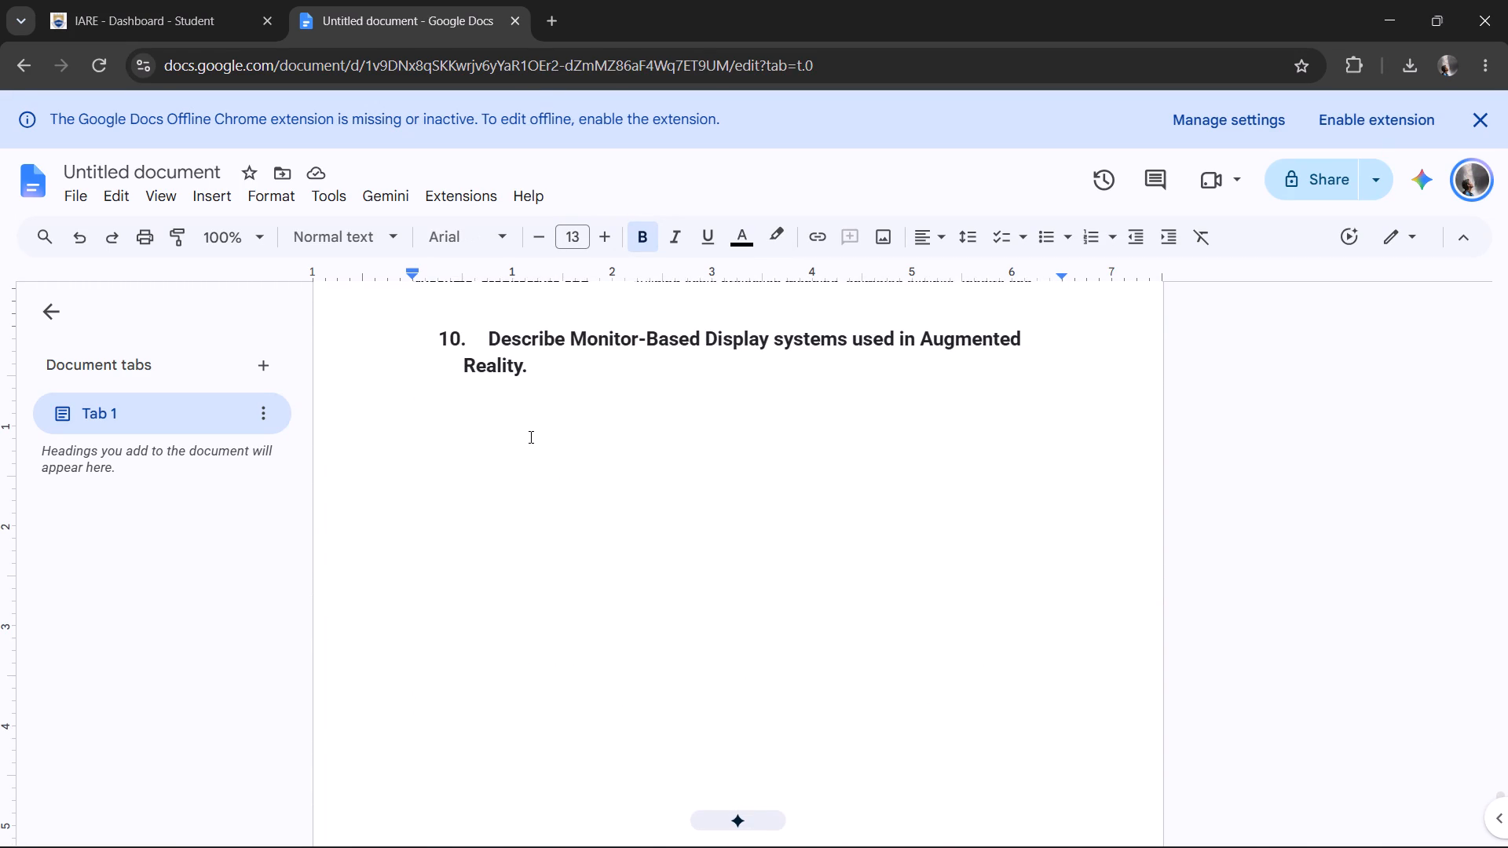
key("alt+Tab")
scroll(598, 631, "down", 5)
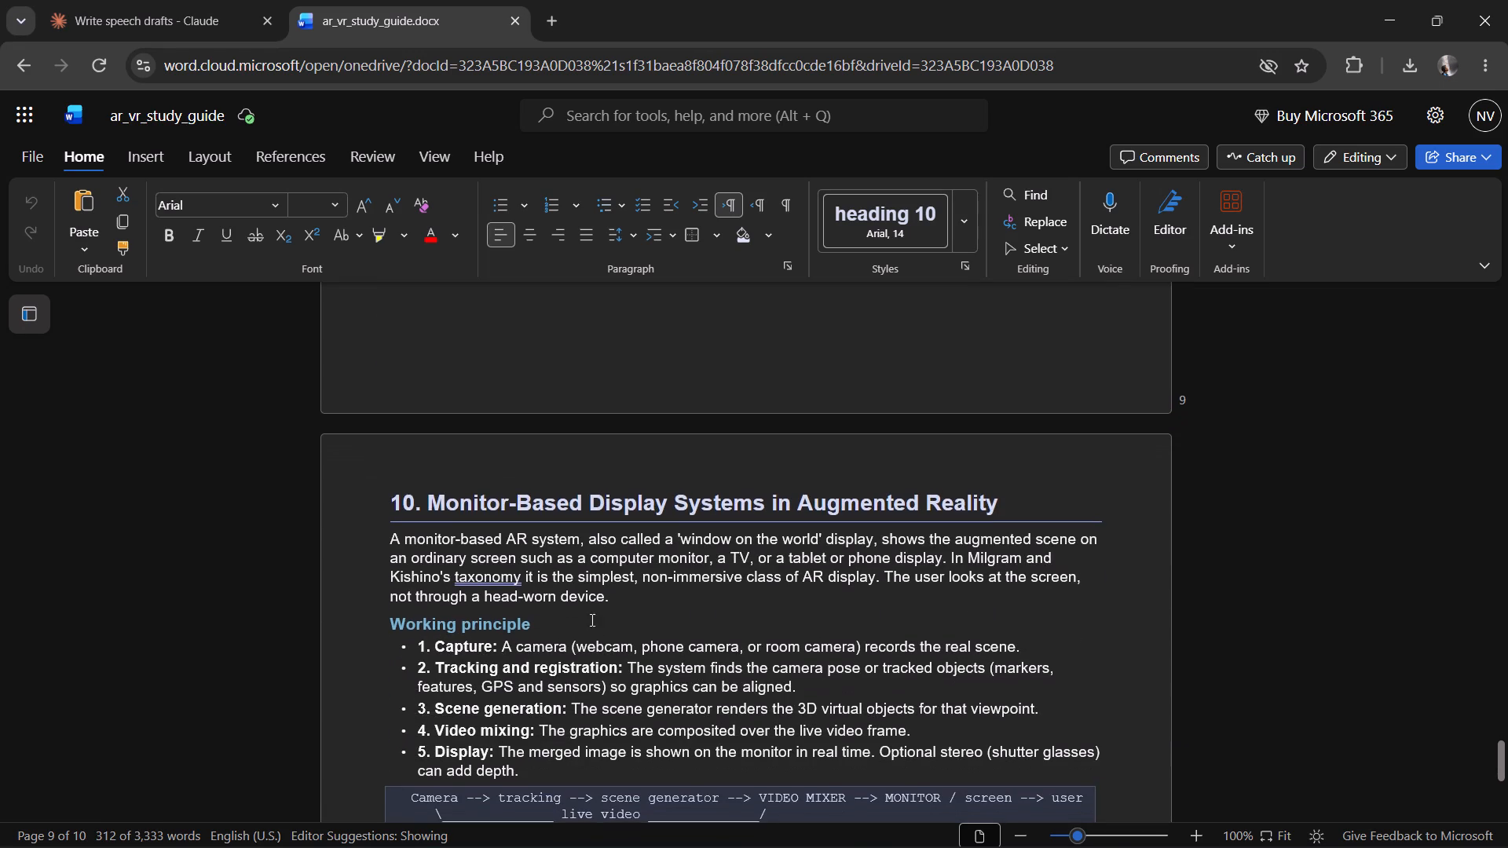
left_click_drag(392, 497, 439, 562)
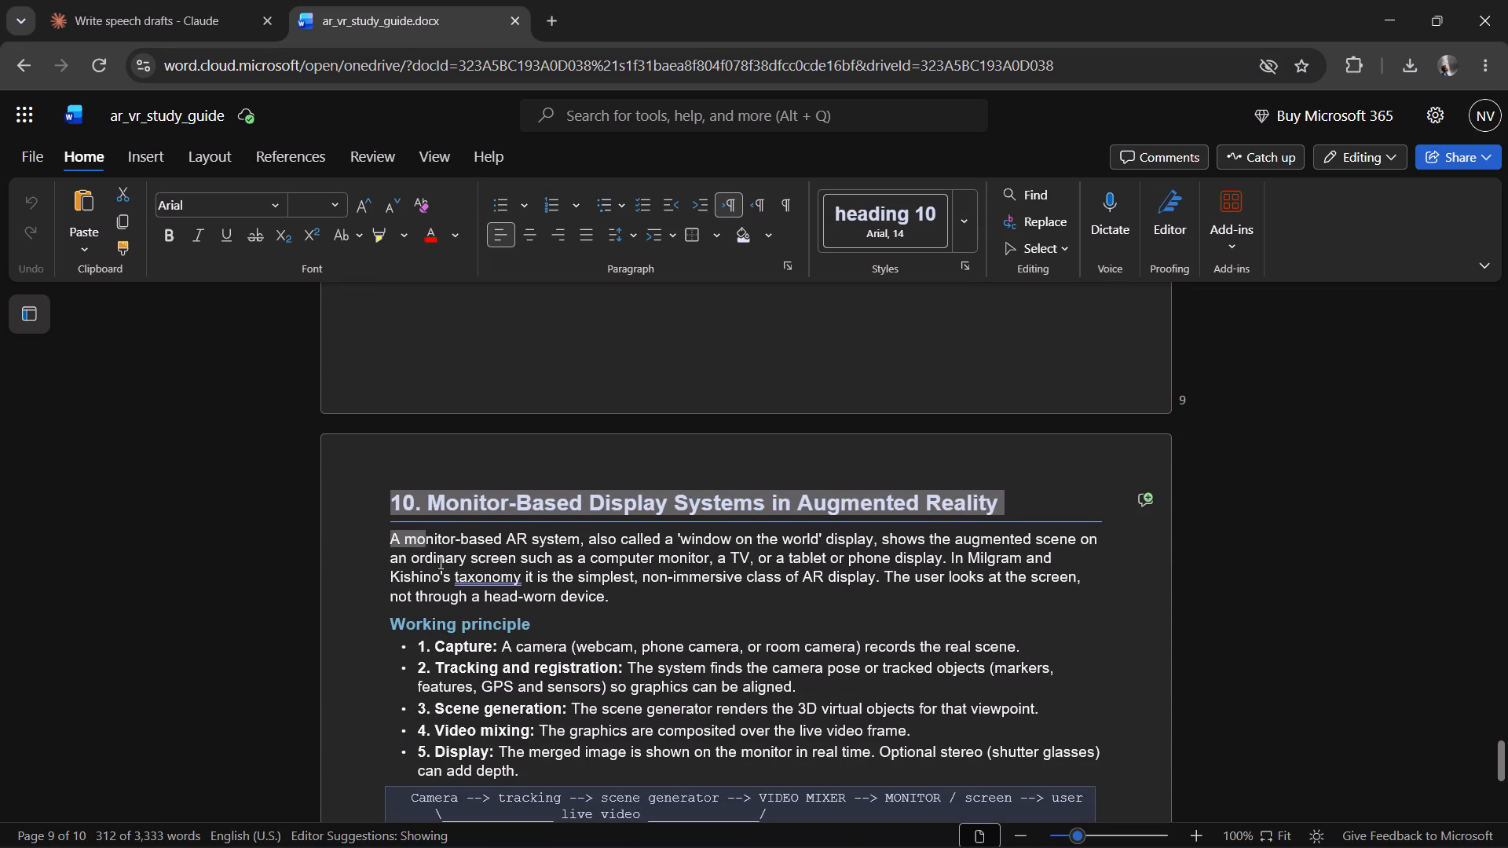
left_click_drag(439, 562, 650, 847)
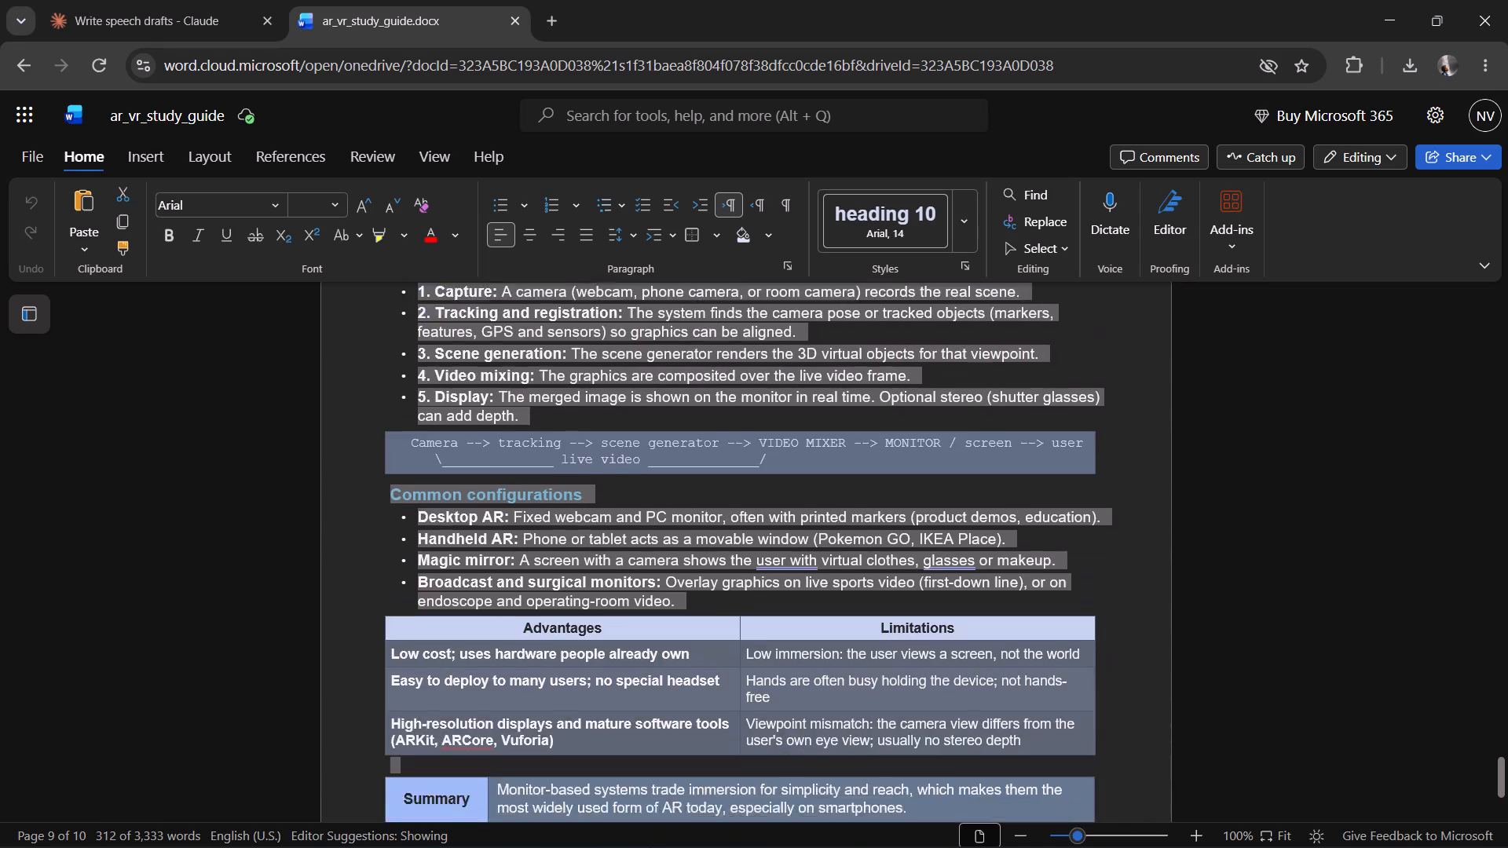
left_click_drag(650, 847, 480, 356)
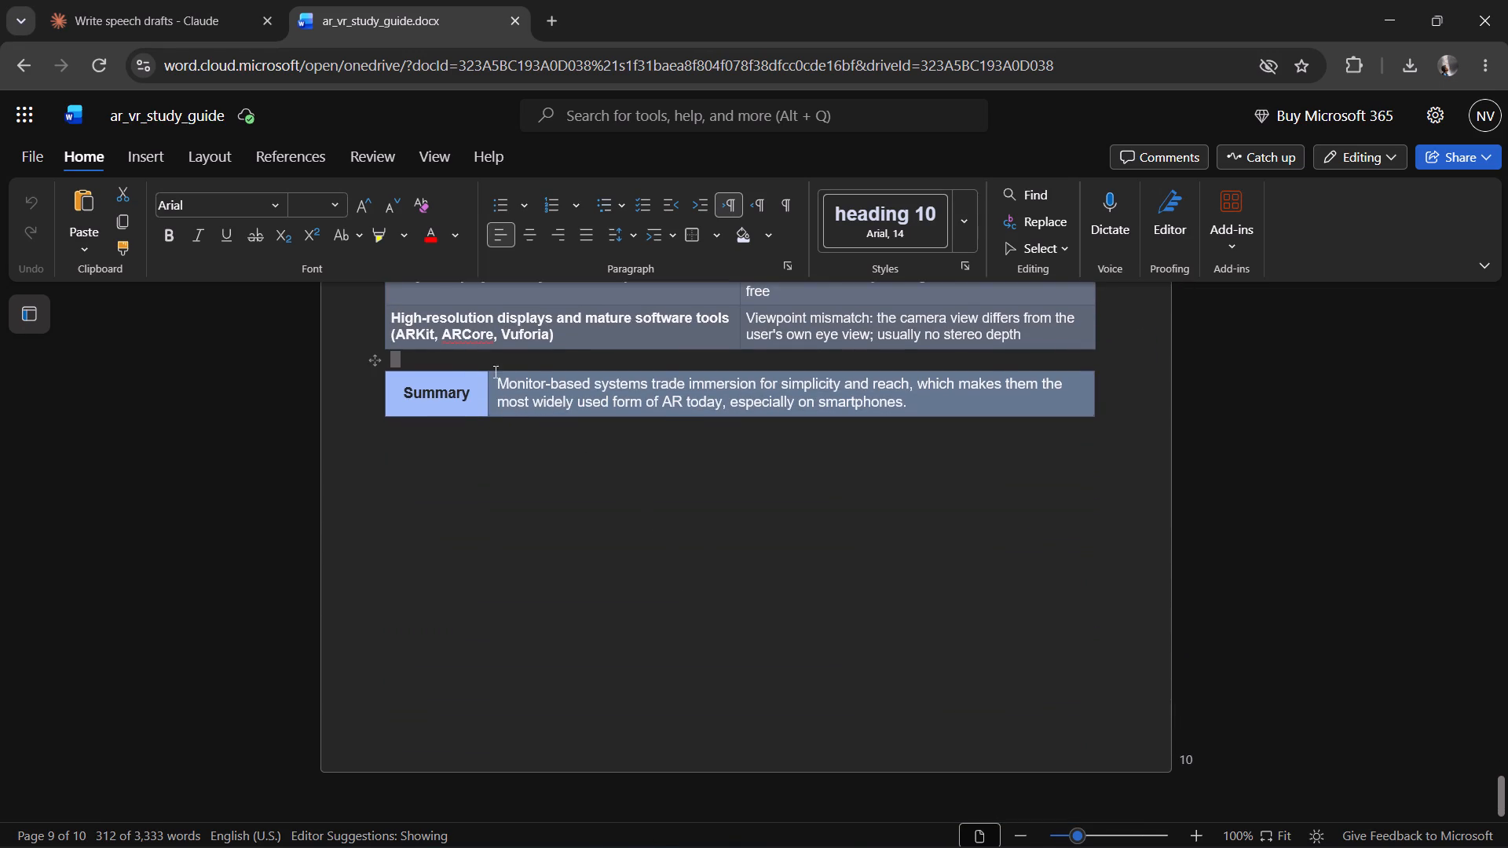
left_click_drag(480, 356, 462, 353)
key("ctrl+c")
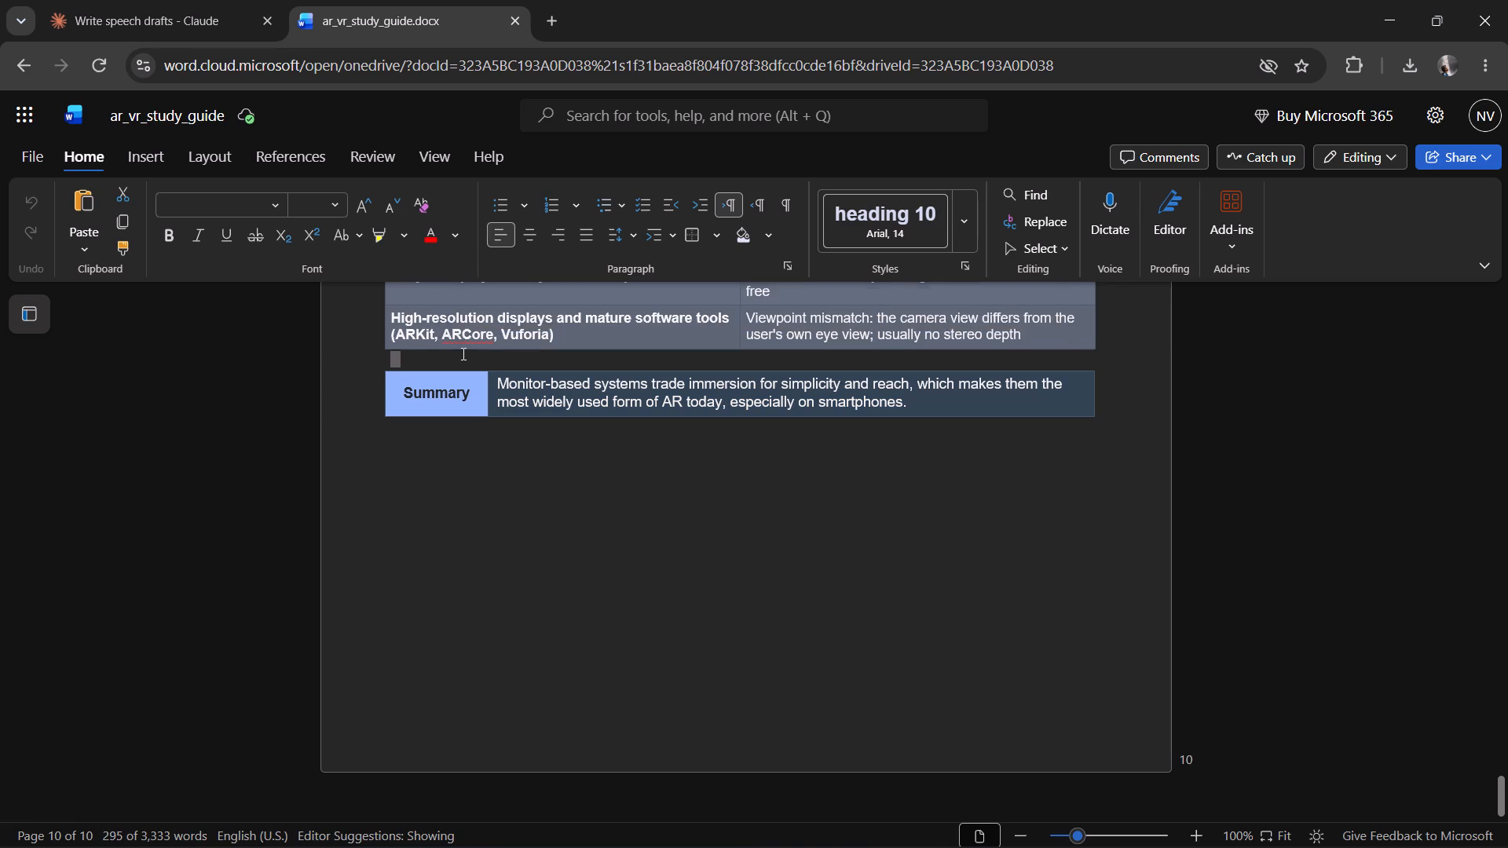
key("alt+Tab")
key("ctrl+v")
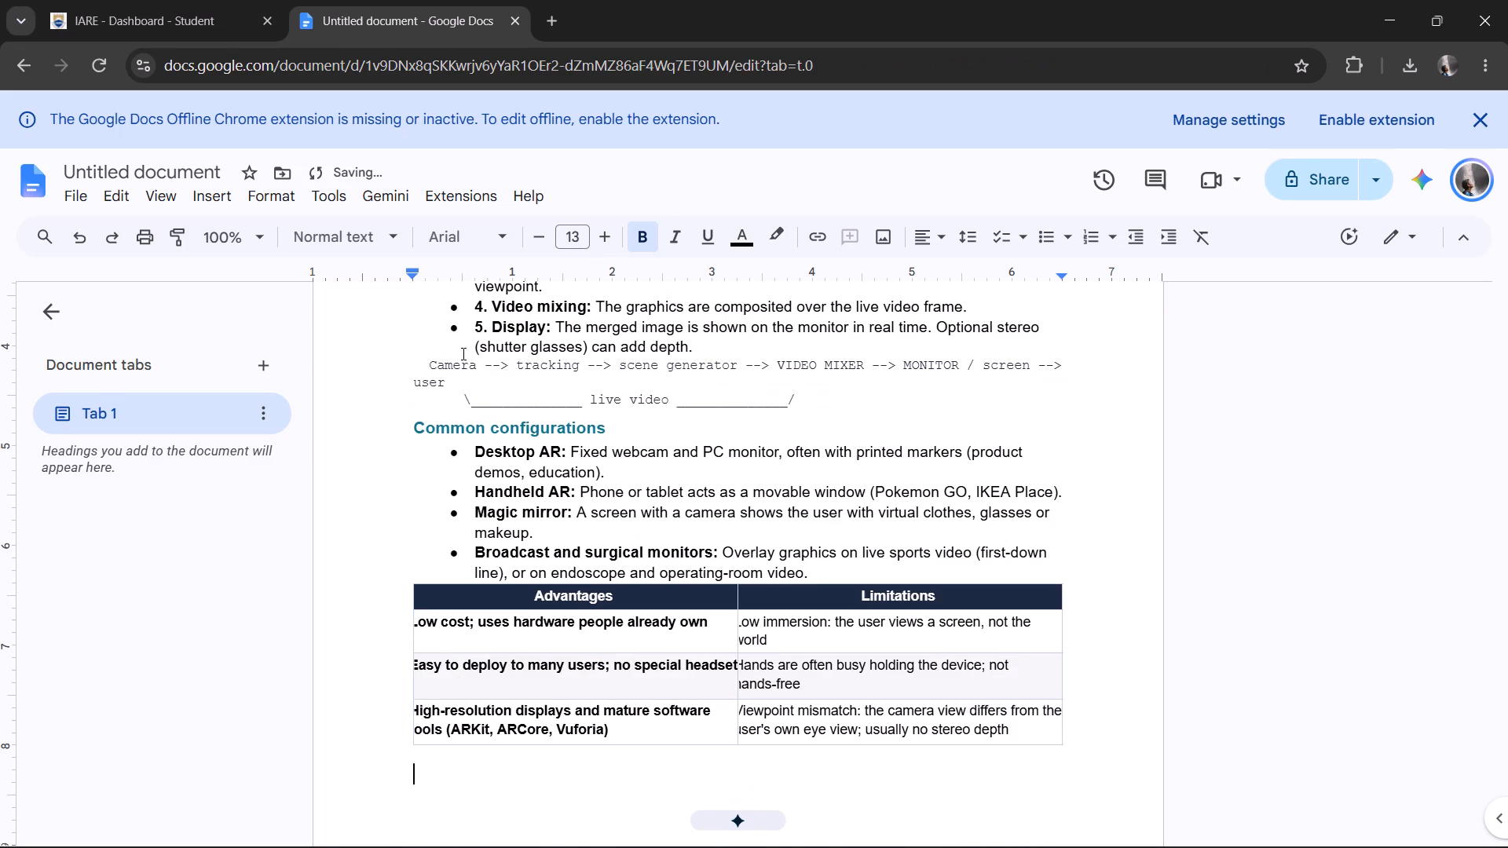
Delete the duplicate heading "10. Monitor-Based Display Systems in Augmented Reality" beneath question 10.
scroll(462, 353, "up", 7)
scroll(462, 353, "down", 1)
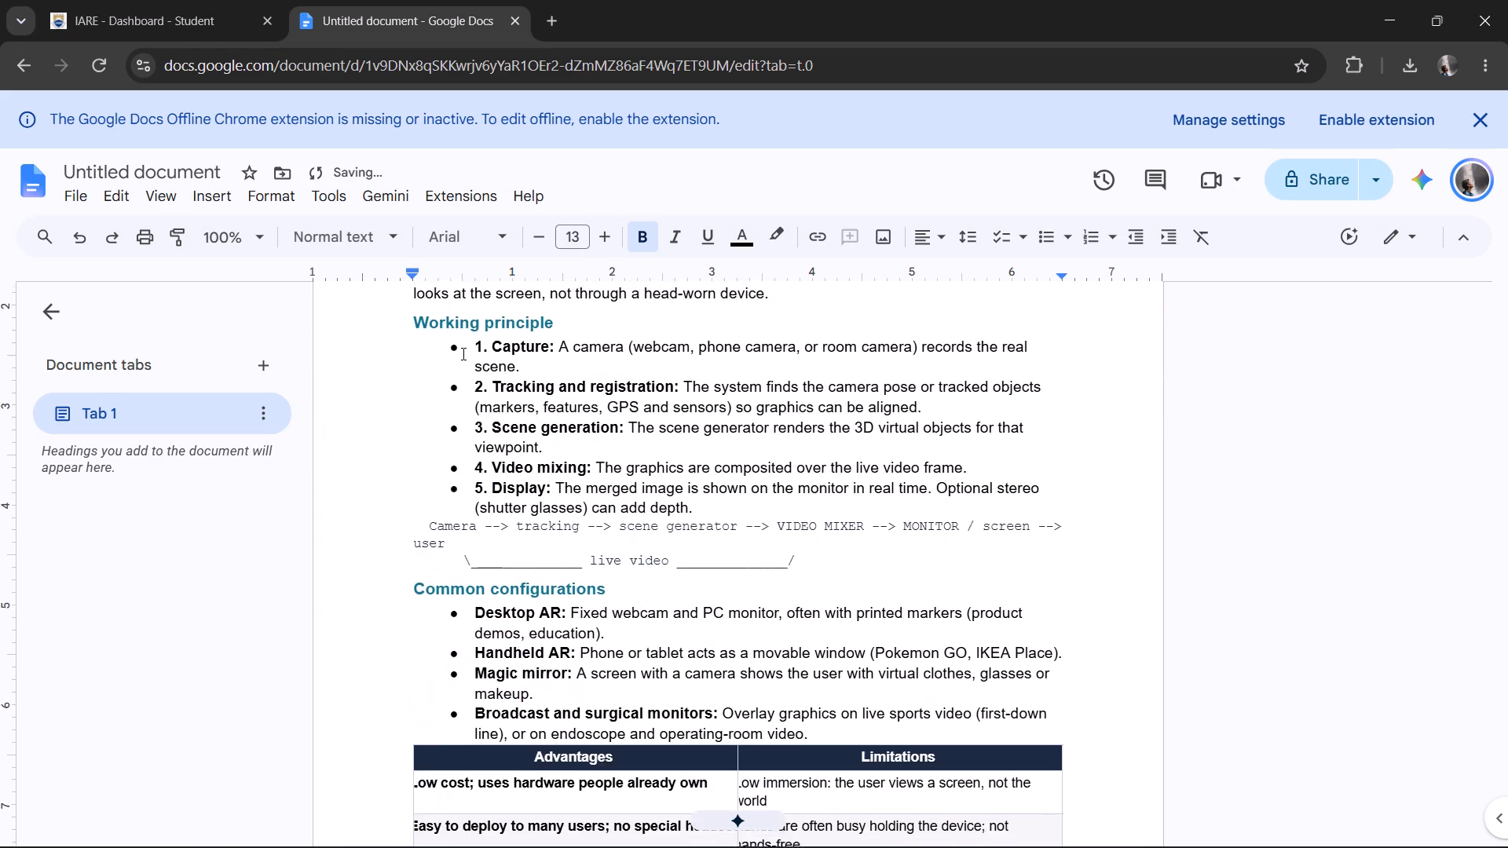
scroll(462, 353, "down", 1)
scroll(462, 353, "up", 3)
left_click_drag(401, 384, 449, 397)
key("BackSpace")
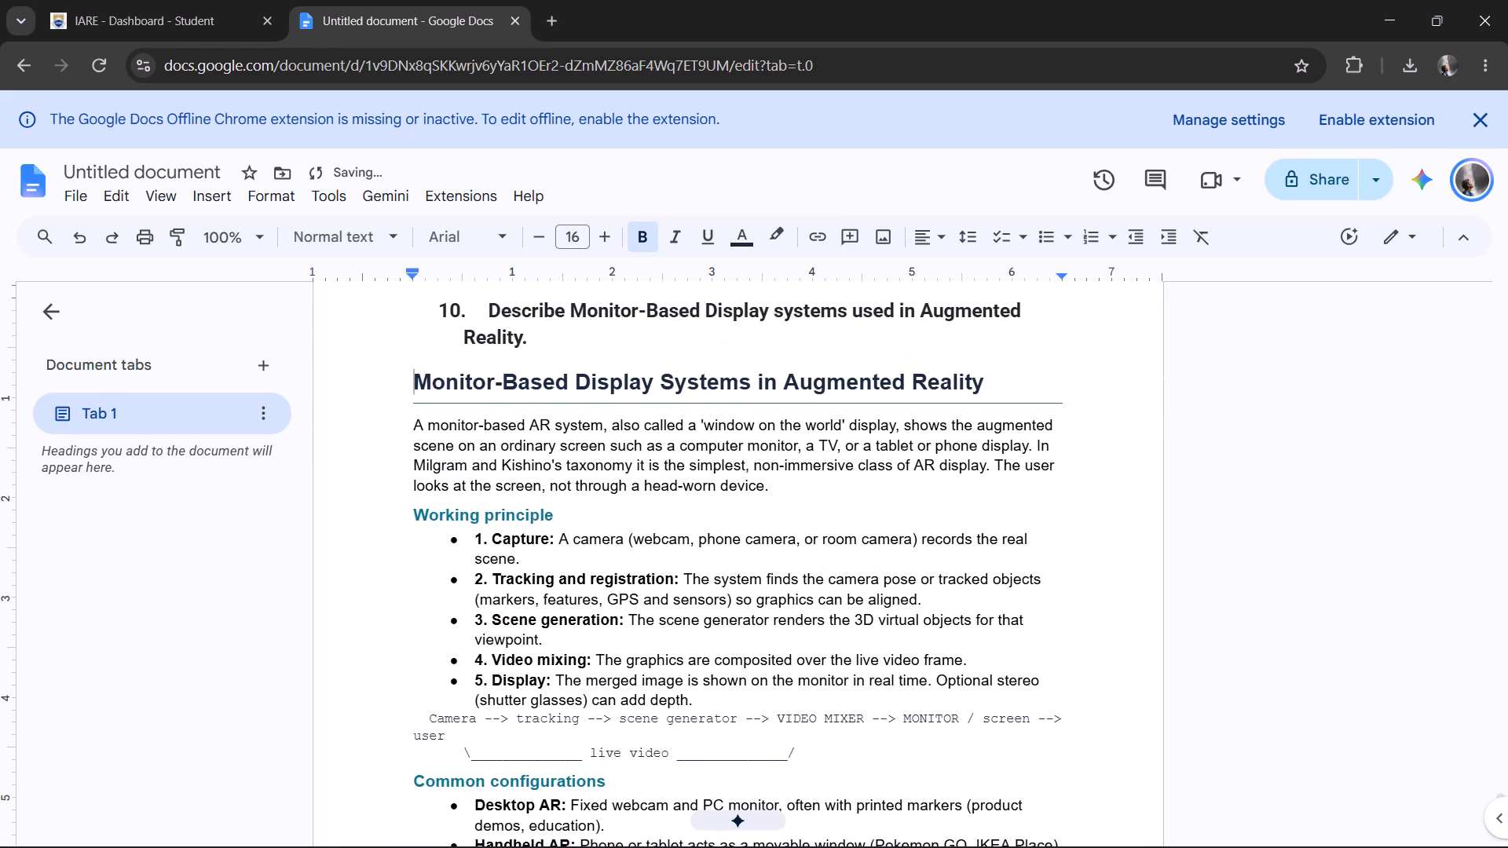
left_click_drag(413, 382, 412, 381)
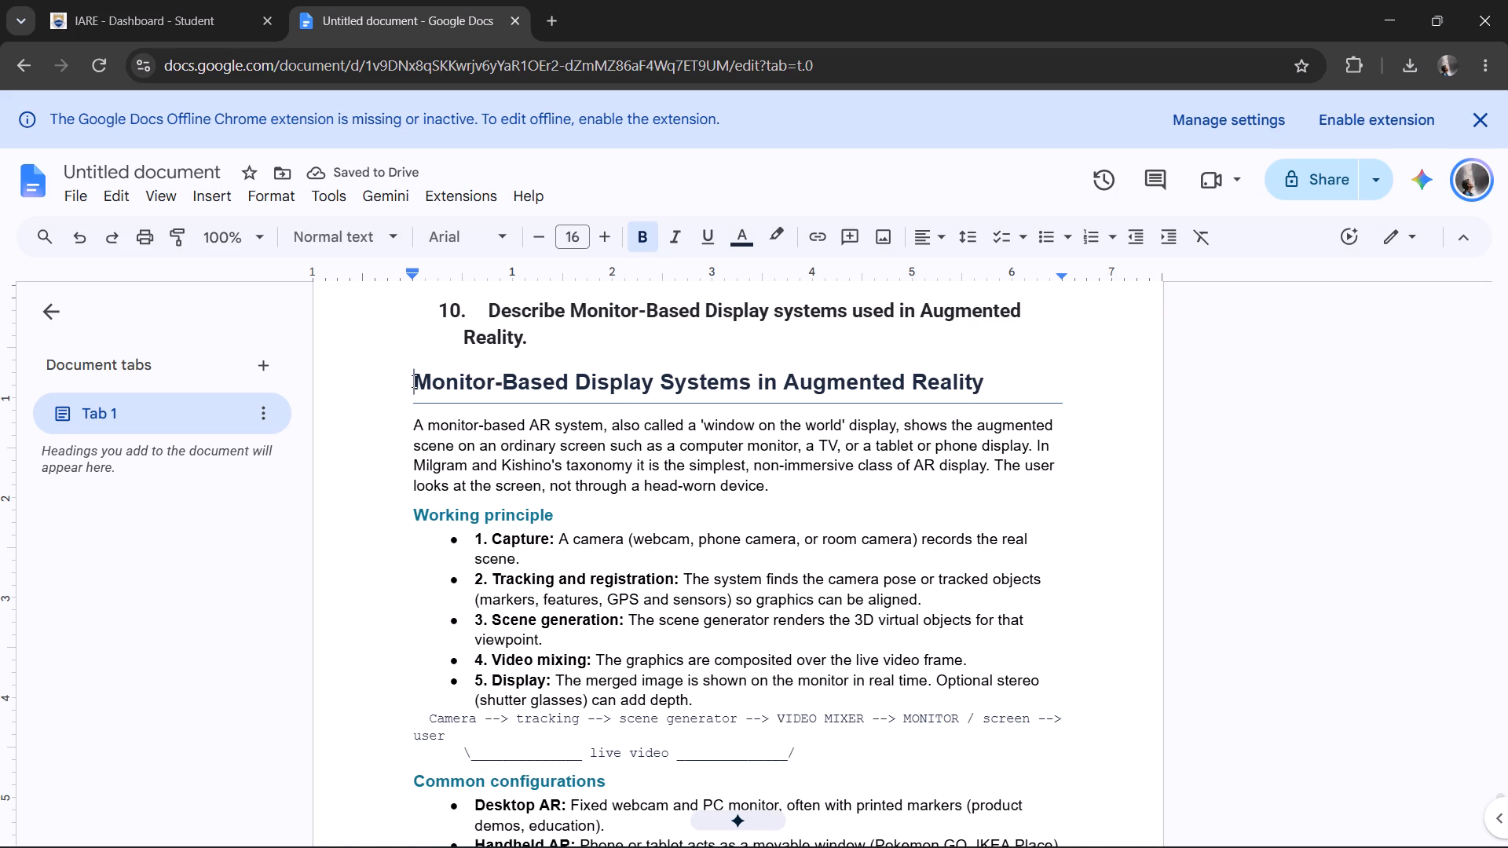
left_click_drag(412, 381, 1050, 397)
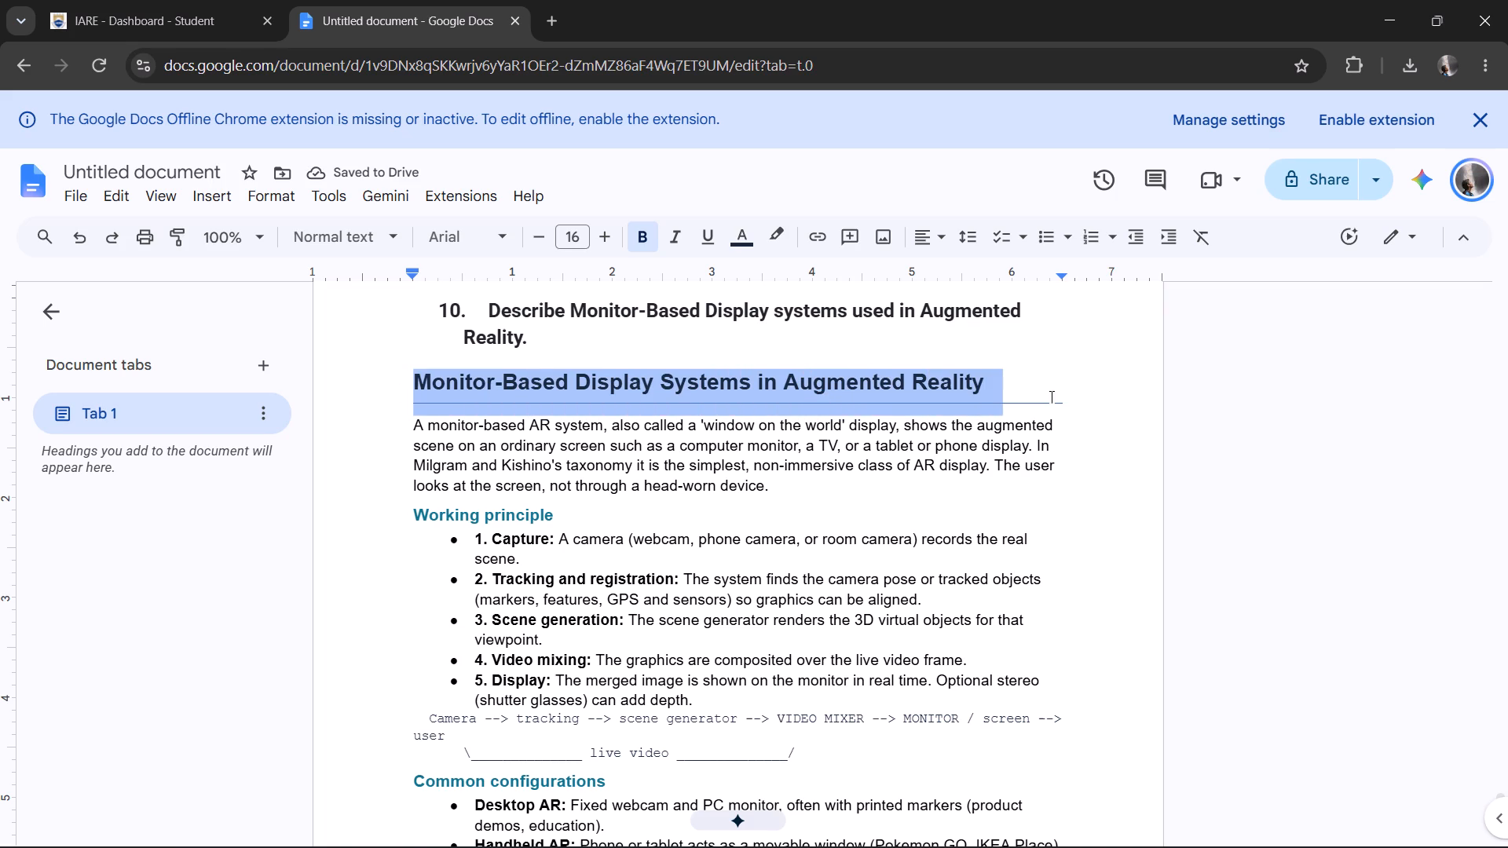
left_click_drag(1050, 397, 1051, 397)
key("BackSpace")
Delete the duplicate heading "9. Projection Displays and Their Applications in AR" and its leftover ruled line beneath question 9.
scroll(1051, 397, "up", 6)
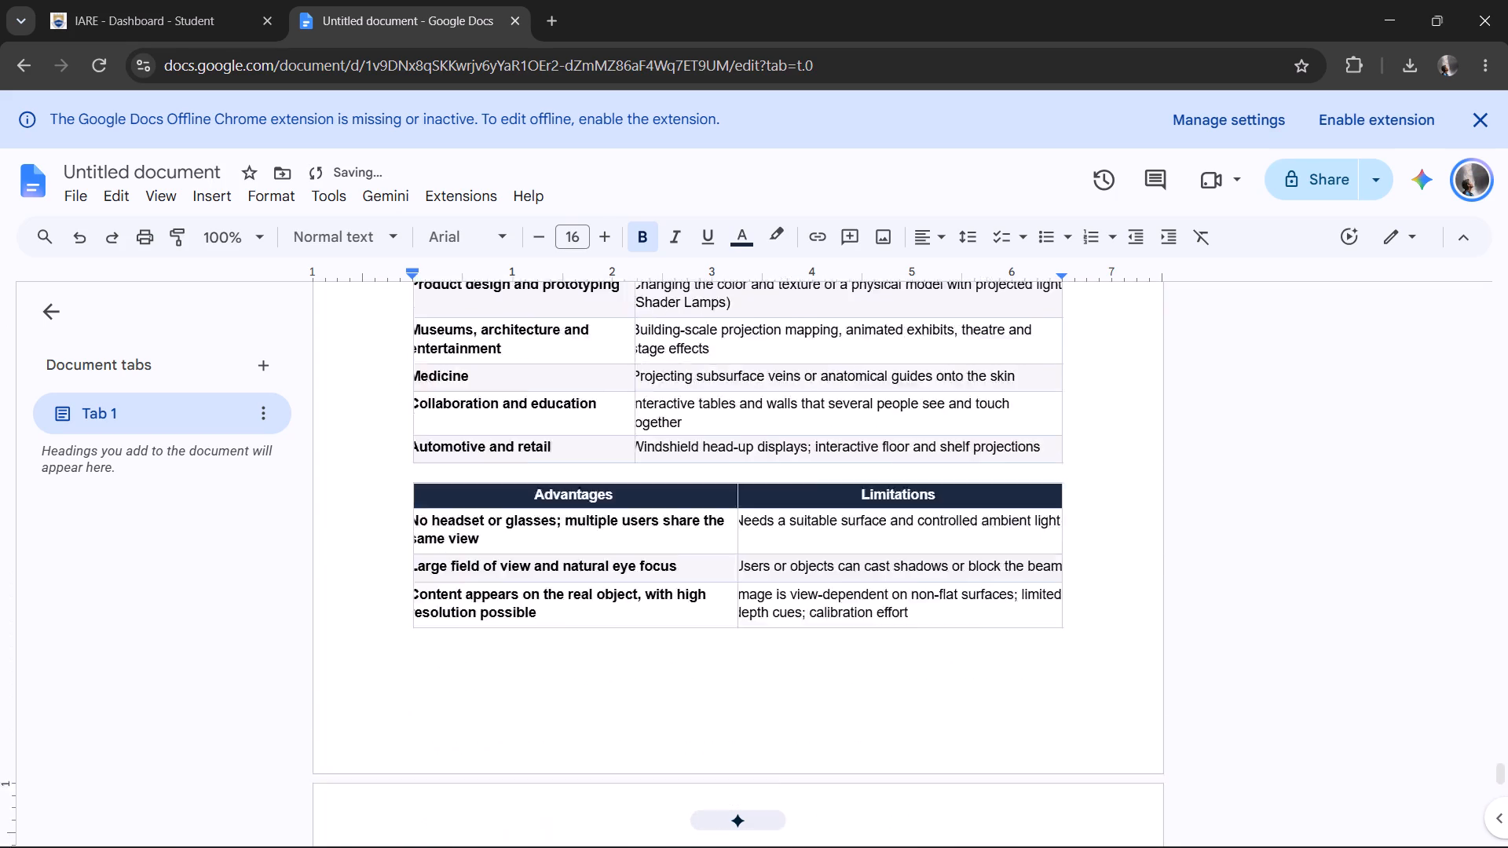
scroll(1051, 397, "up", 4)
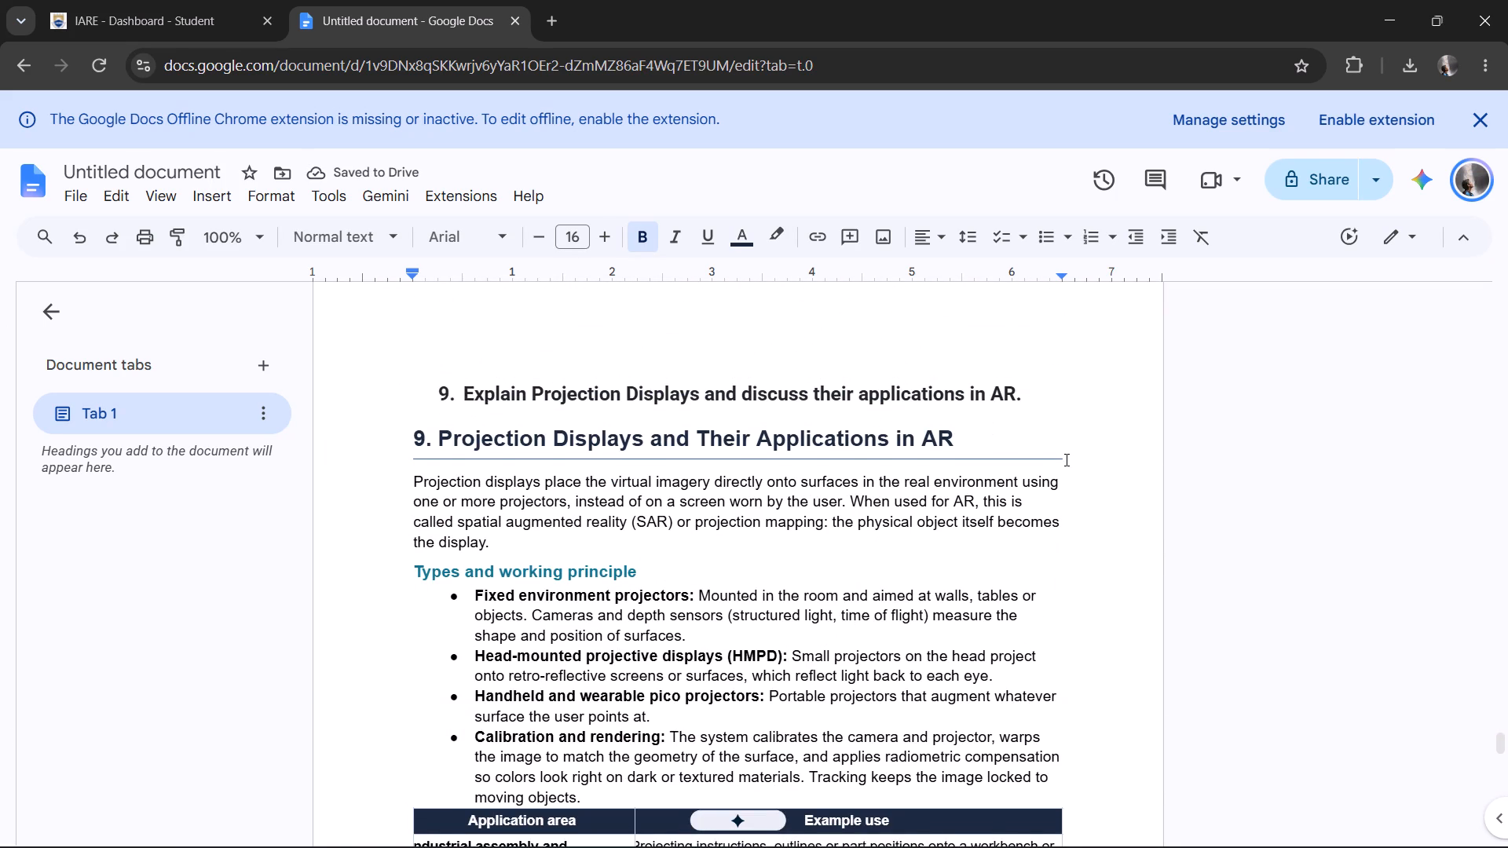
left_click_drag(1065, 459, 437, 435)
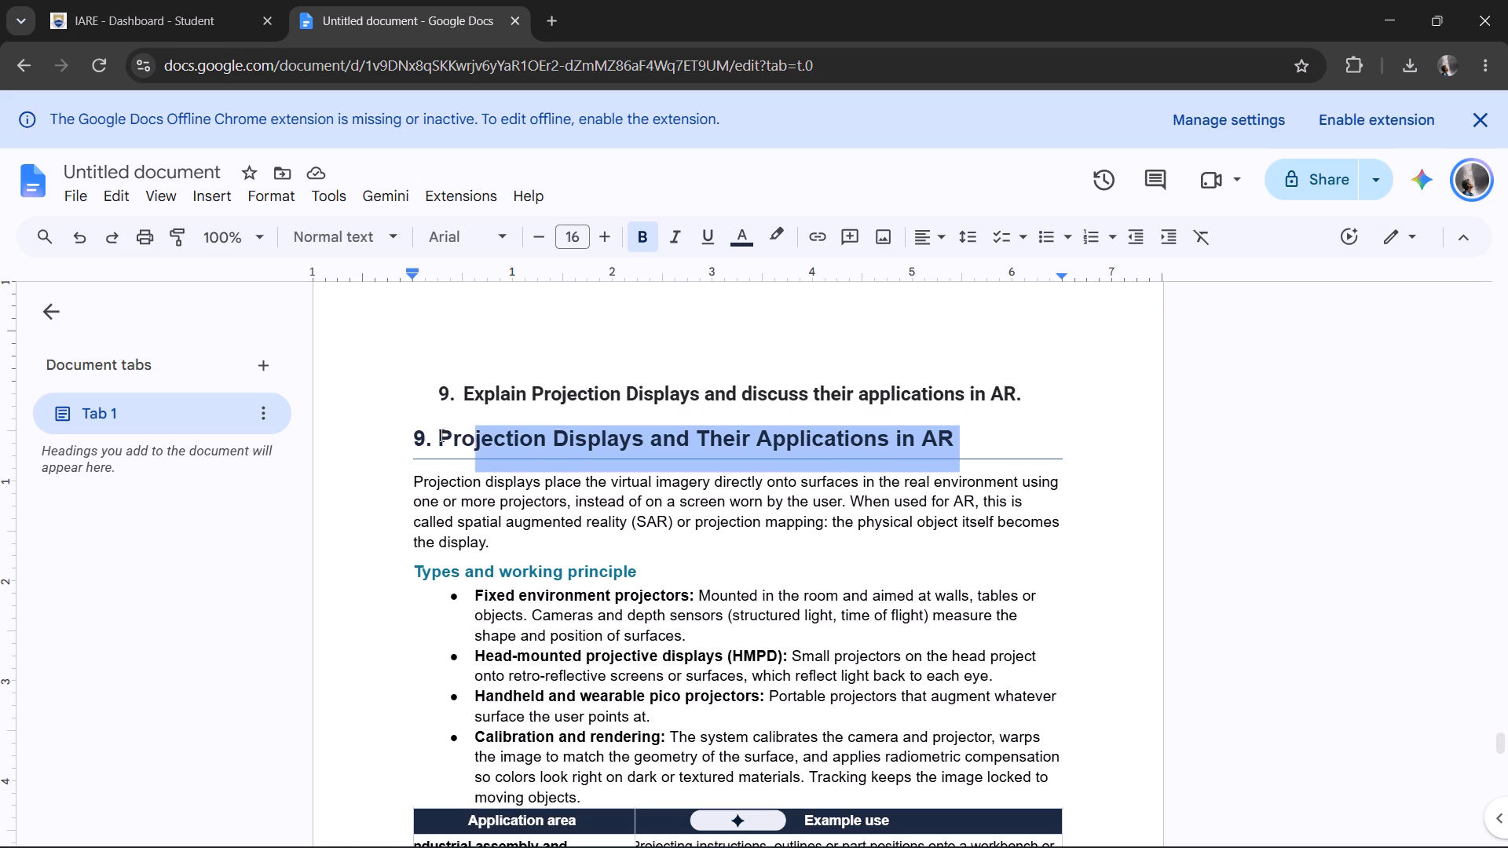
left_click_drag(437, 435, 401, 429)
key("BackSpace")
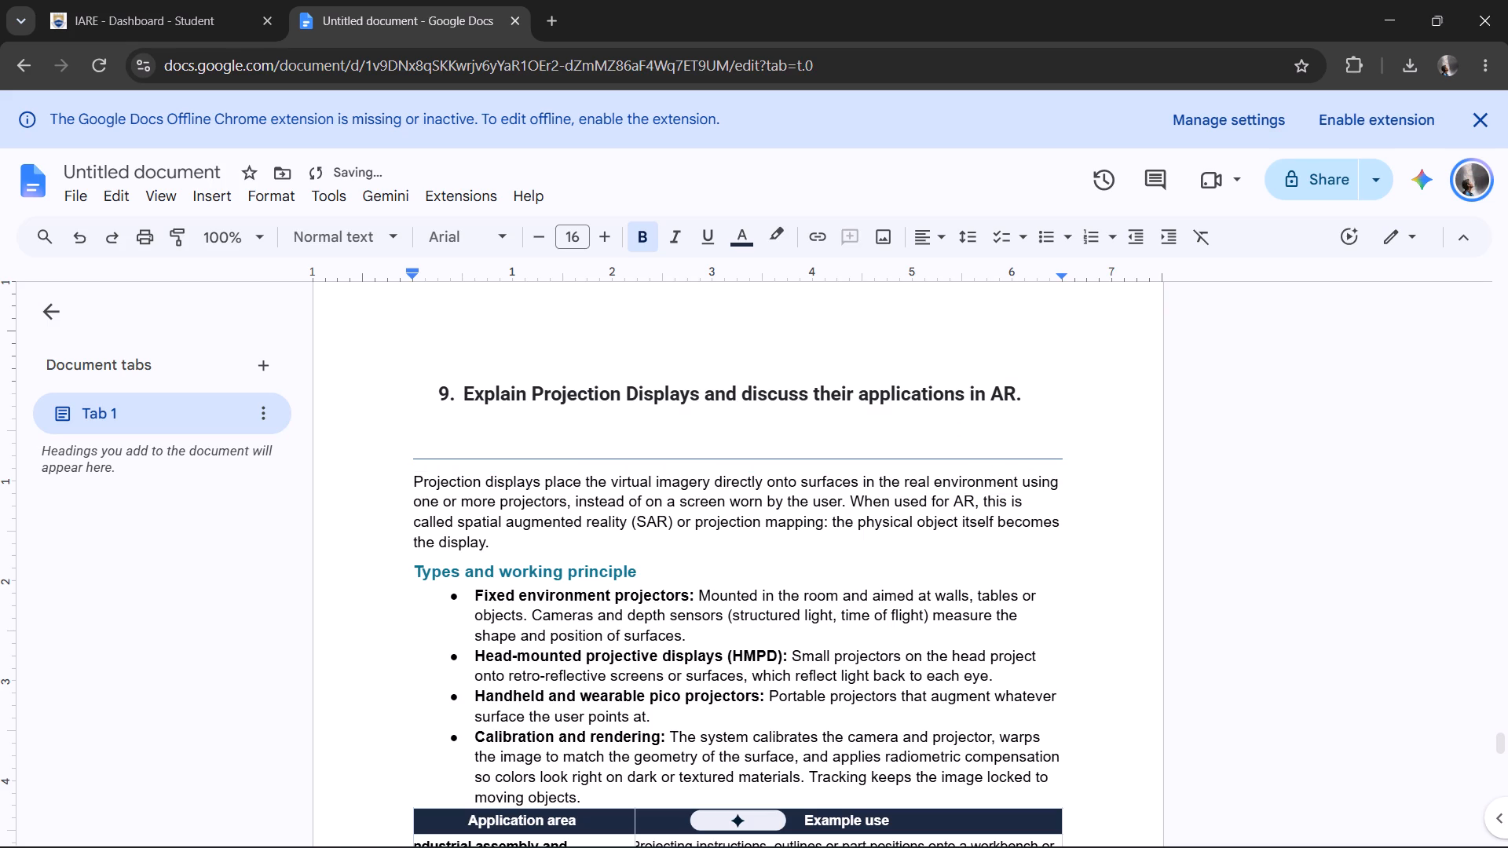
left_click(404, 481)
key("BackSpace")
Delete the duplicate heading "8. Video See-Through Systems" together with its ruled line beneath question 8.
scroll(404, 481, "up", 4)
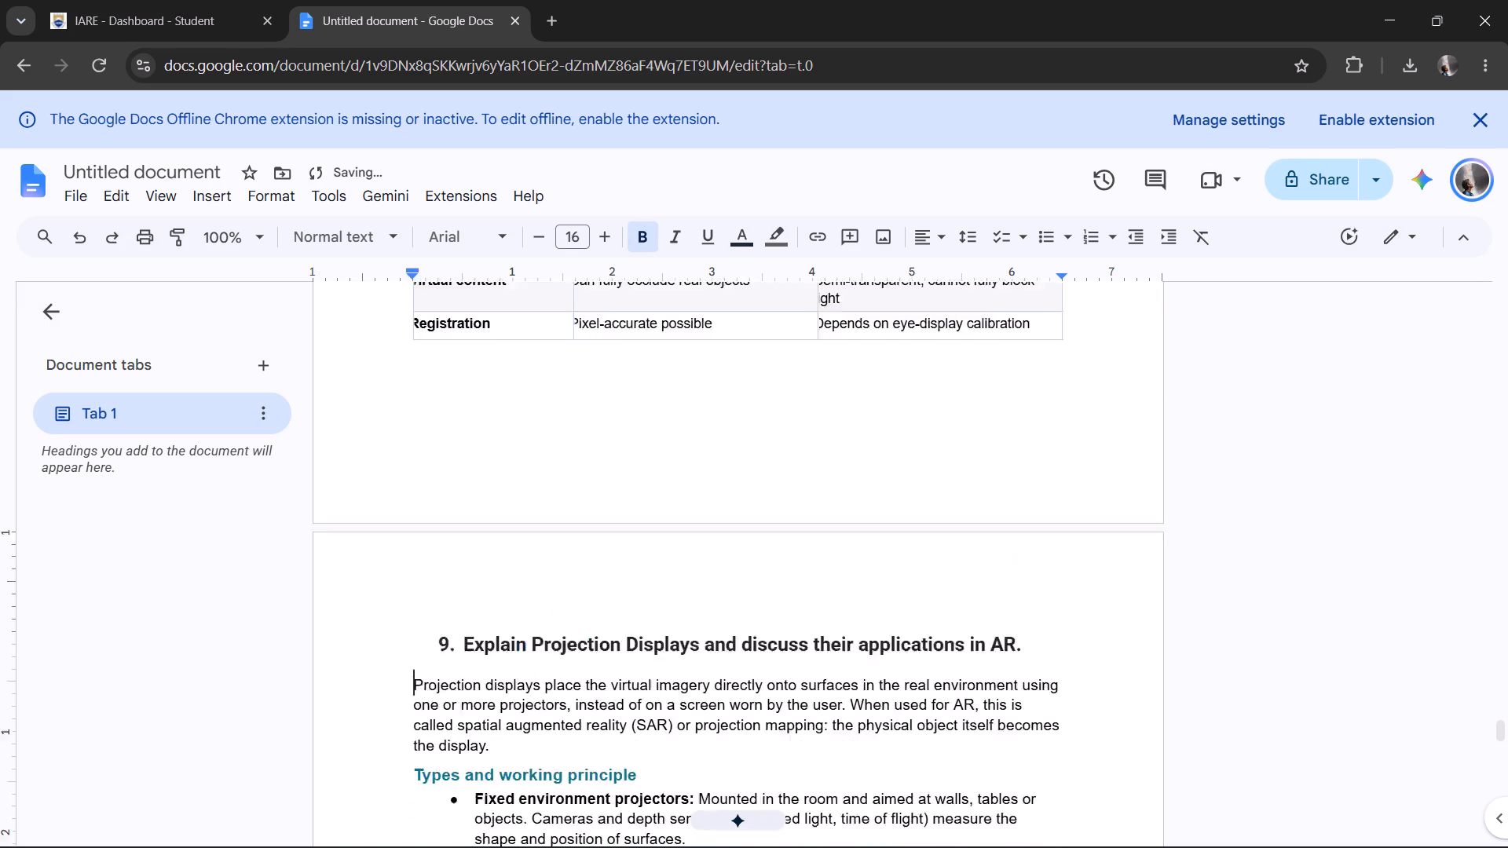
scroll(404, 481, "up", 7)
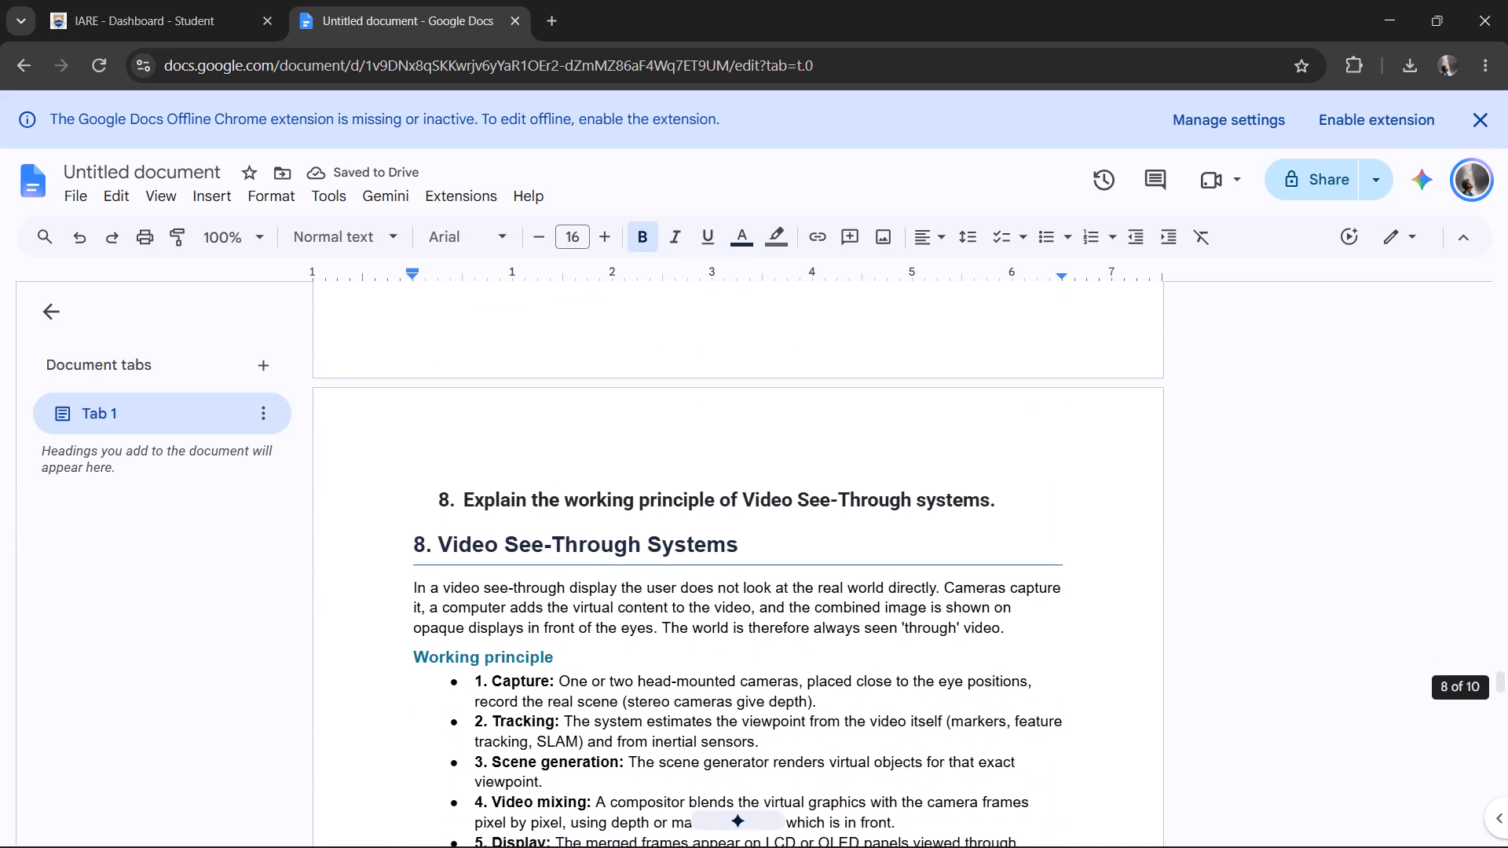
scroll(404, 481, "up", 1)
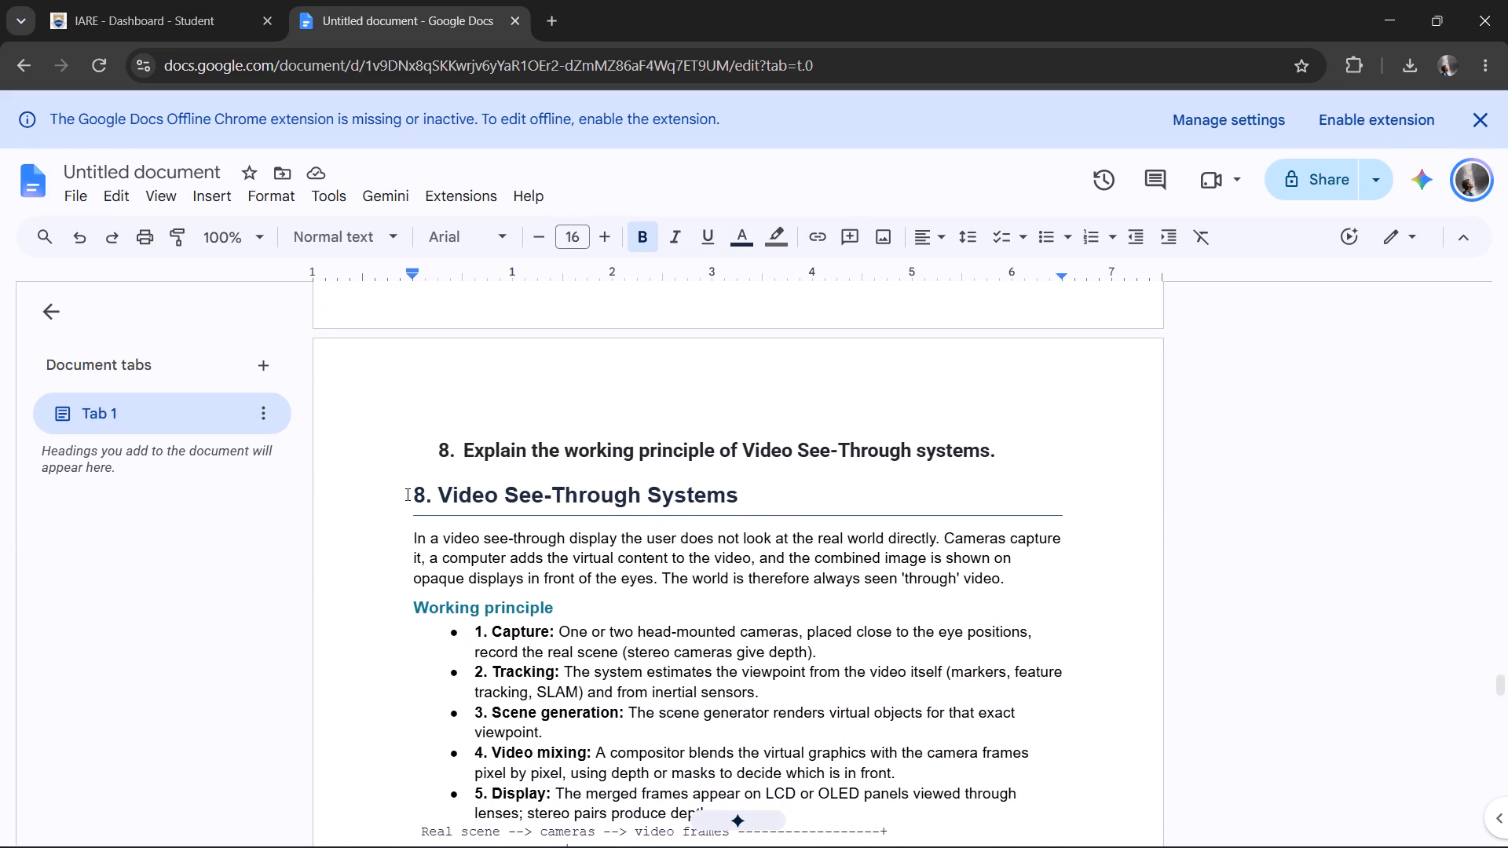
left_click_drag(406, 494, 1079, 520)
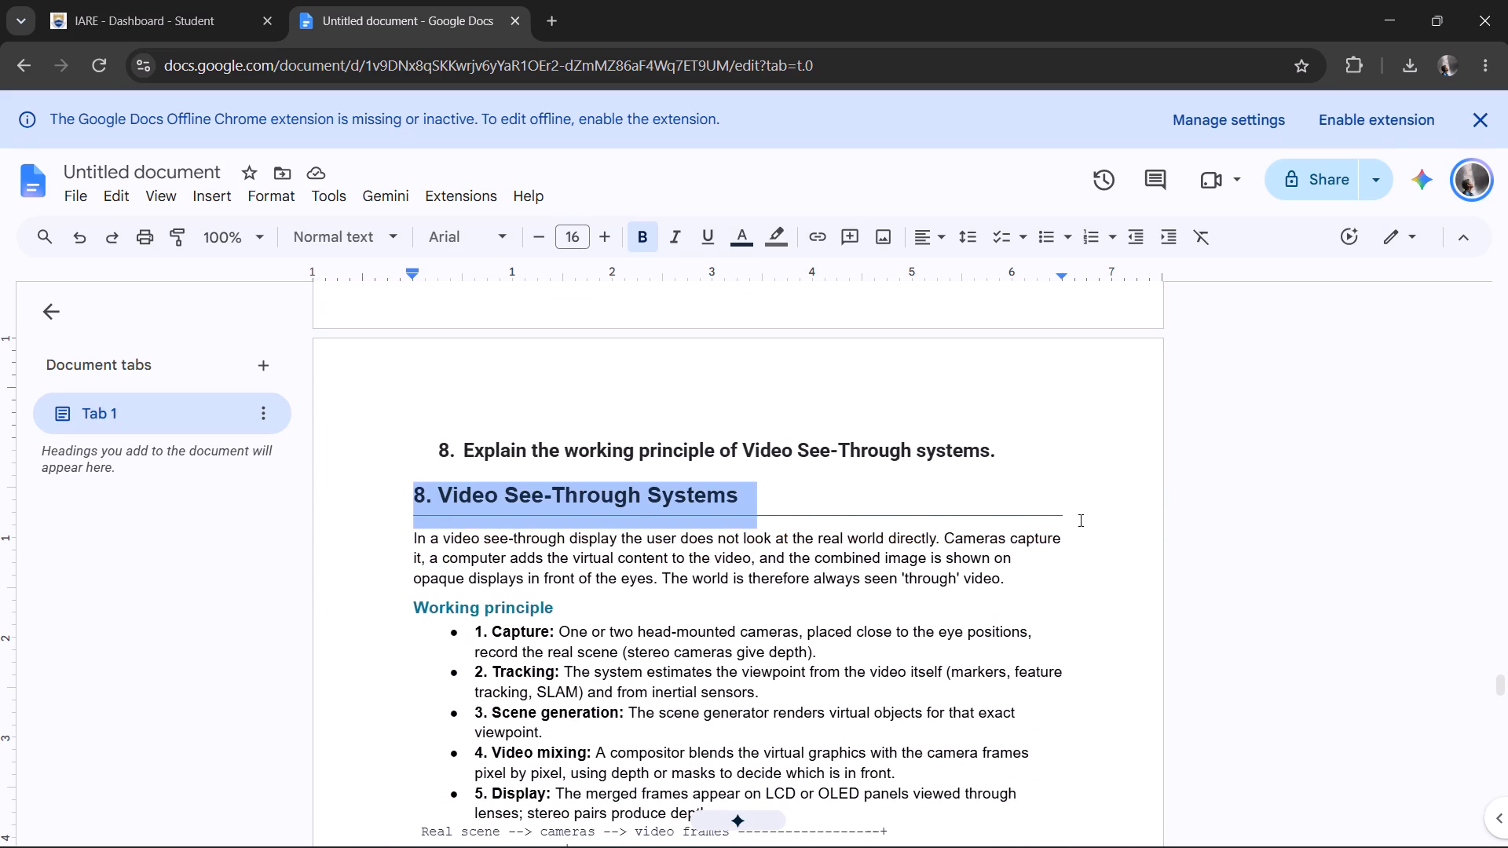
left_click_drag(1079, 520, 1066, 518)
key("BackSpace")
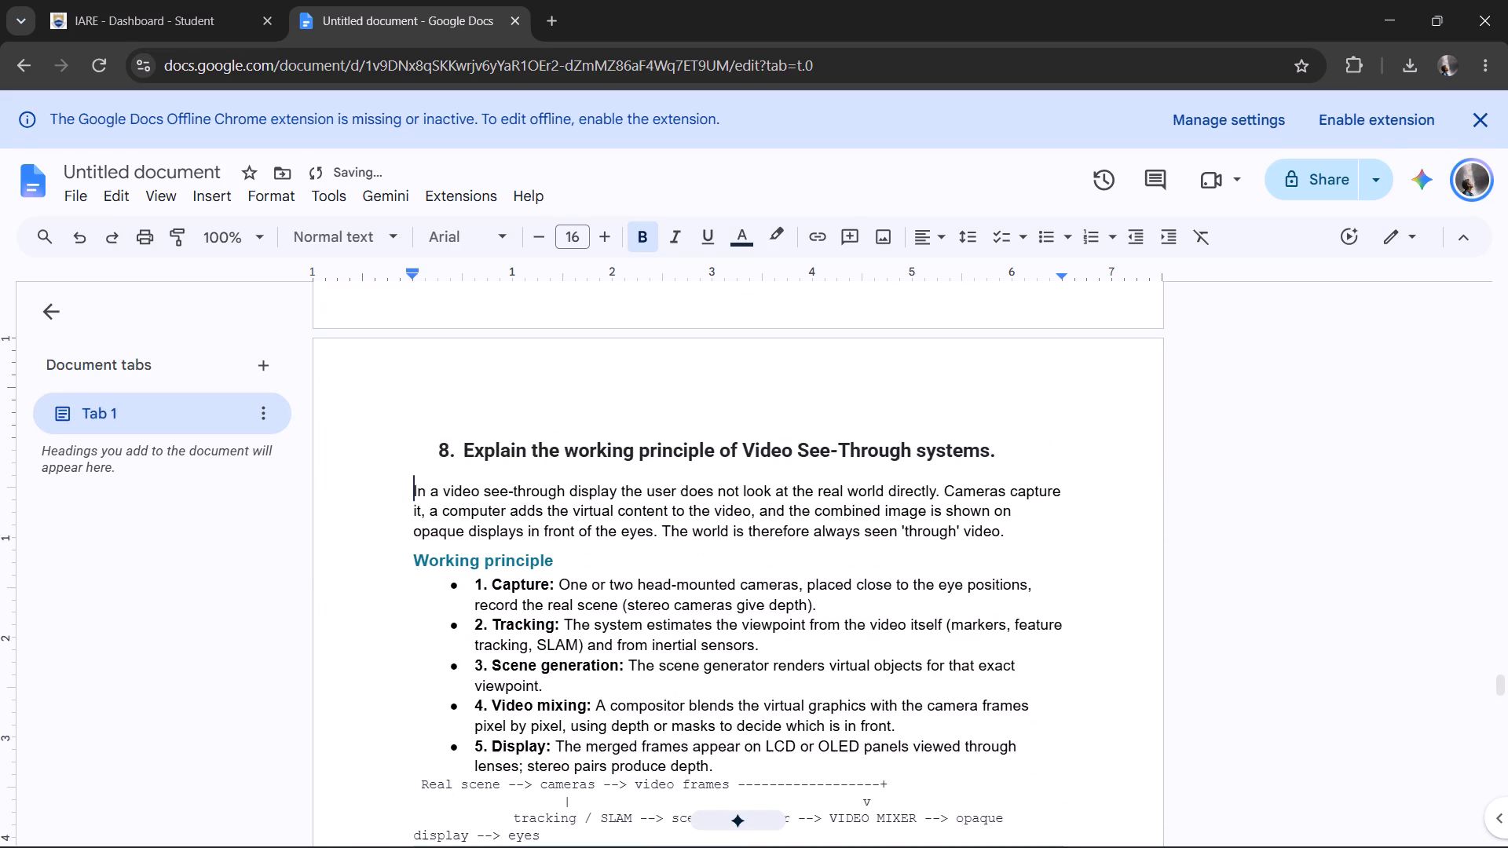
Delete the duplicate heading "5. How Visual, Aural and Haptic Interfaces Create Immersion" and its leftover ruled line beneath question 5.
scroll(1066, 518, "up", 13)
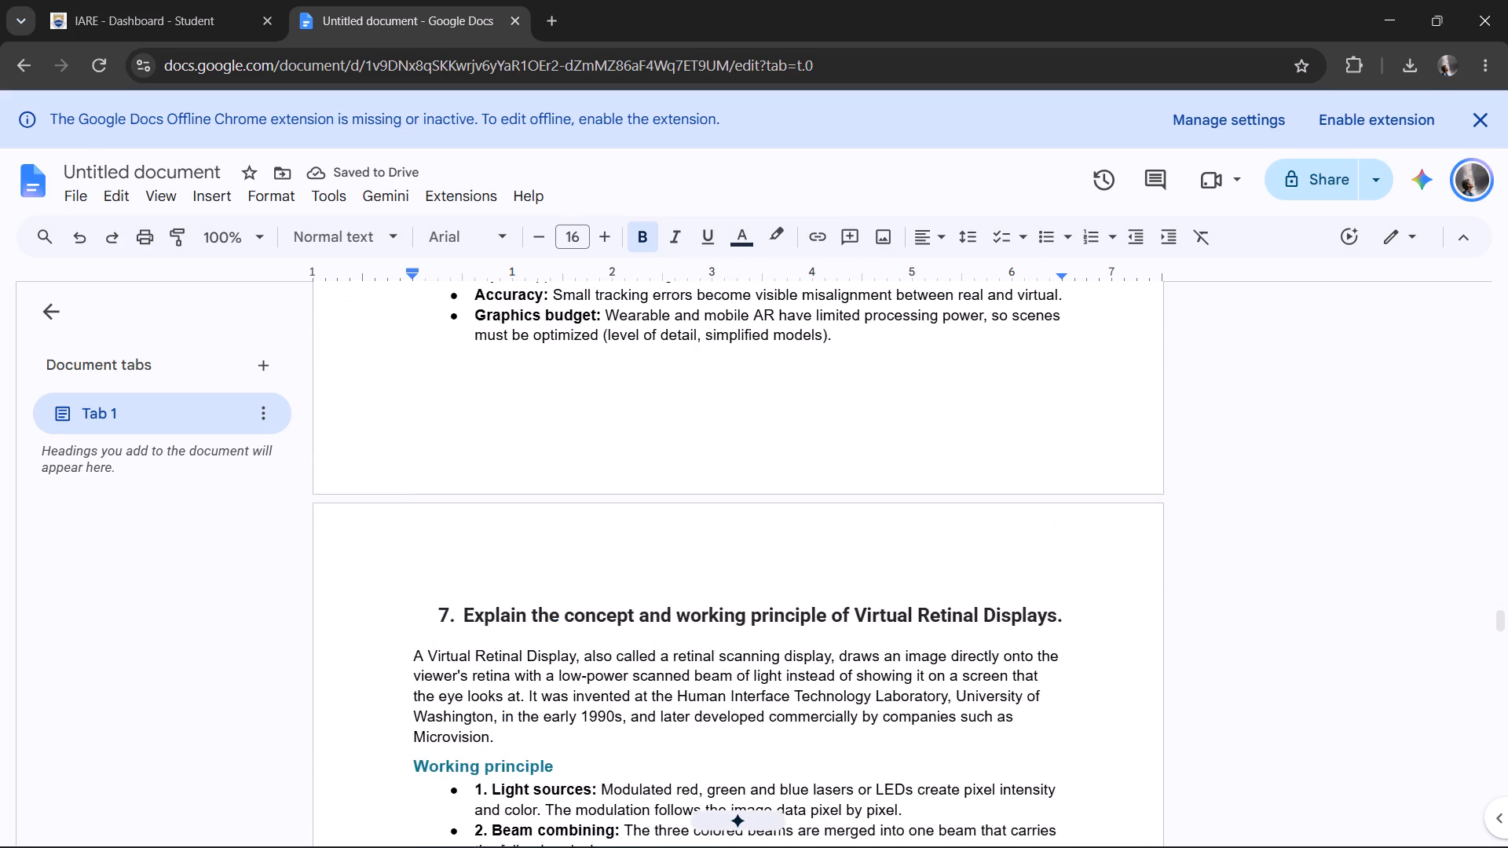
scroll(1066, 518, "up", 6)
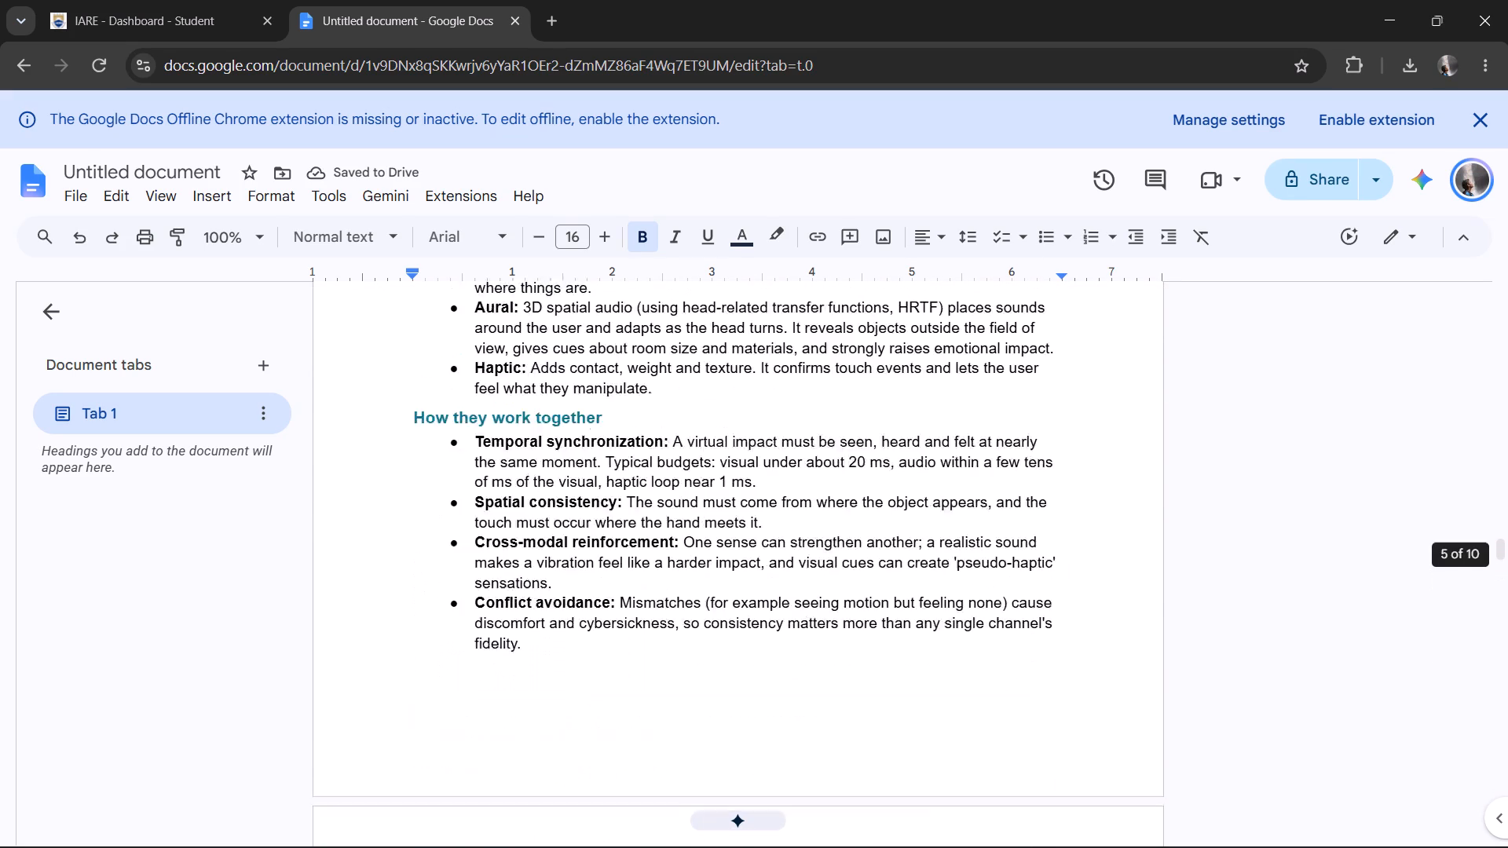
scroll(1066, 518, "up", 5)
right_click(1066, 518)
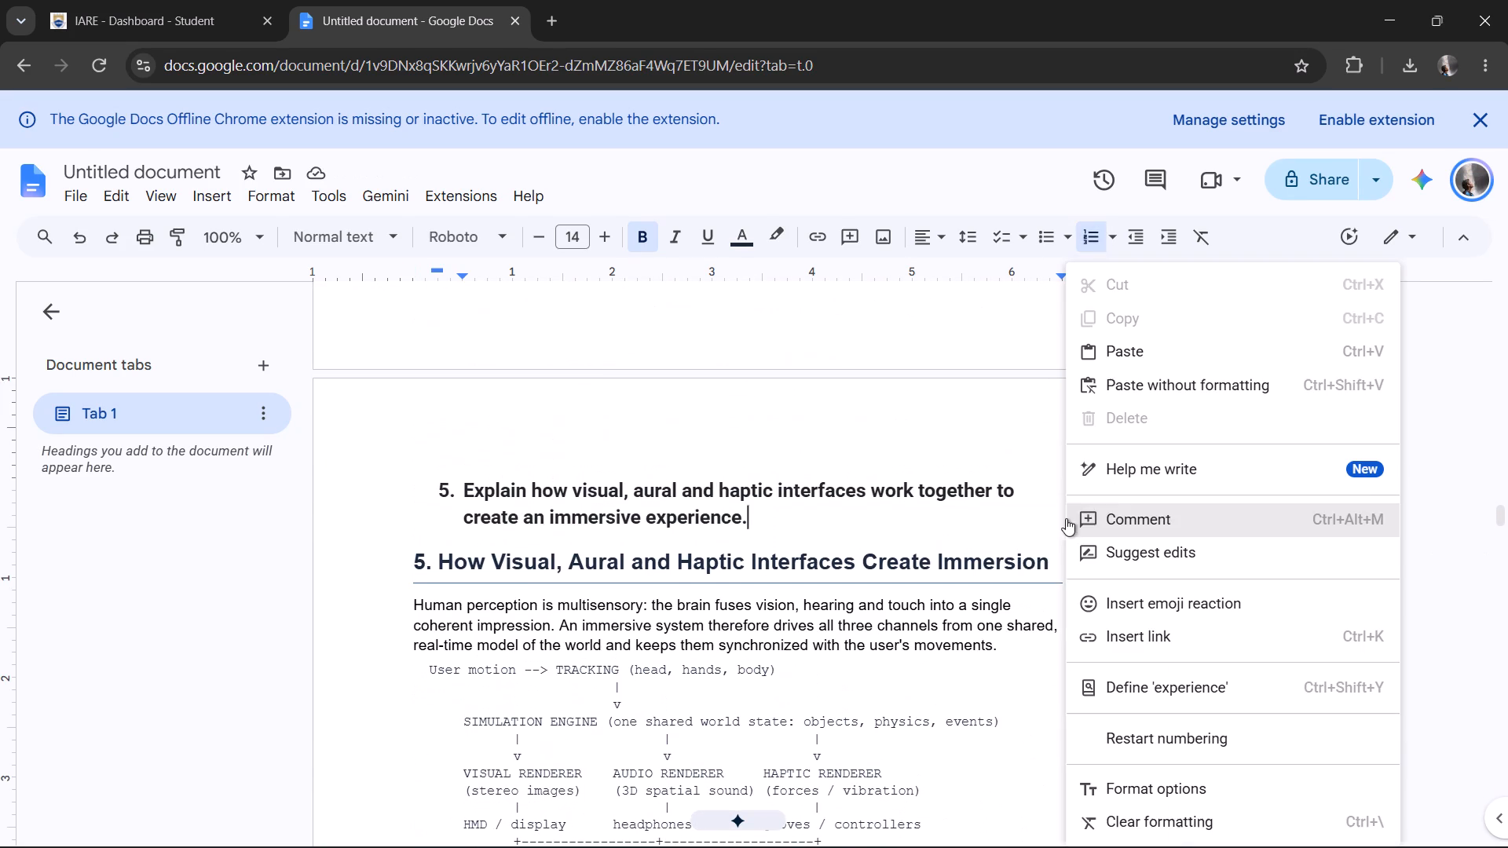
left_click(408, 555)
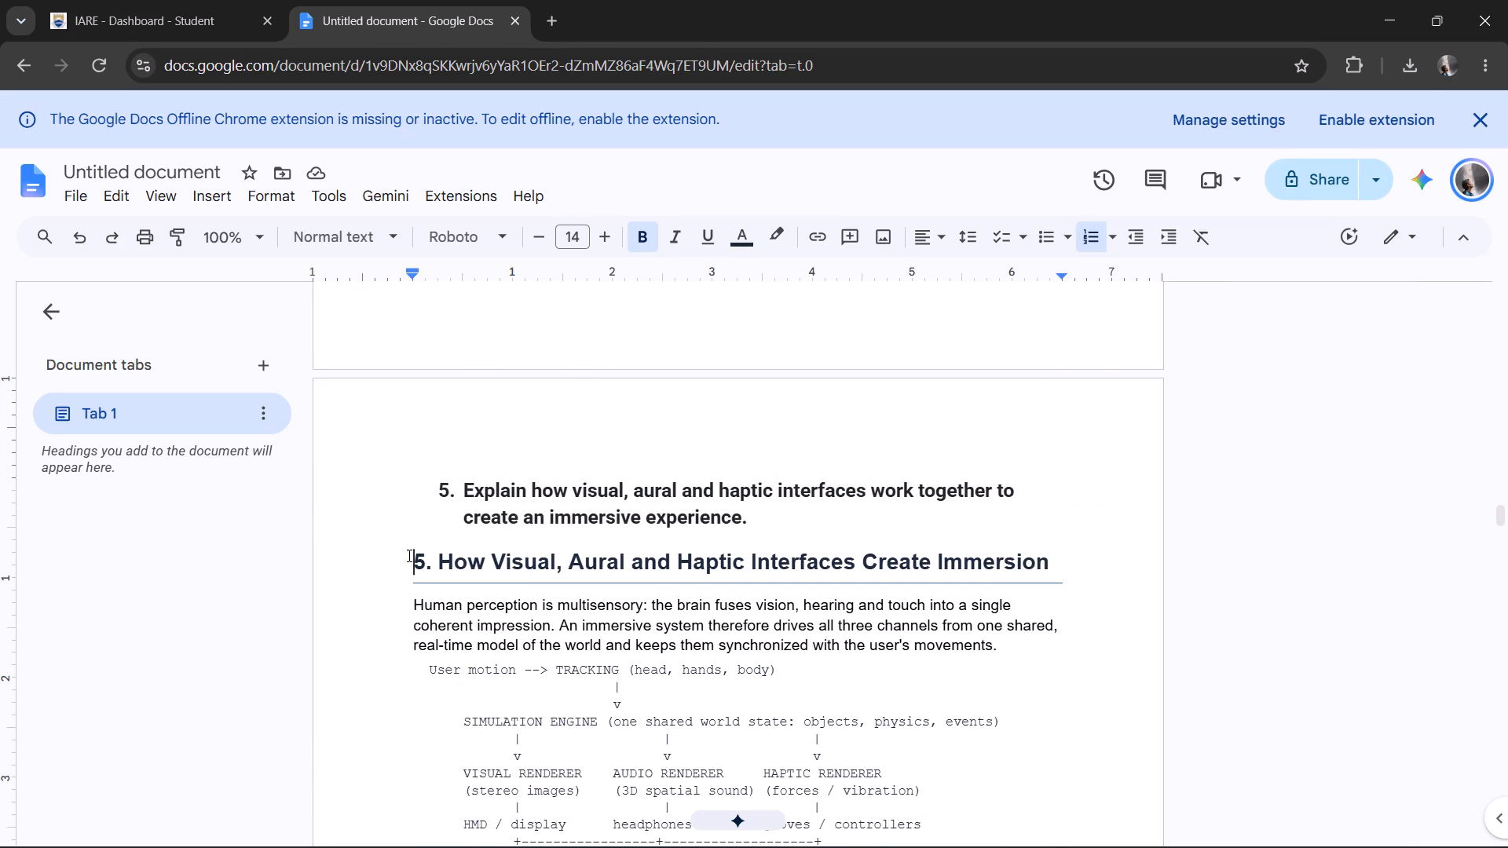
left_click_drag(408, 555, 1008, 581)
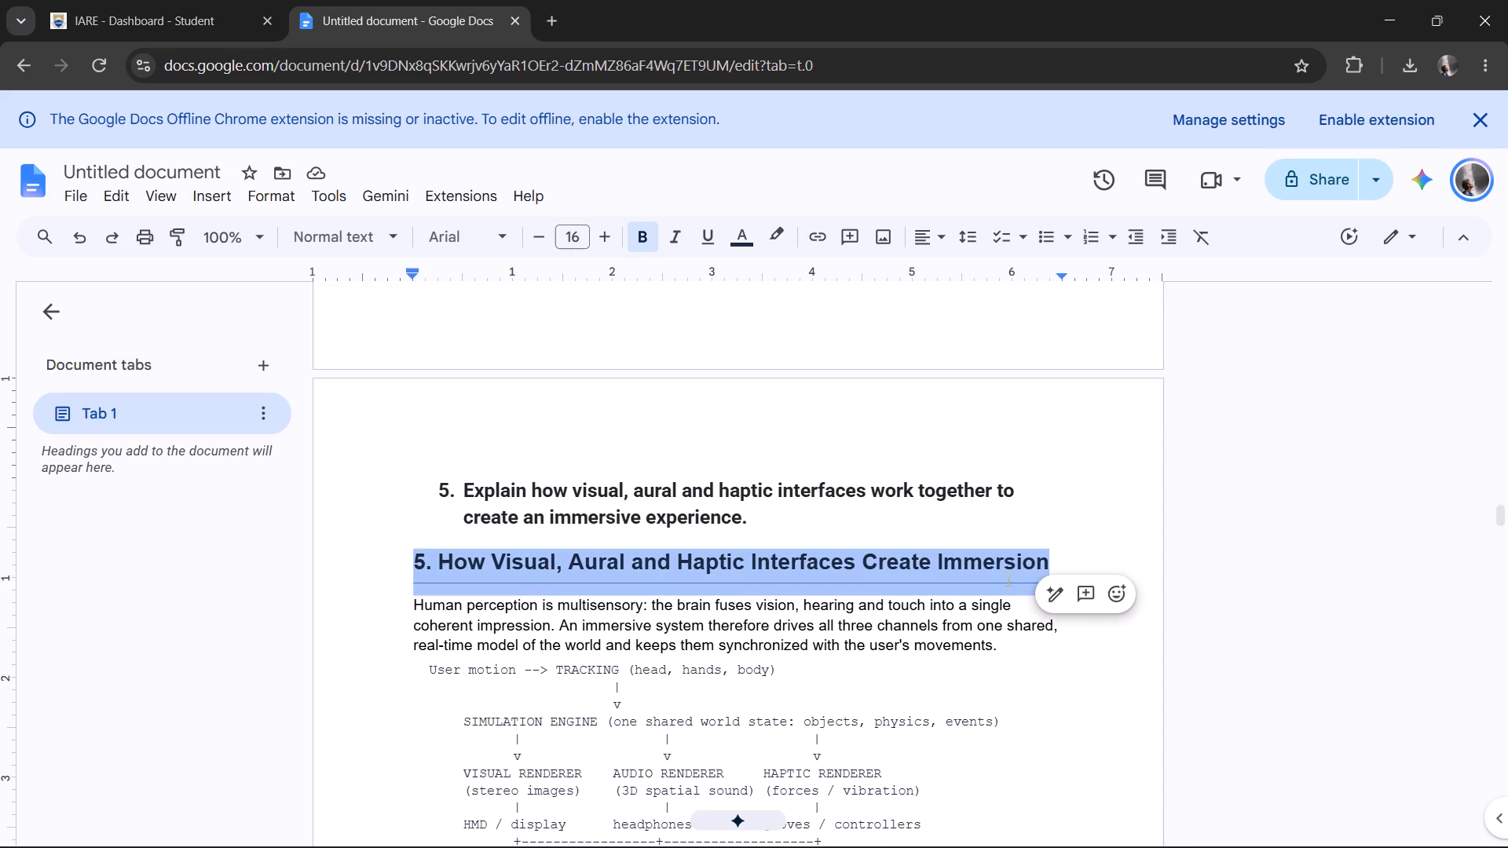
left_click_drag(1008, 581, 1056, 589)
left_click(1056, 589)
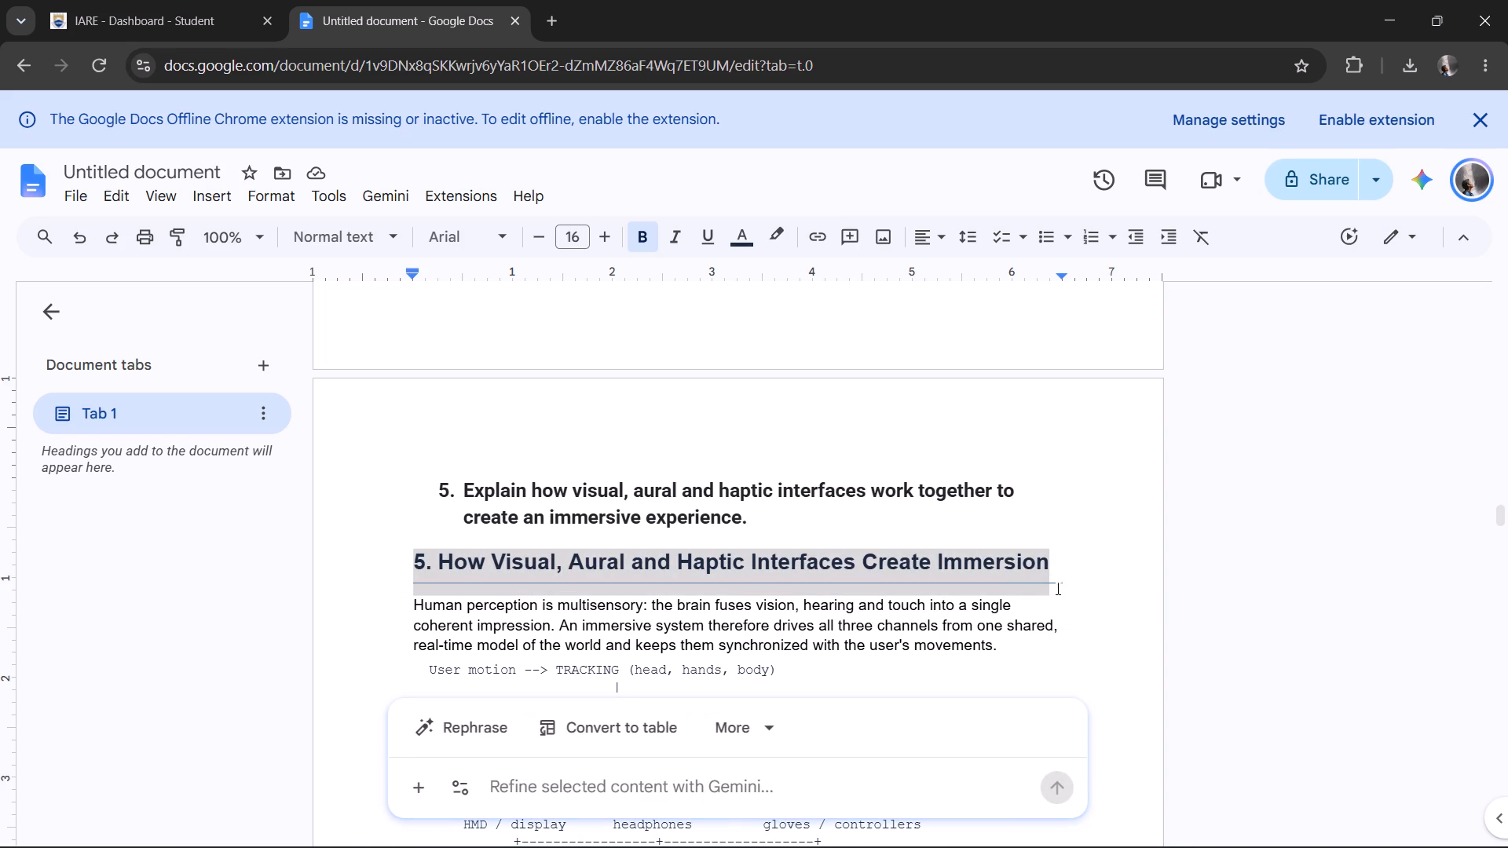
key("BackSpace")
key("BackSpace")
key("Escape")
key("BackSpace")
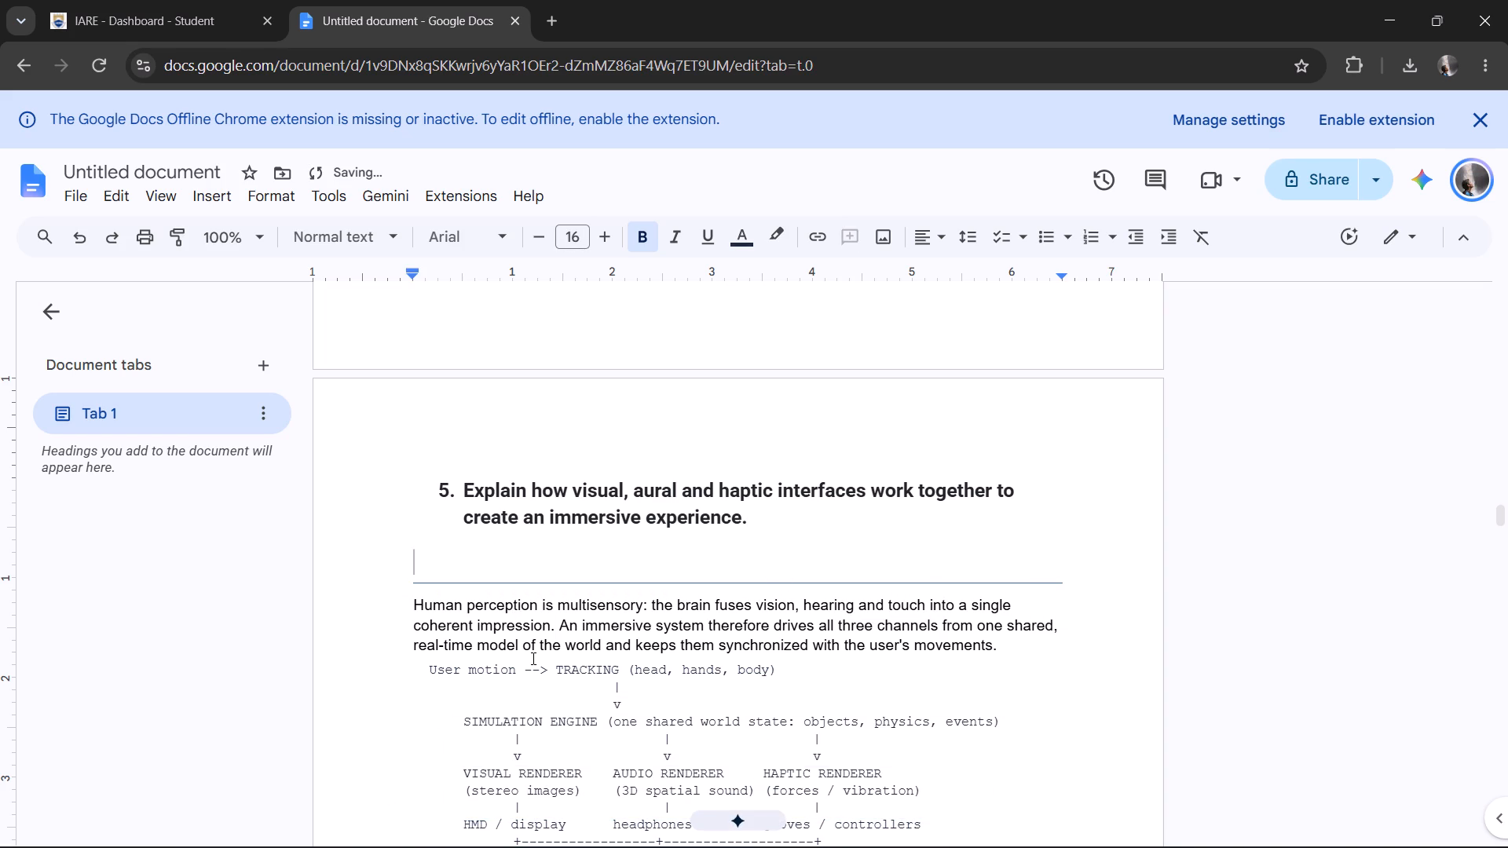
left_click(412, 609)
key("BackSpace")
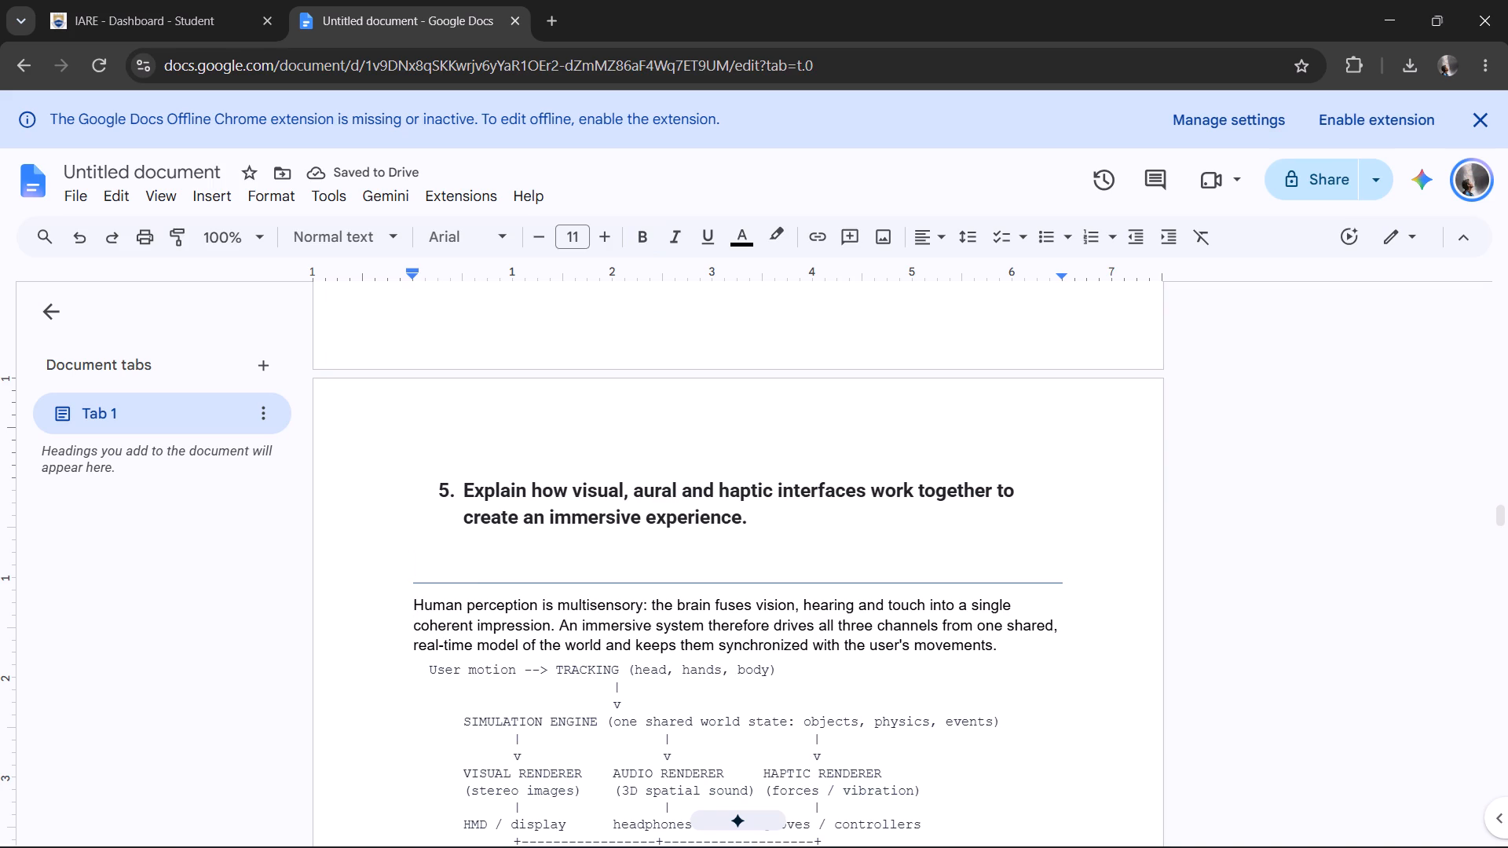
Delete the duplicate heading "1. Augmented Reality vs. Virtual Reality" together with its ruled line beneath question 1.
scroll(412, 609, "up", 8)
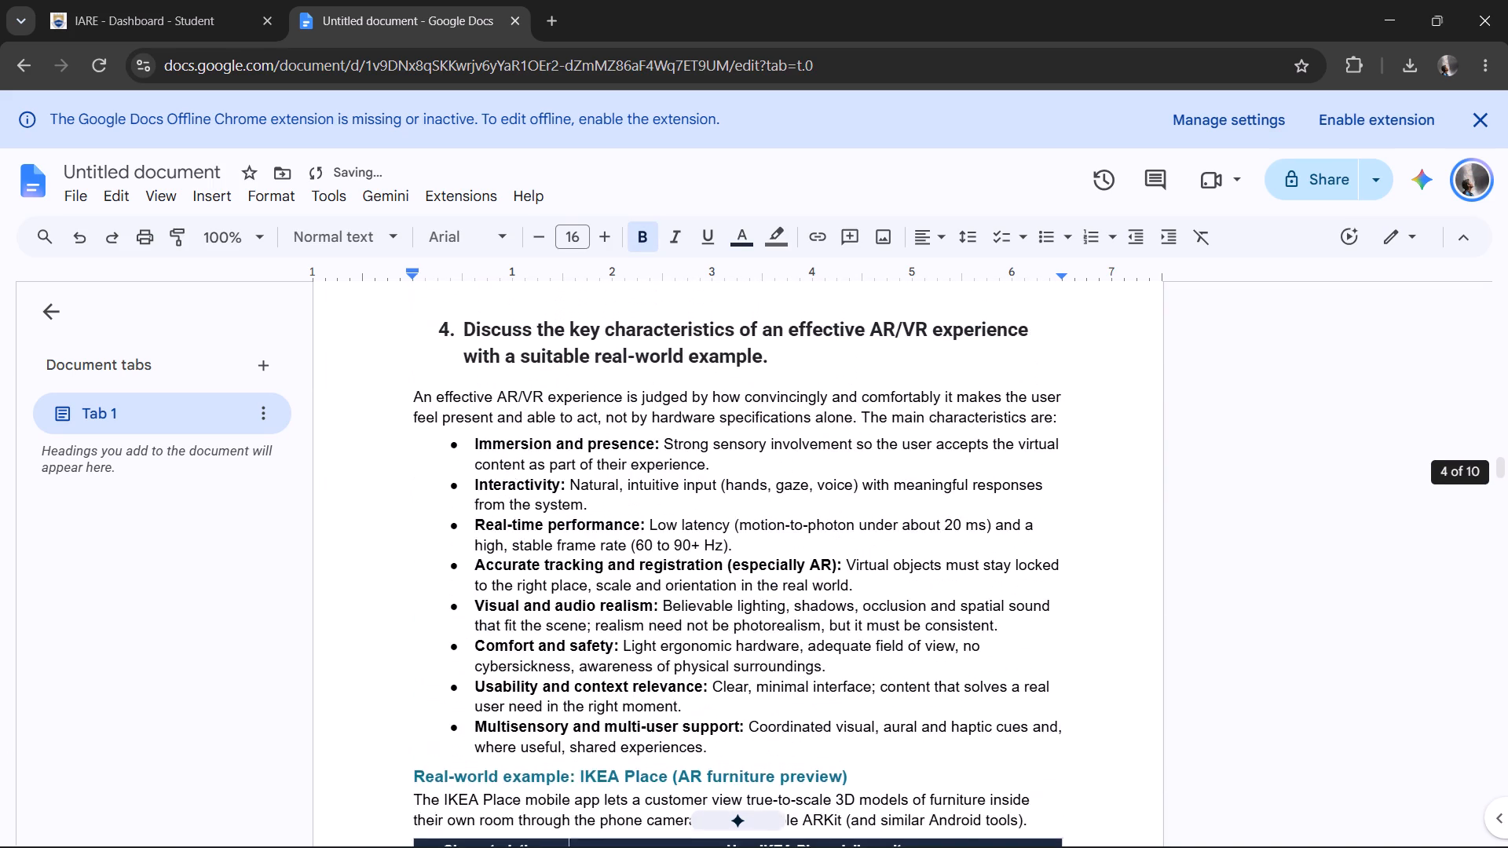
scroll(412, 609, "up", 9)
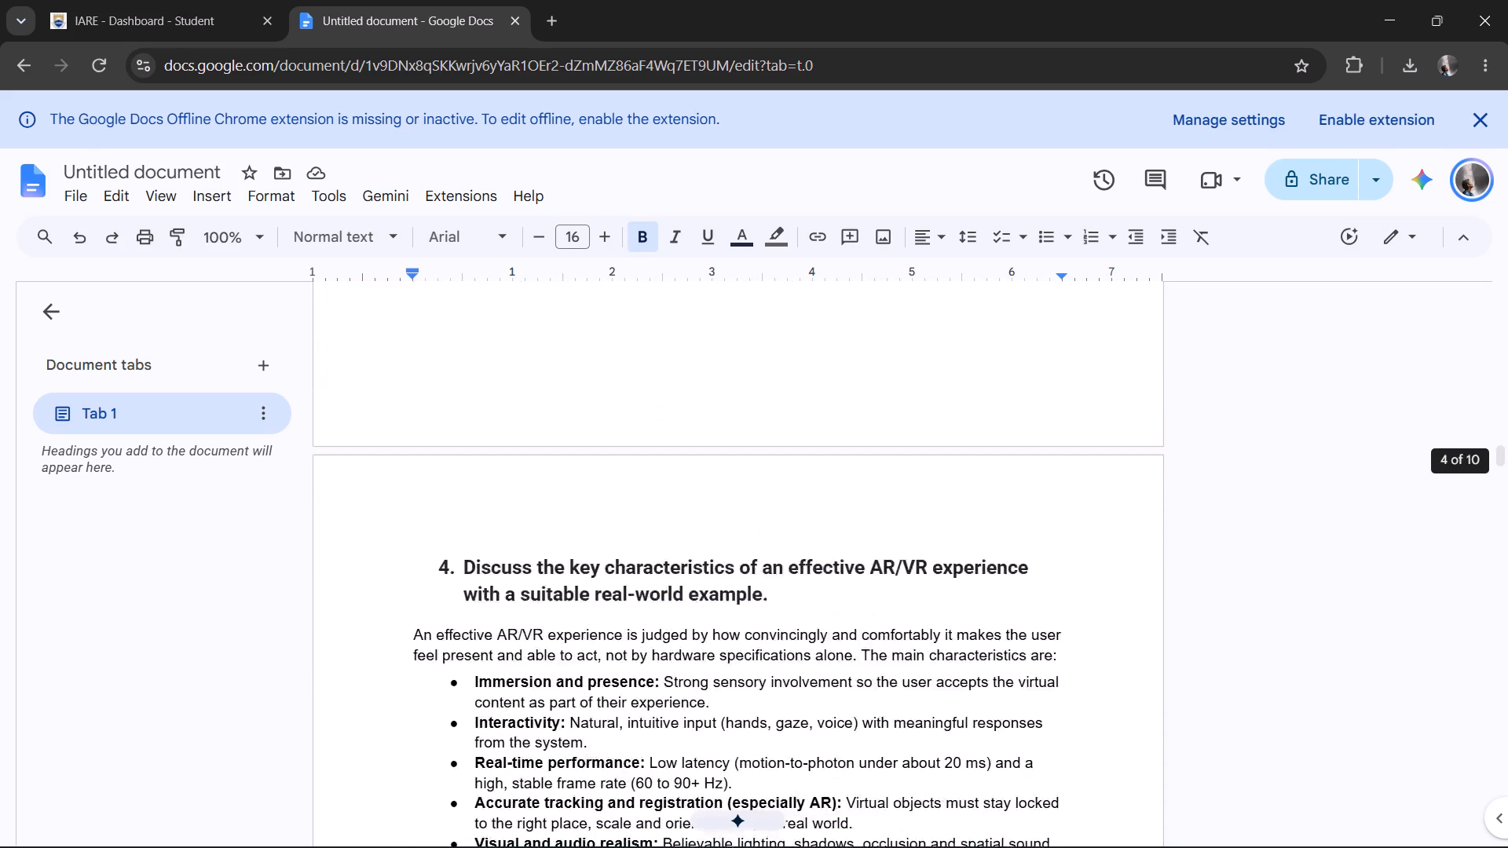
scroll(412, 609, "up", 9)
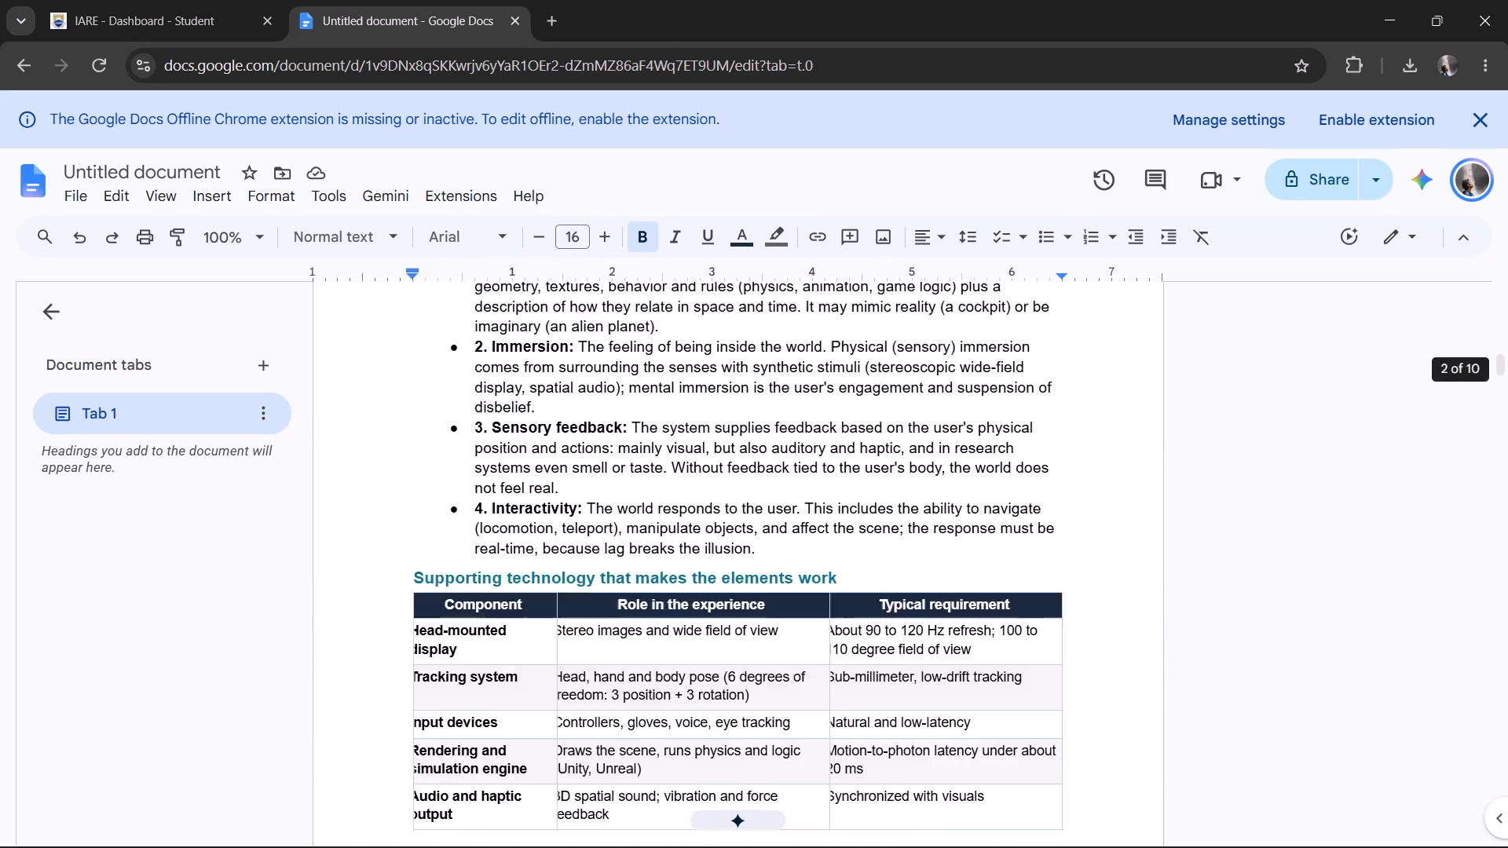
scroll(412, 609, "up", 11)
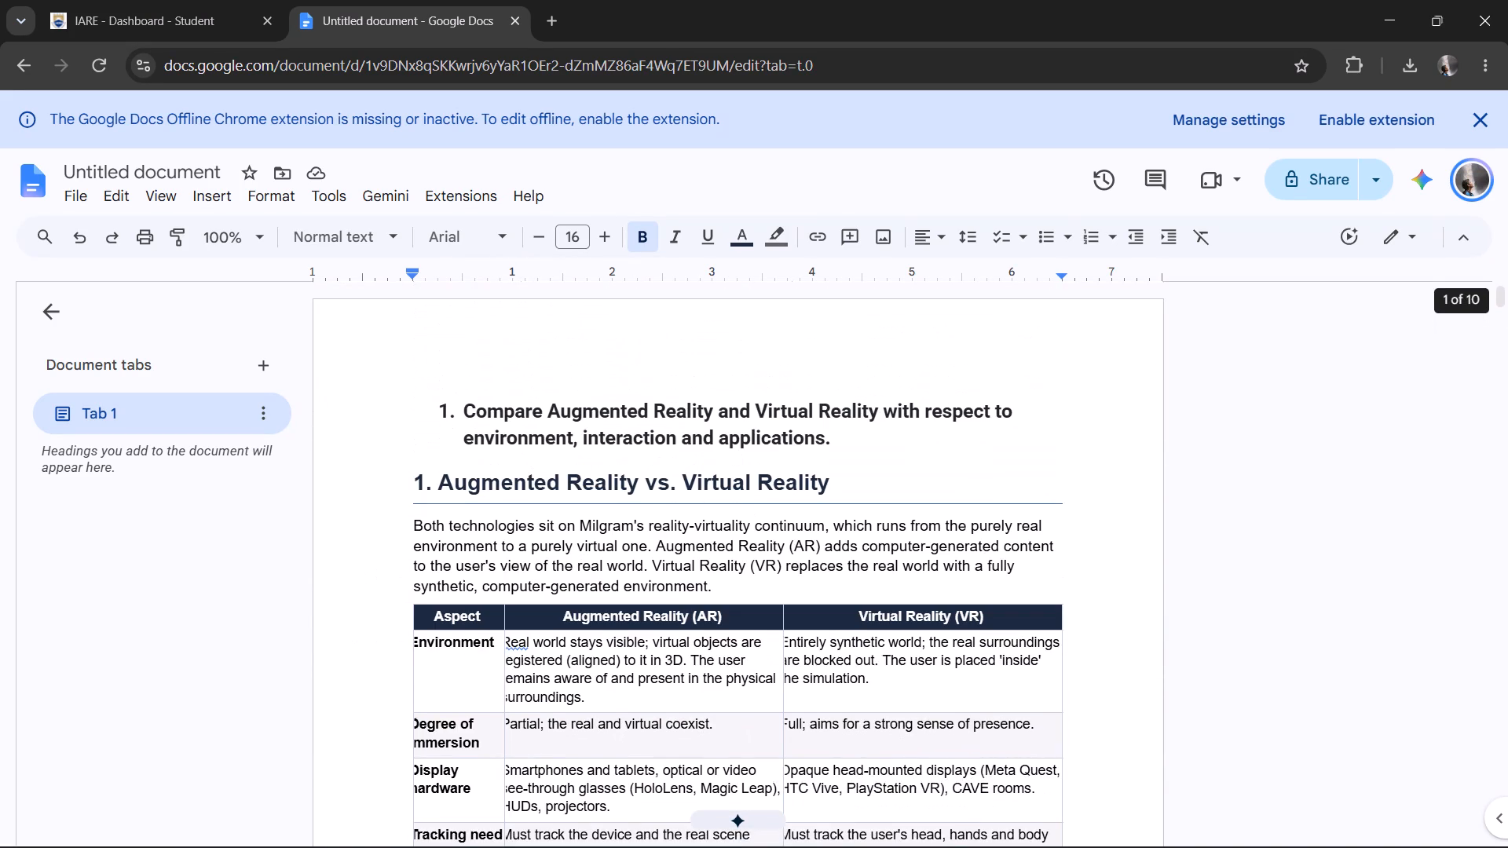
scroll(412, 609, "up", 1)
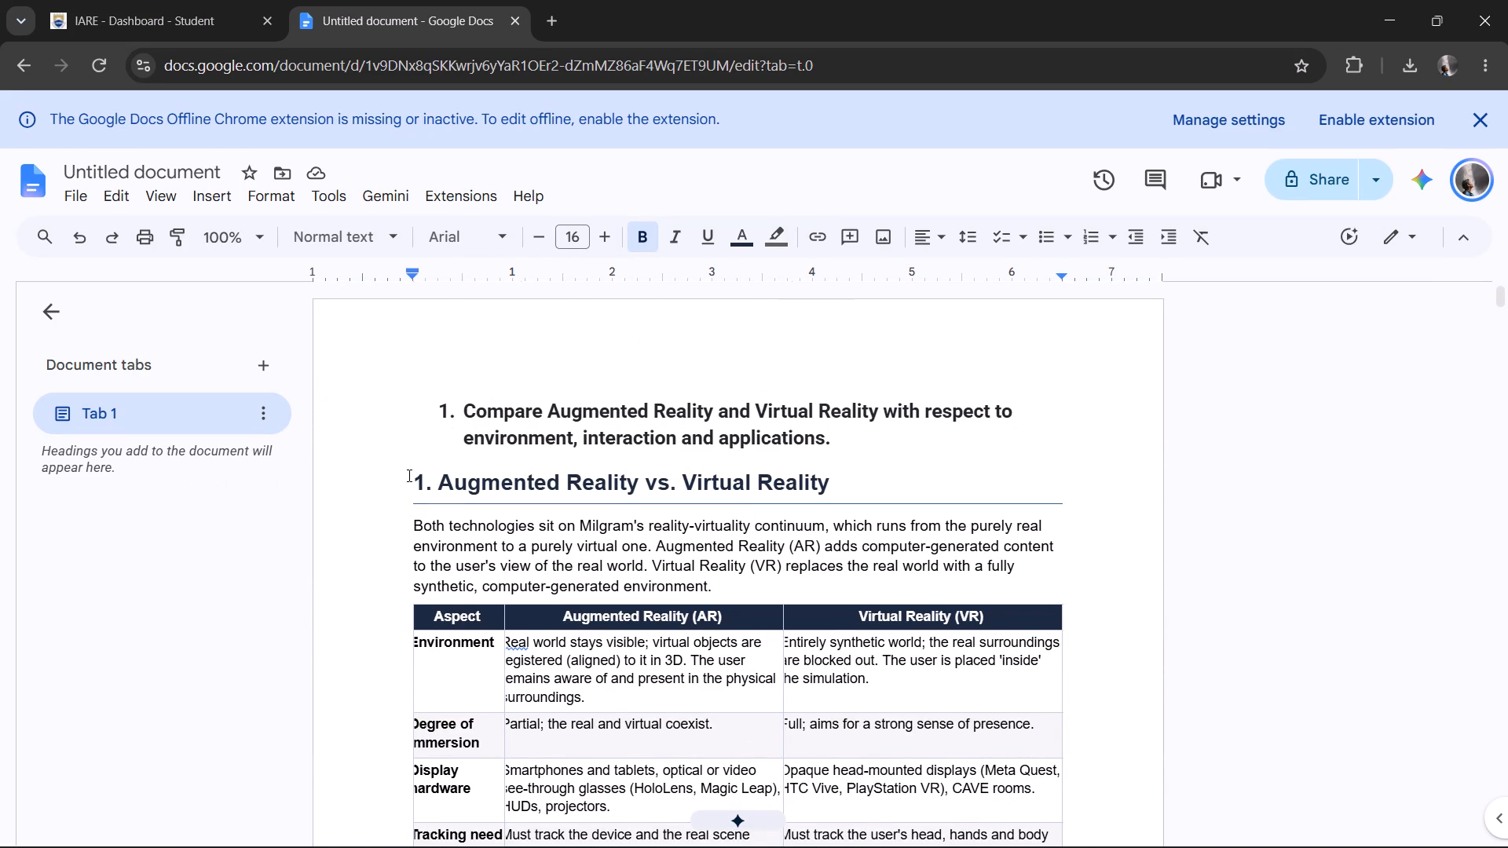
left_click_drag(408, 475, 906, 510)
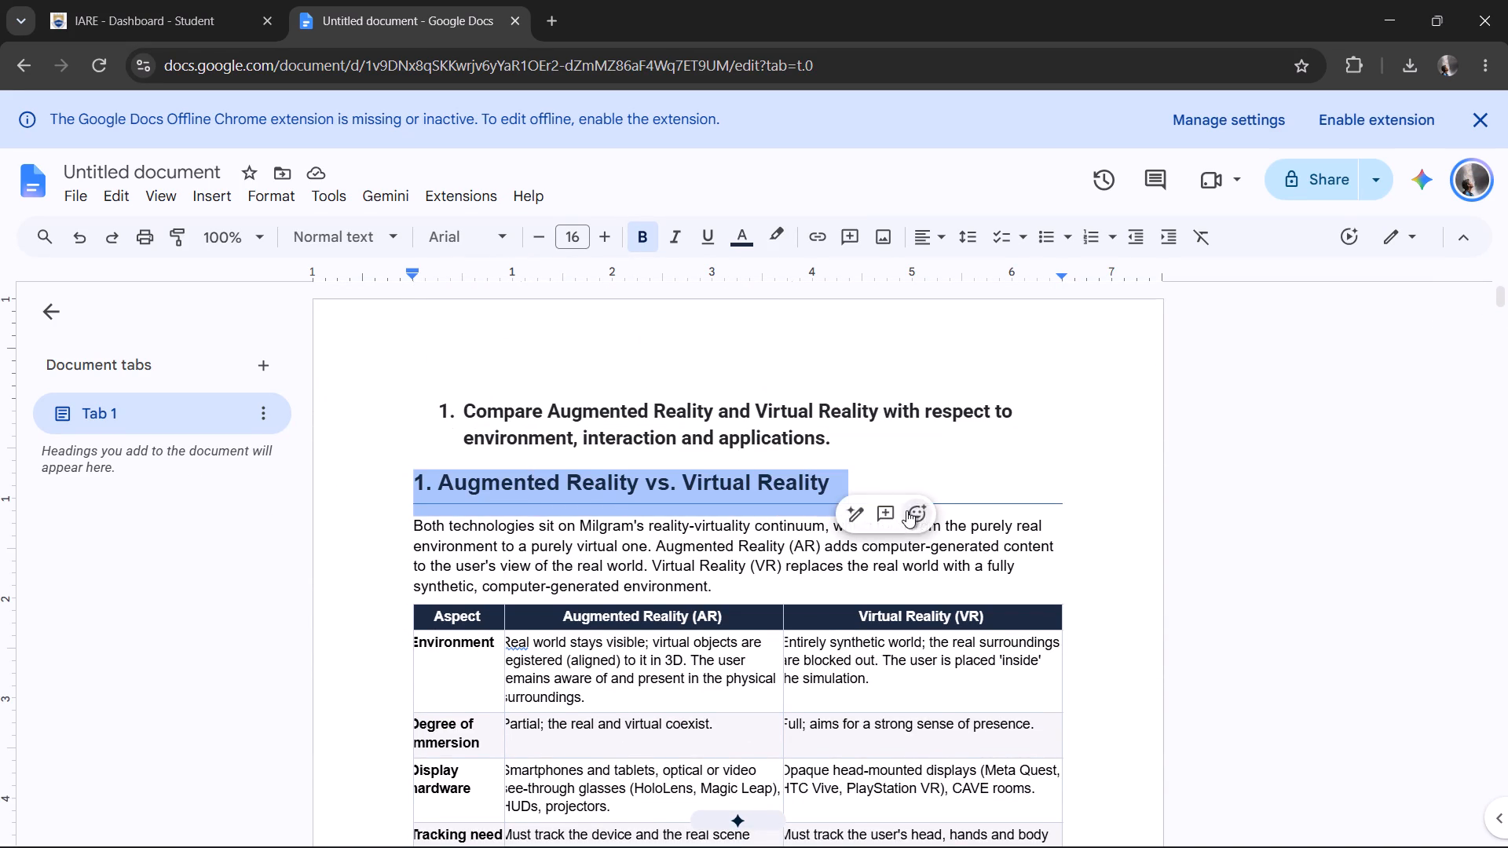
key("BackSpace")
scroll(906, 510, "up", 3)
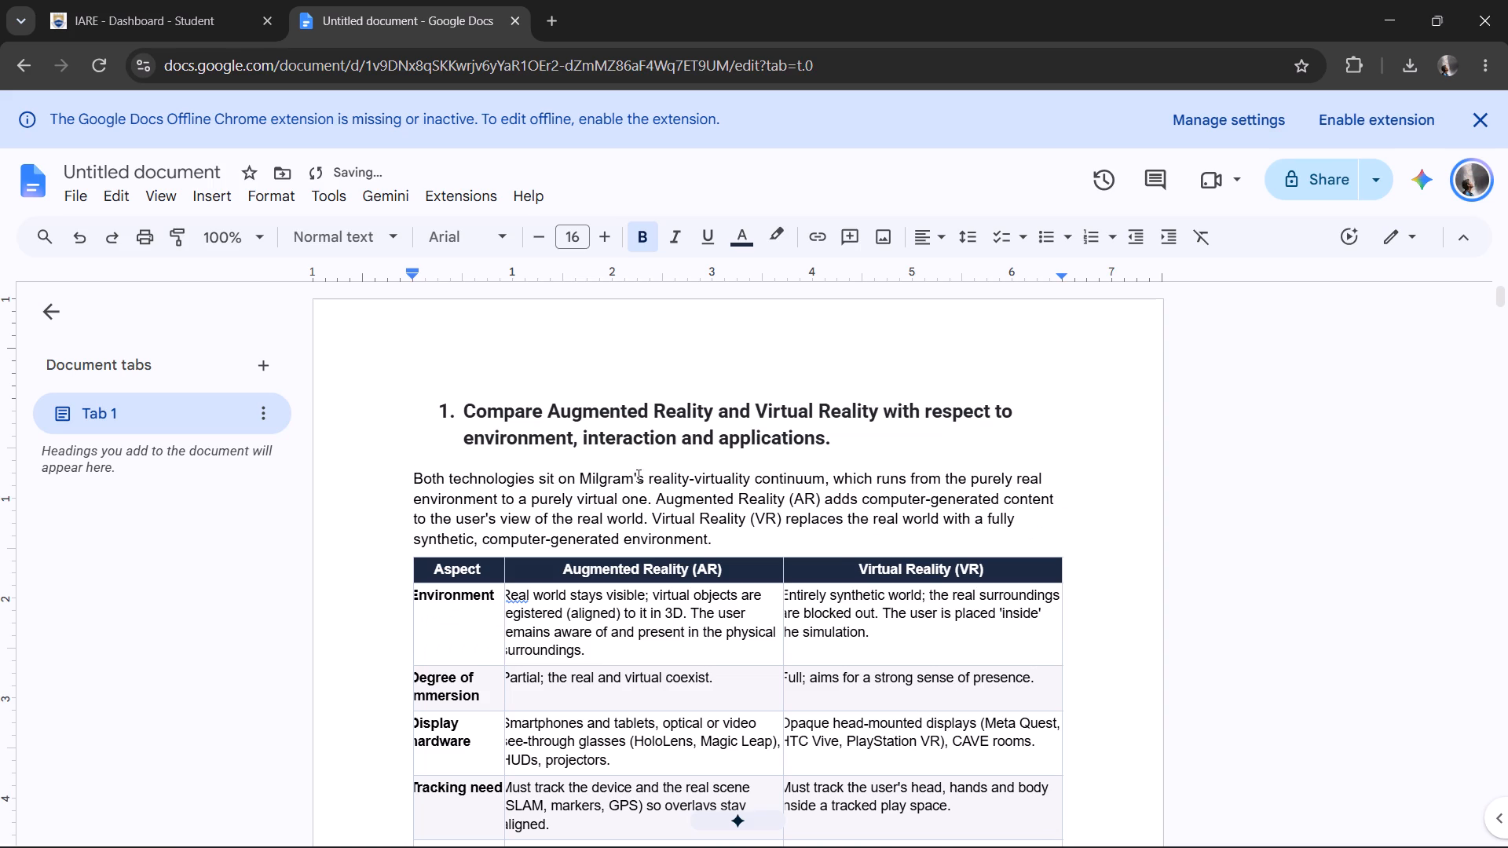
Open the untitled document's title for editing.
scroll(674, 499, "down", 9)
scroll(674, 499, "down", 20)
scroll(674, 499, "down", 1)
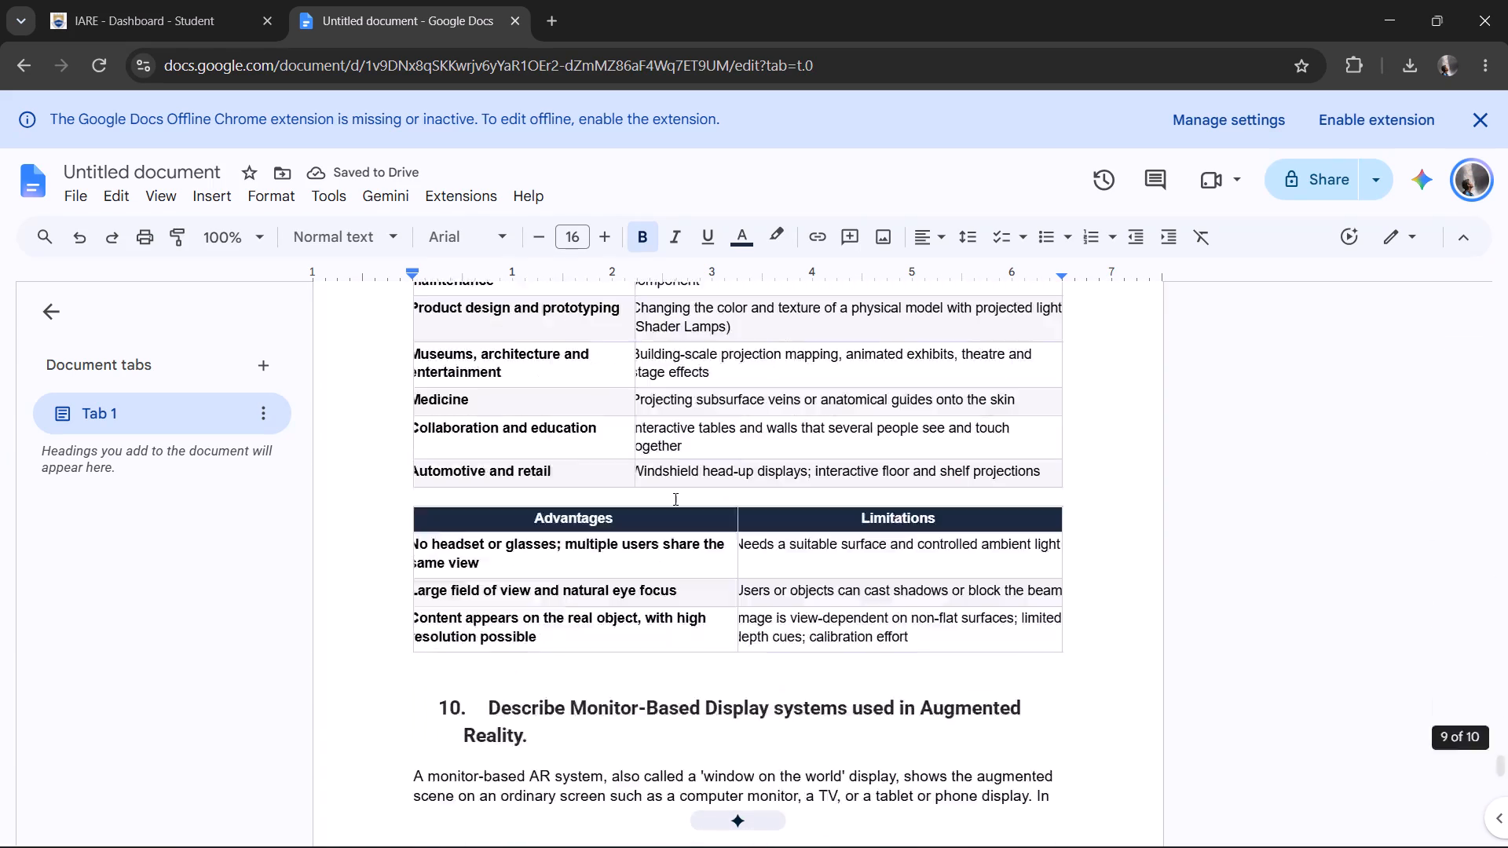
scroll(674, 499, "down", 11)
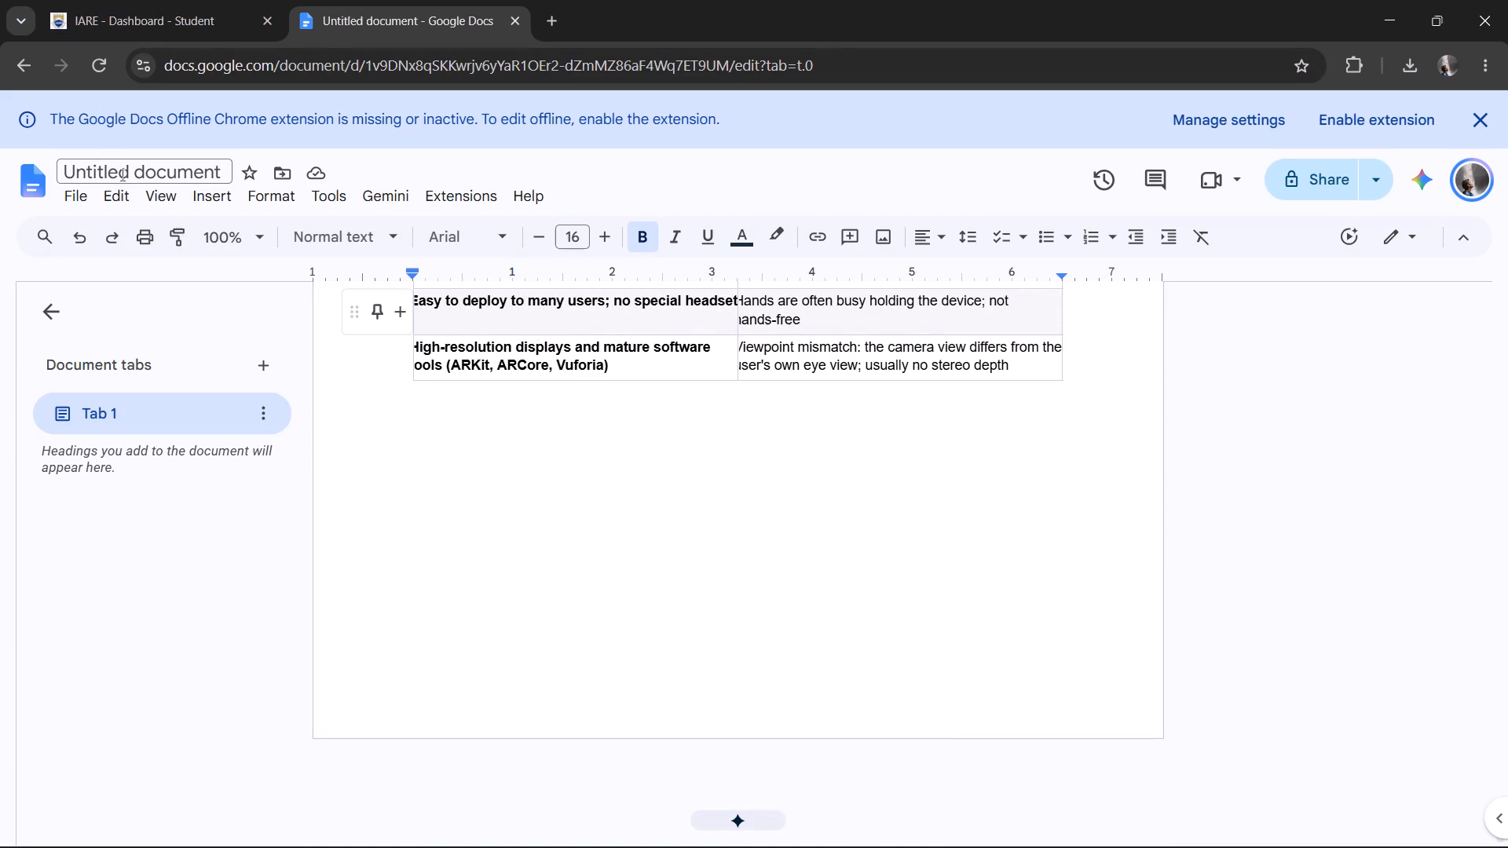
left_click(132, 170)
Switch to the IARE portal, open the AAT-I uploads page and get the questions for Augmented Reality and Virtual Reality.
left_click(195, 0)
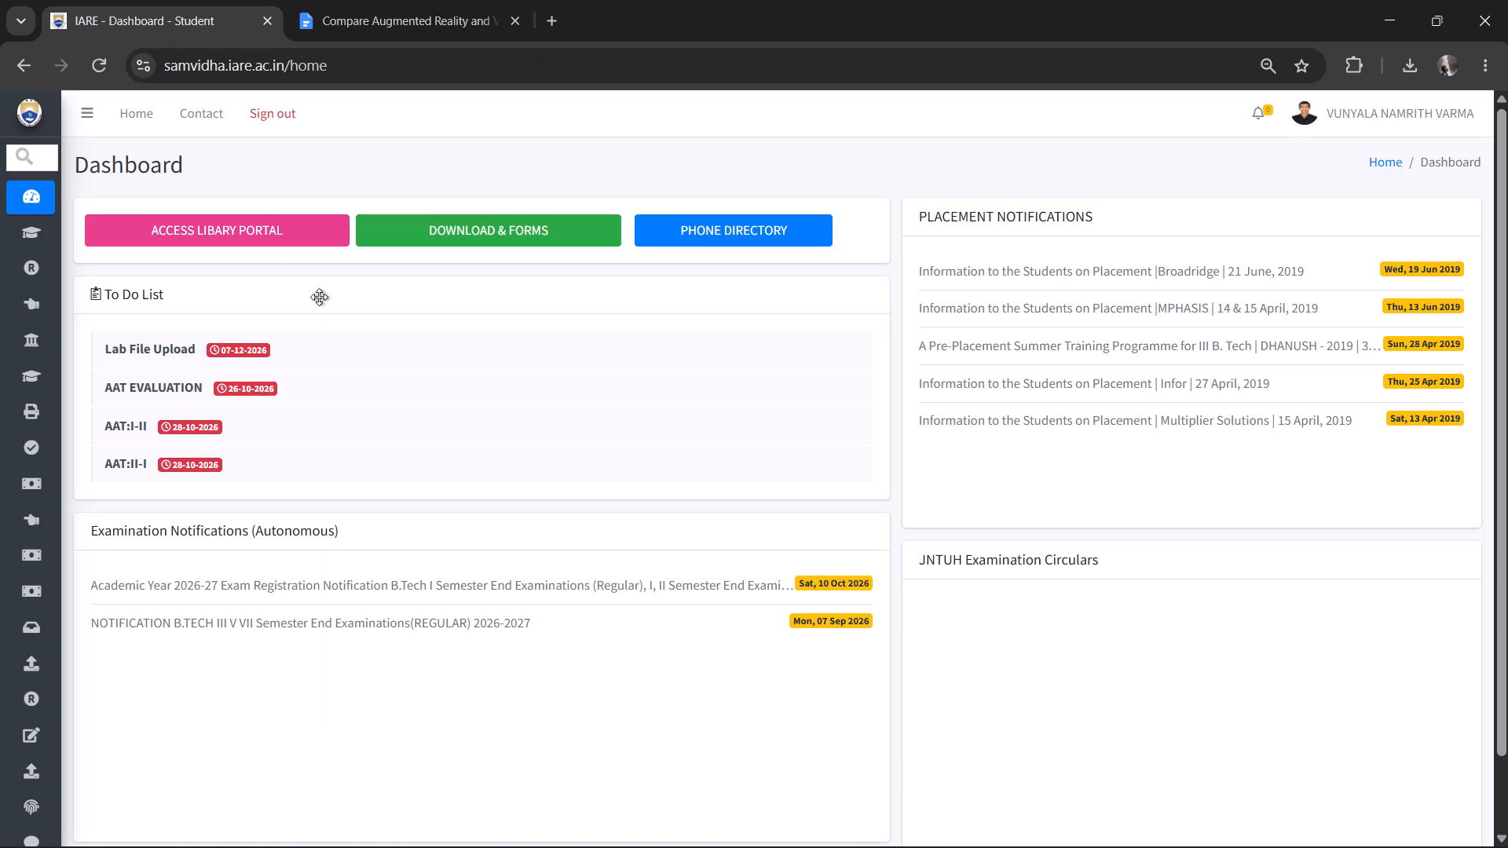
scroll(64, 795, "down", 5)
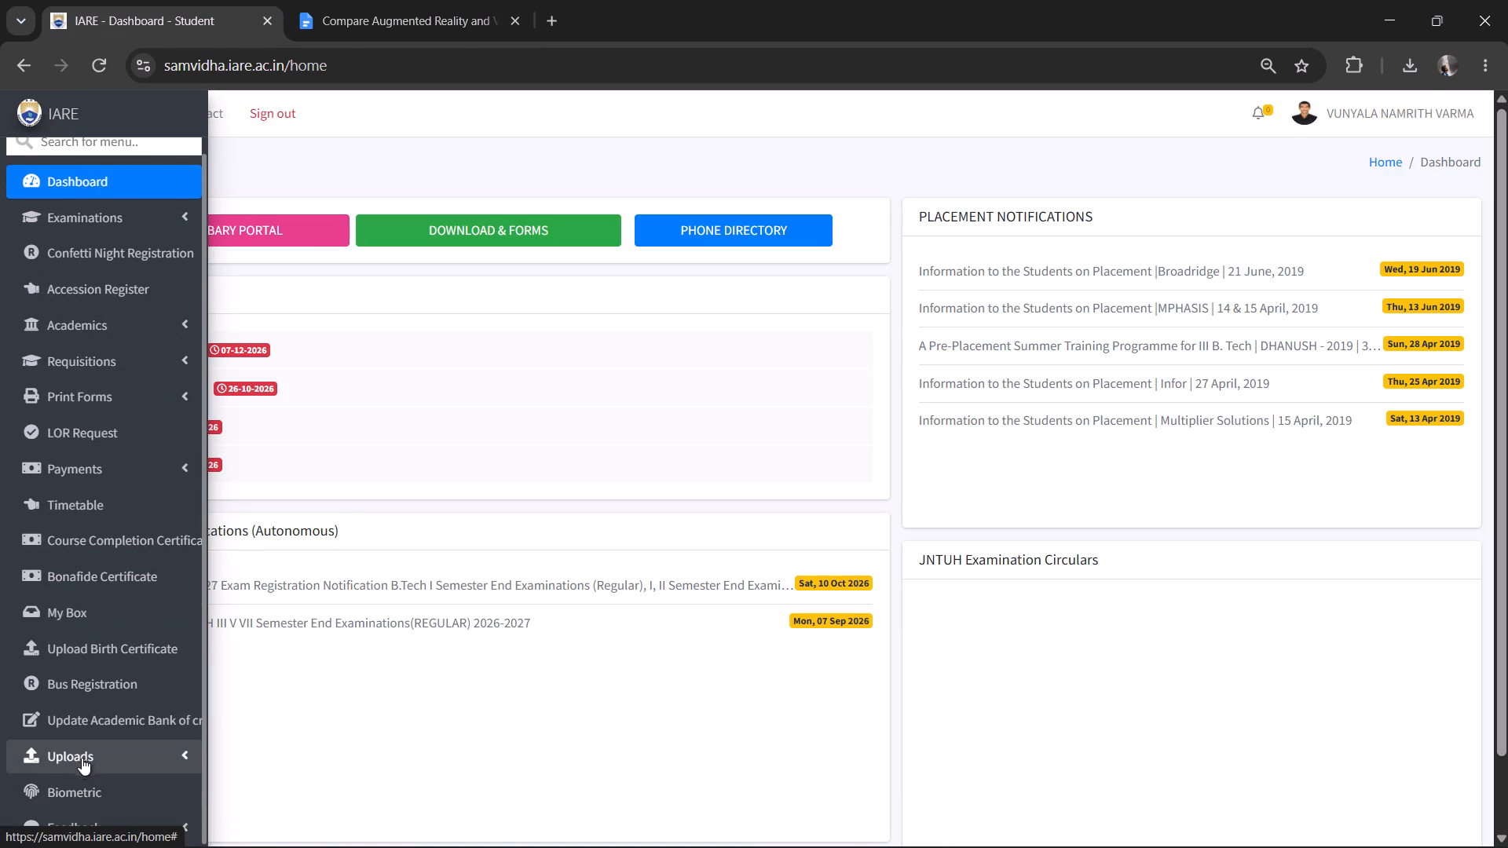
left_click(83, 755)
scroll(83, 755, "down", 9)
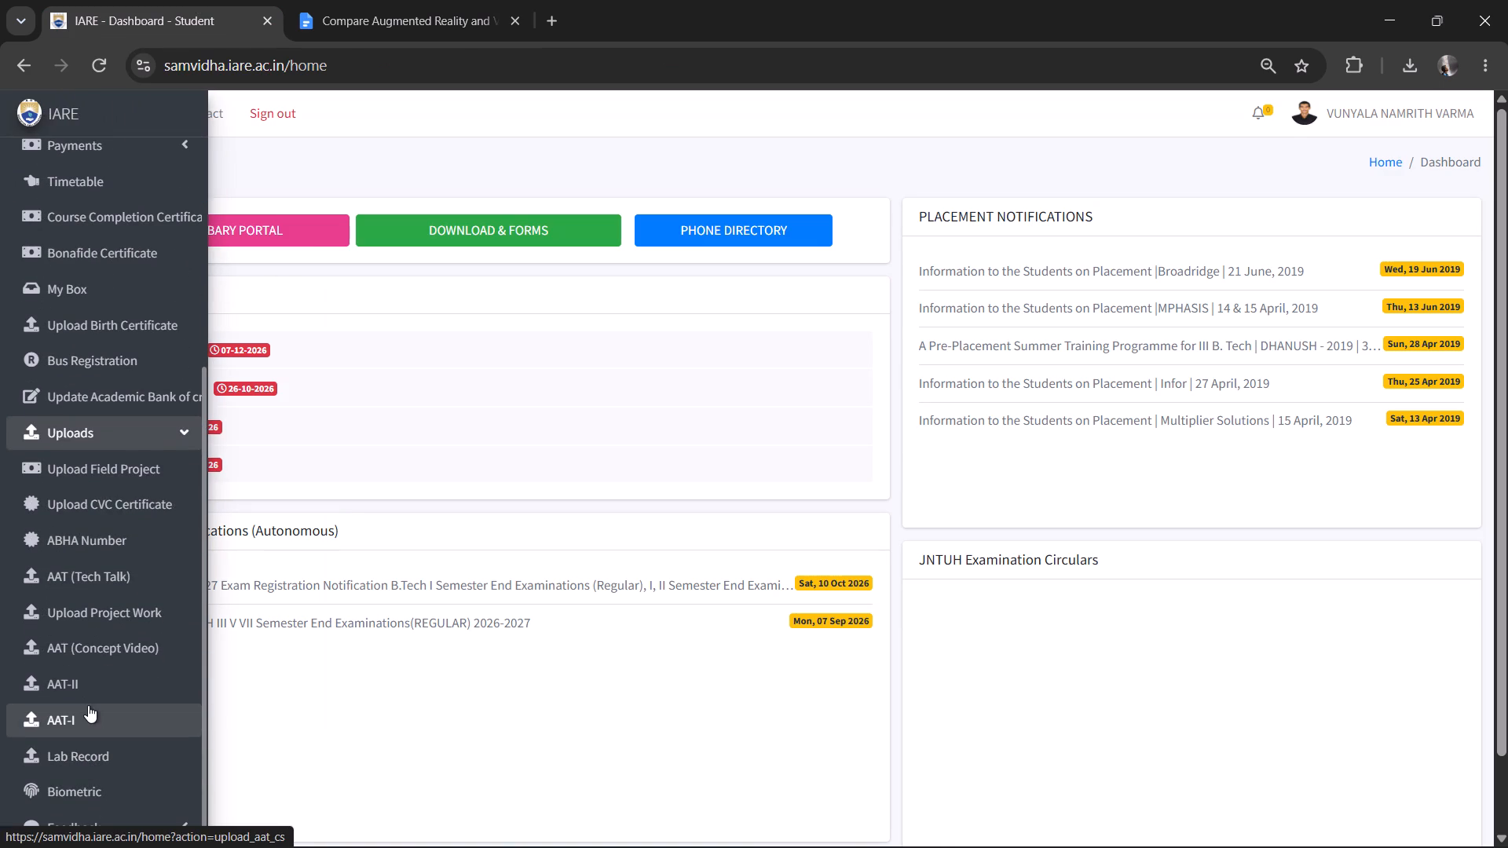
left_click(88, 704)
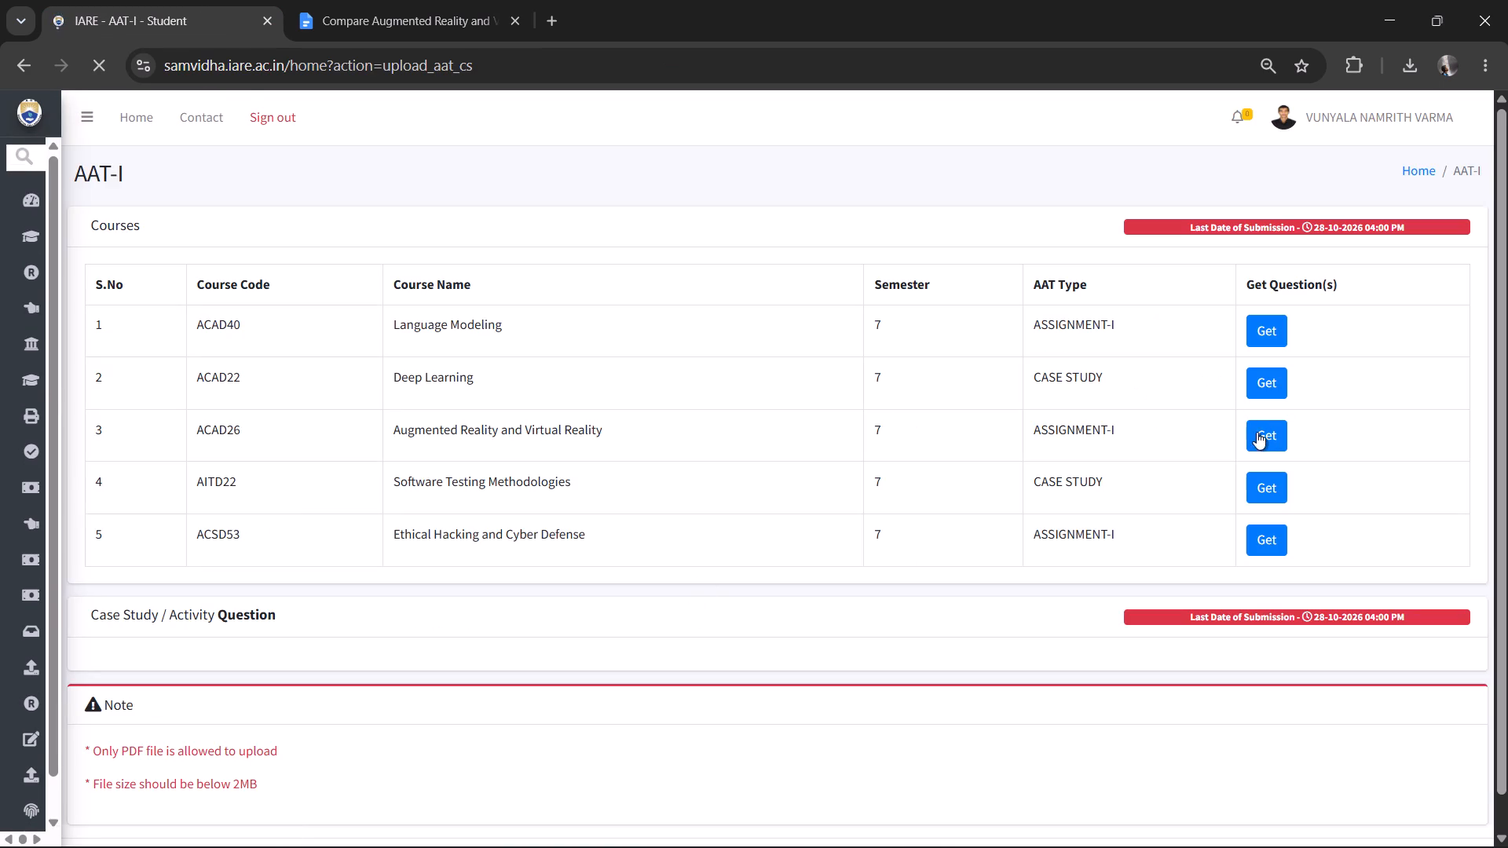
left_click(1270, 431)
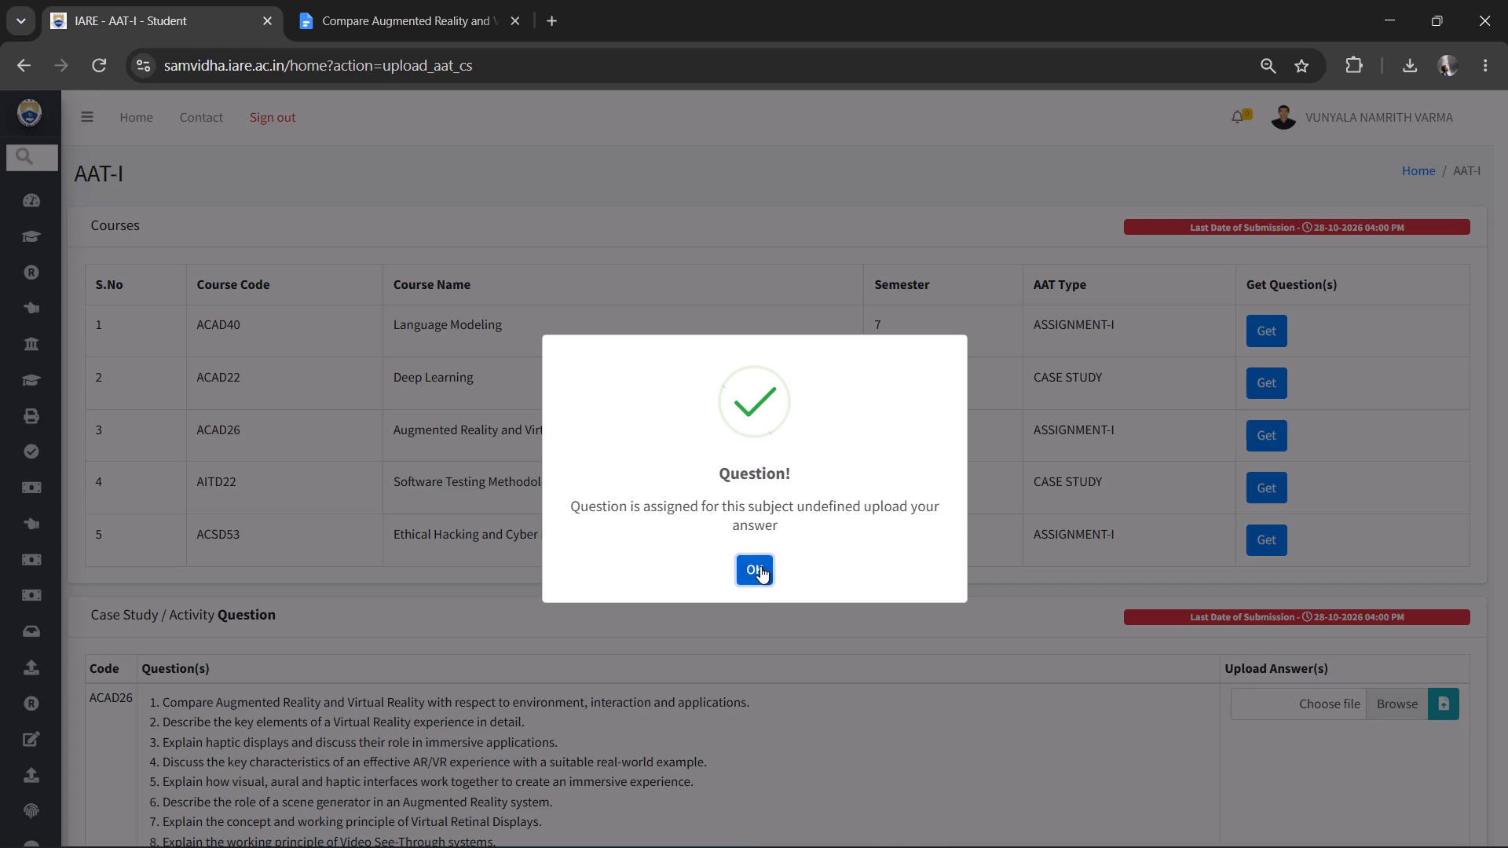
left_click(760, 566)
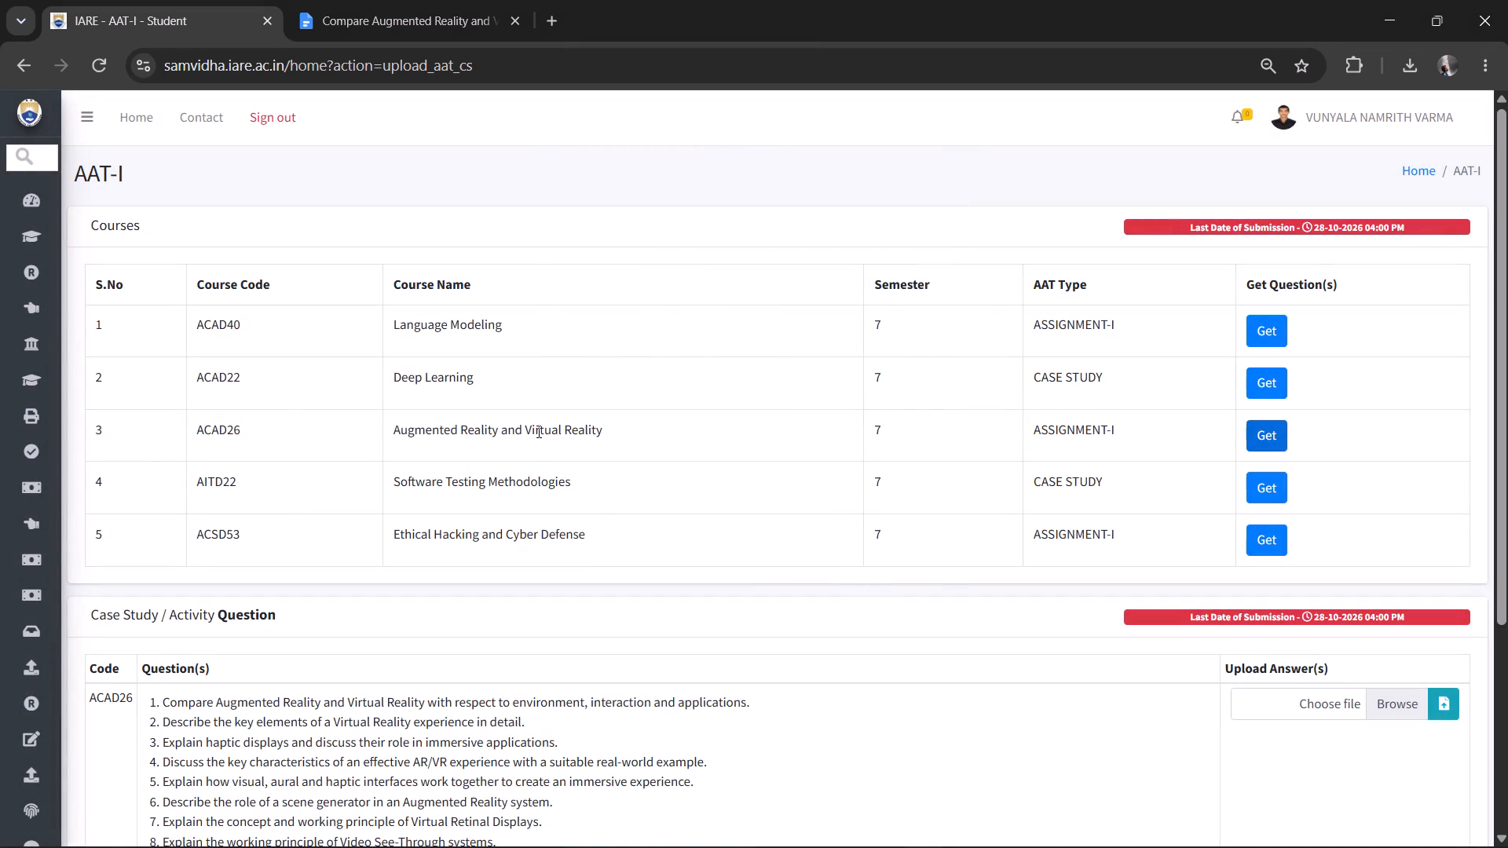
Copy the course name from the portal's course table and rename the Google Docs document as "Augmented Reality and Virtual Reality".
triple_click(523, 425)
key("ctrl+c")
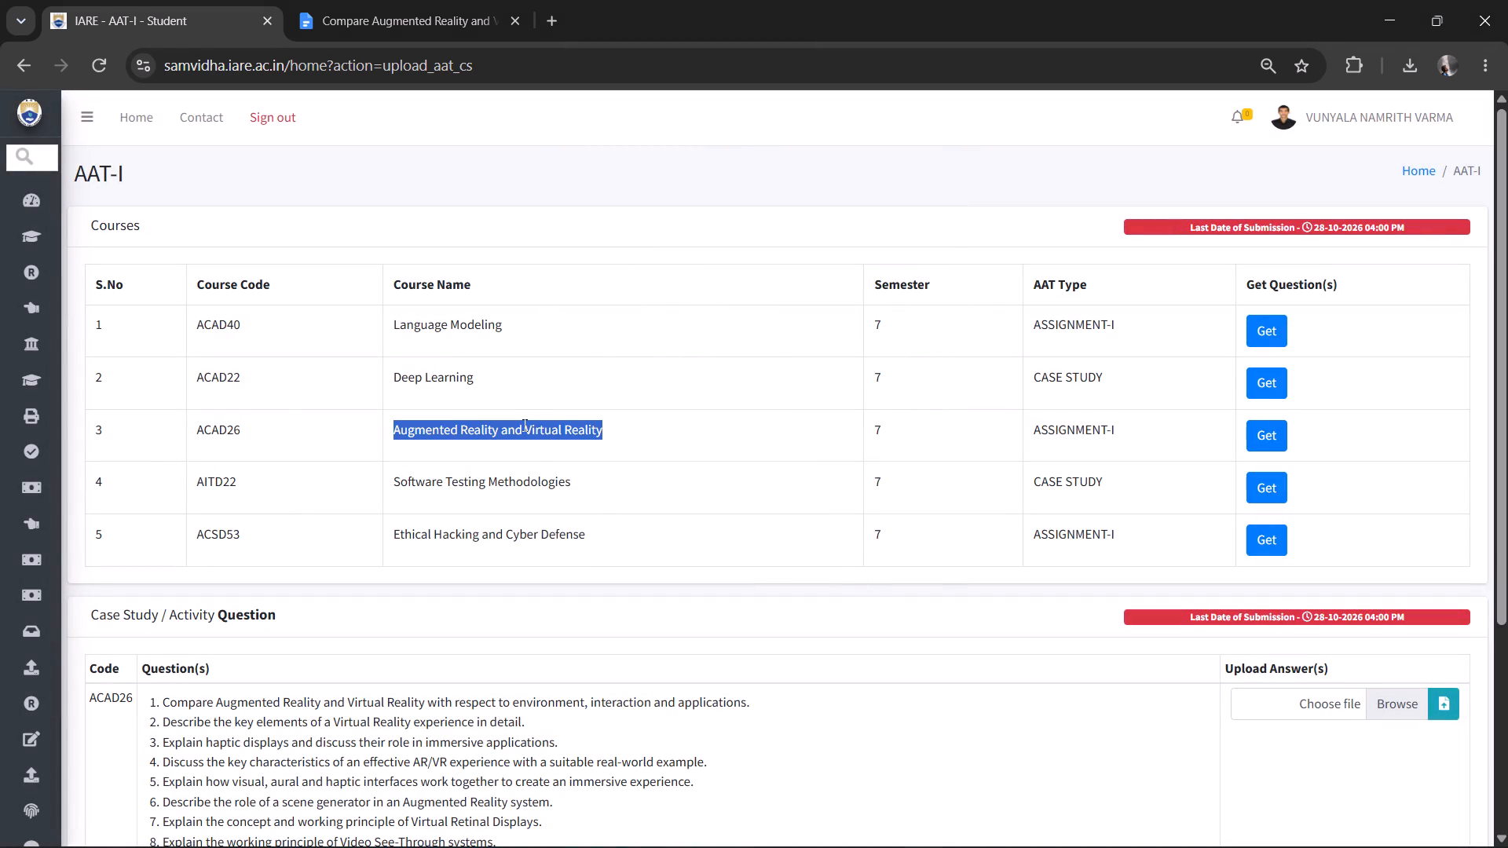
key("alt+Tab")
key("alt+Tab")
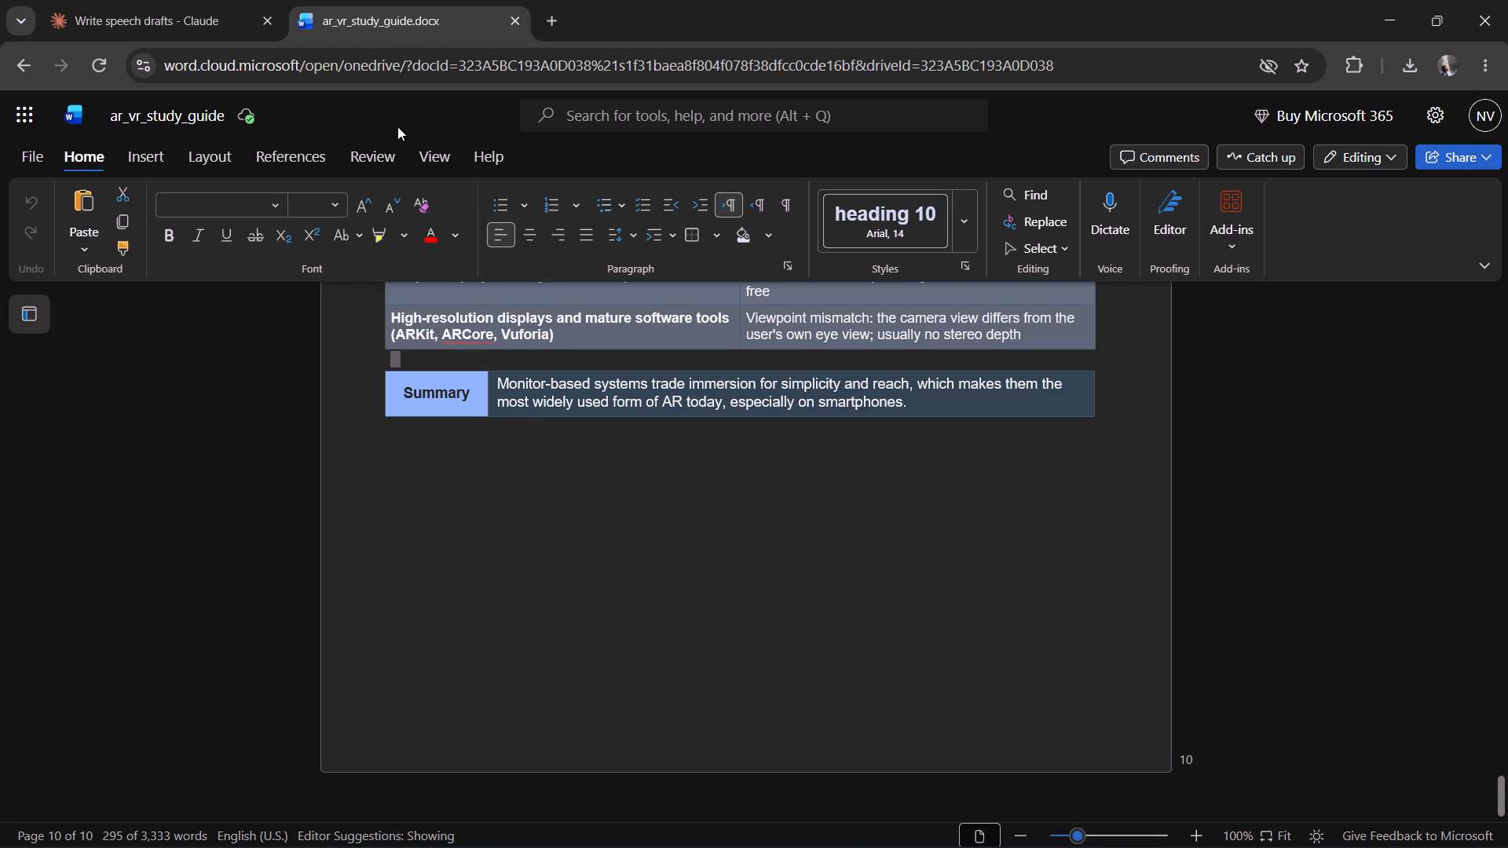
left_click(386, 17)
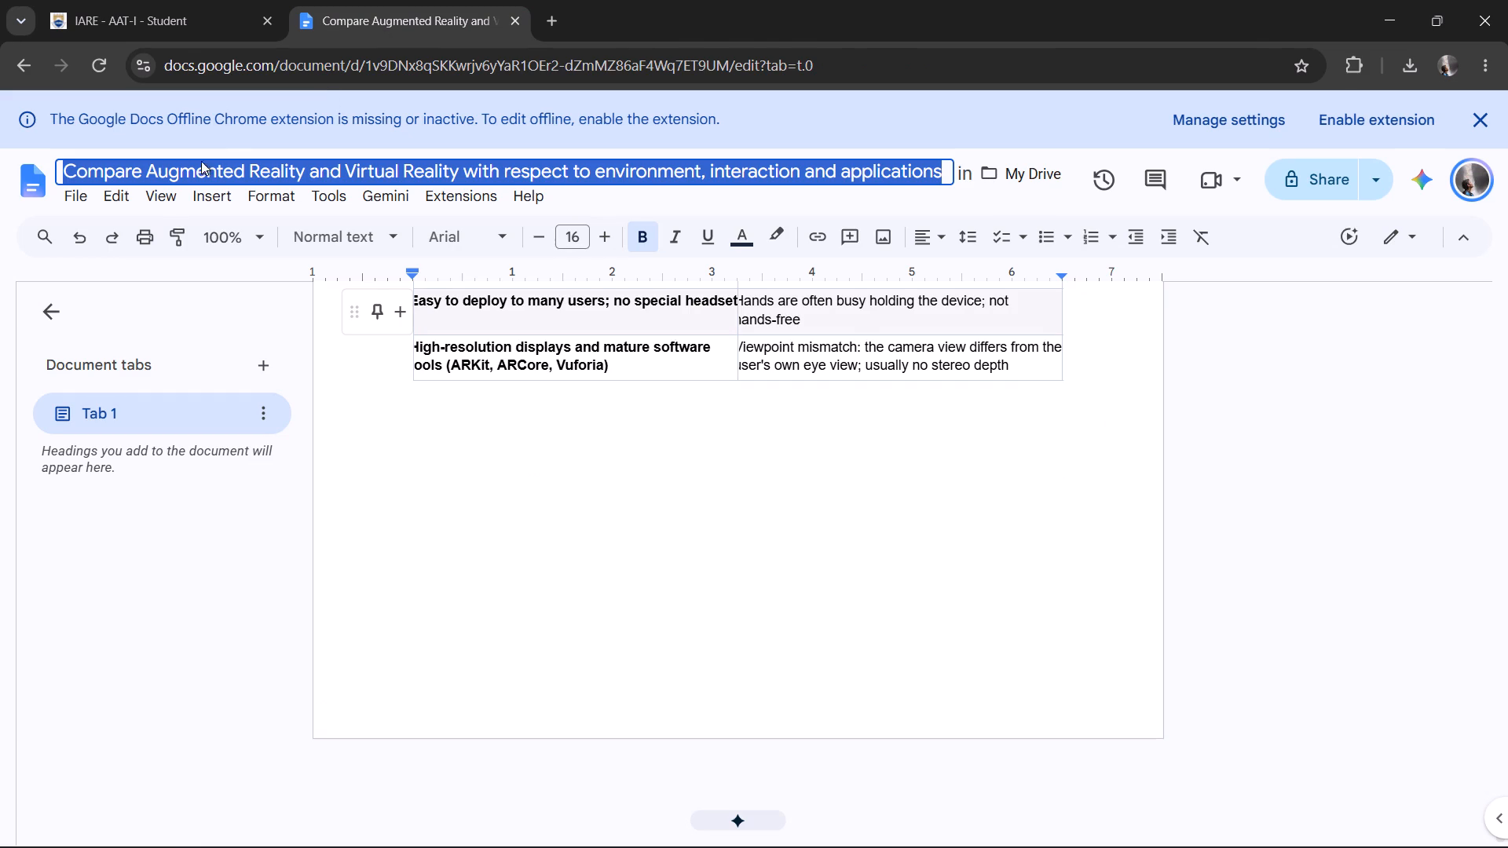
key("ctrl+v")
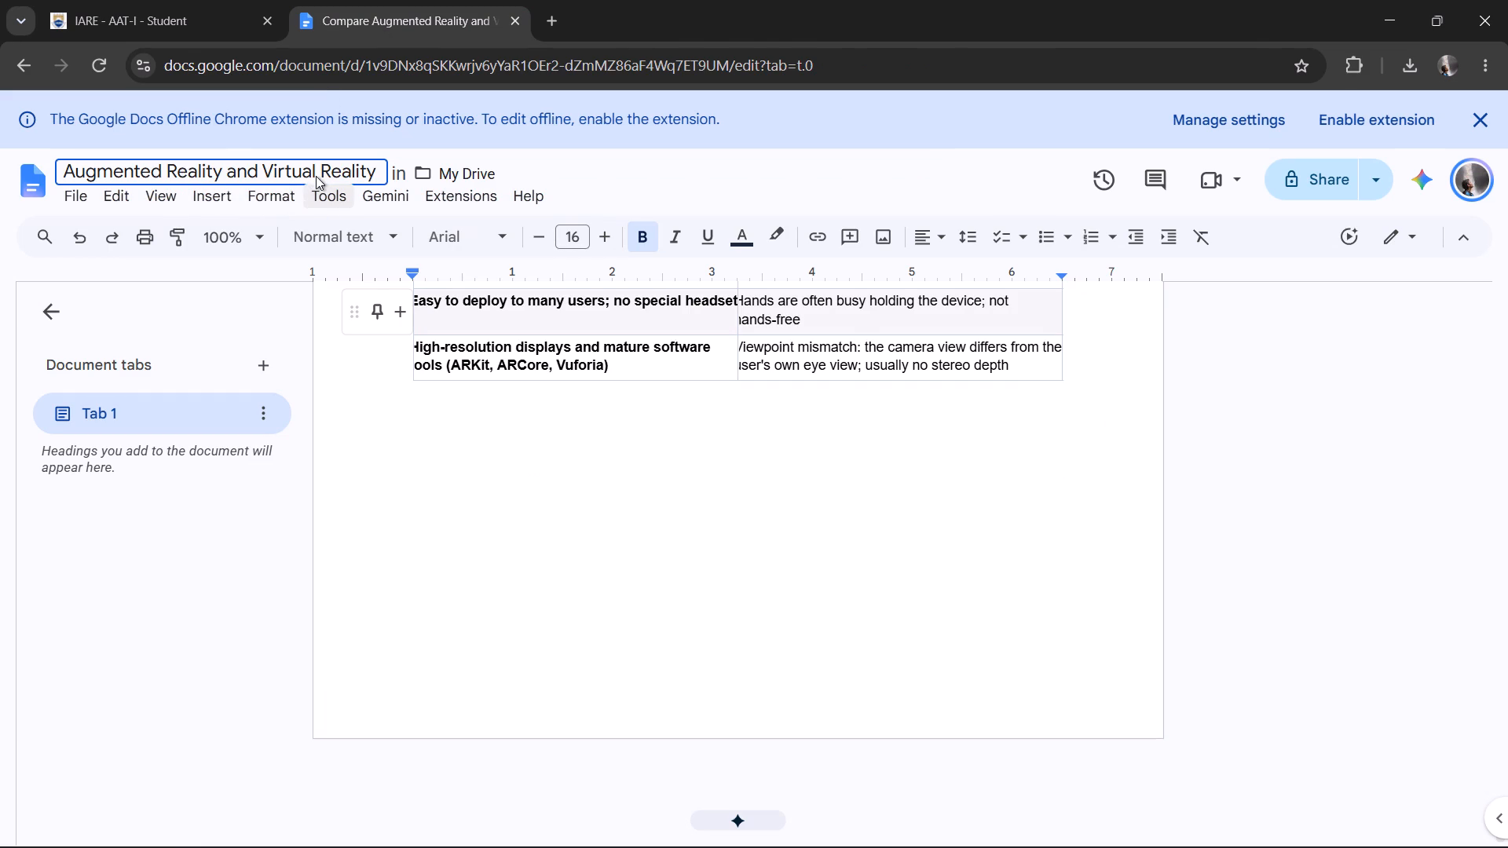
key("Return")
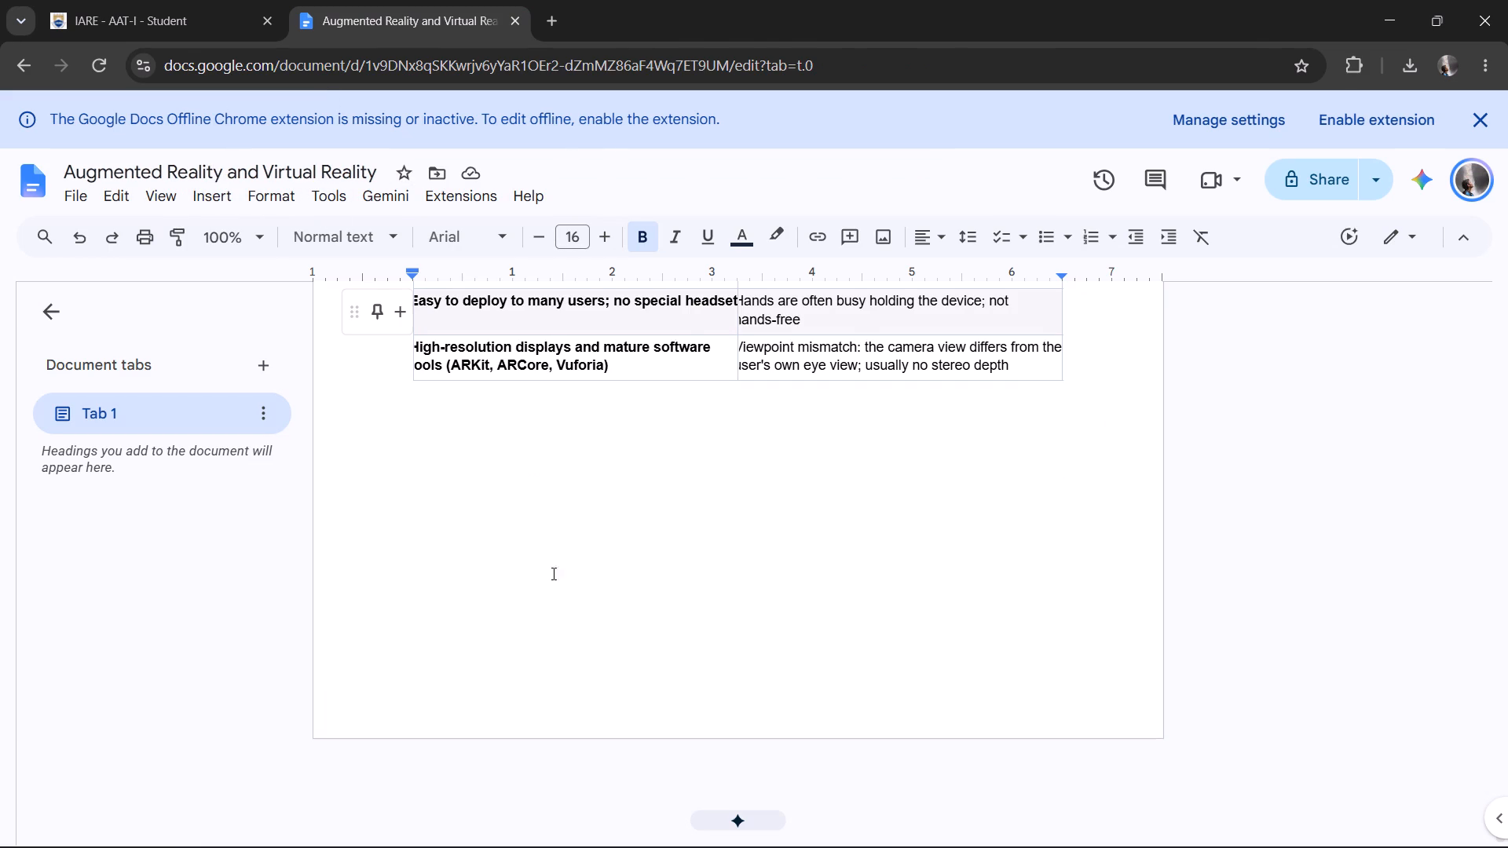
Widen the Advantages column of question 10's table by moving its outer edge slightly into the page margin.
scroll(565, 571, "up", 4)
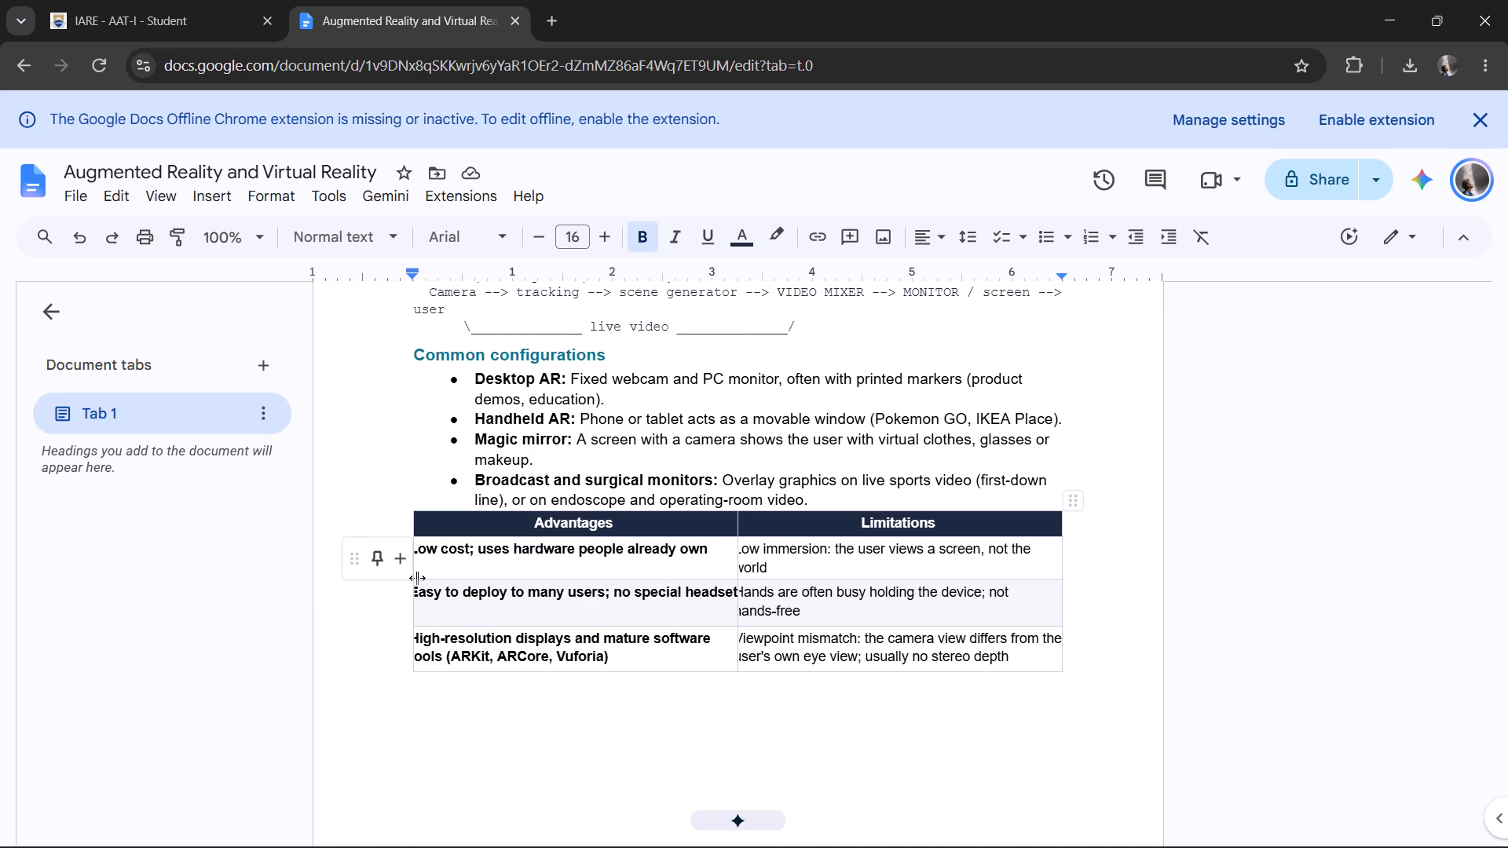
left_click_drag(414, 574, 402, 572)
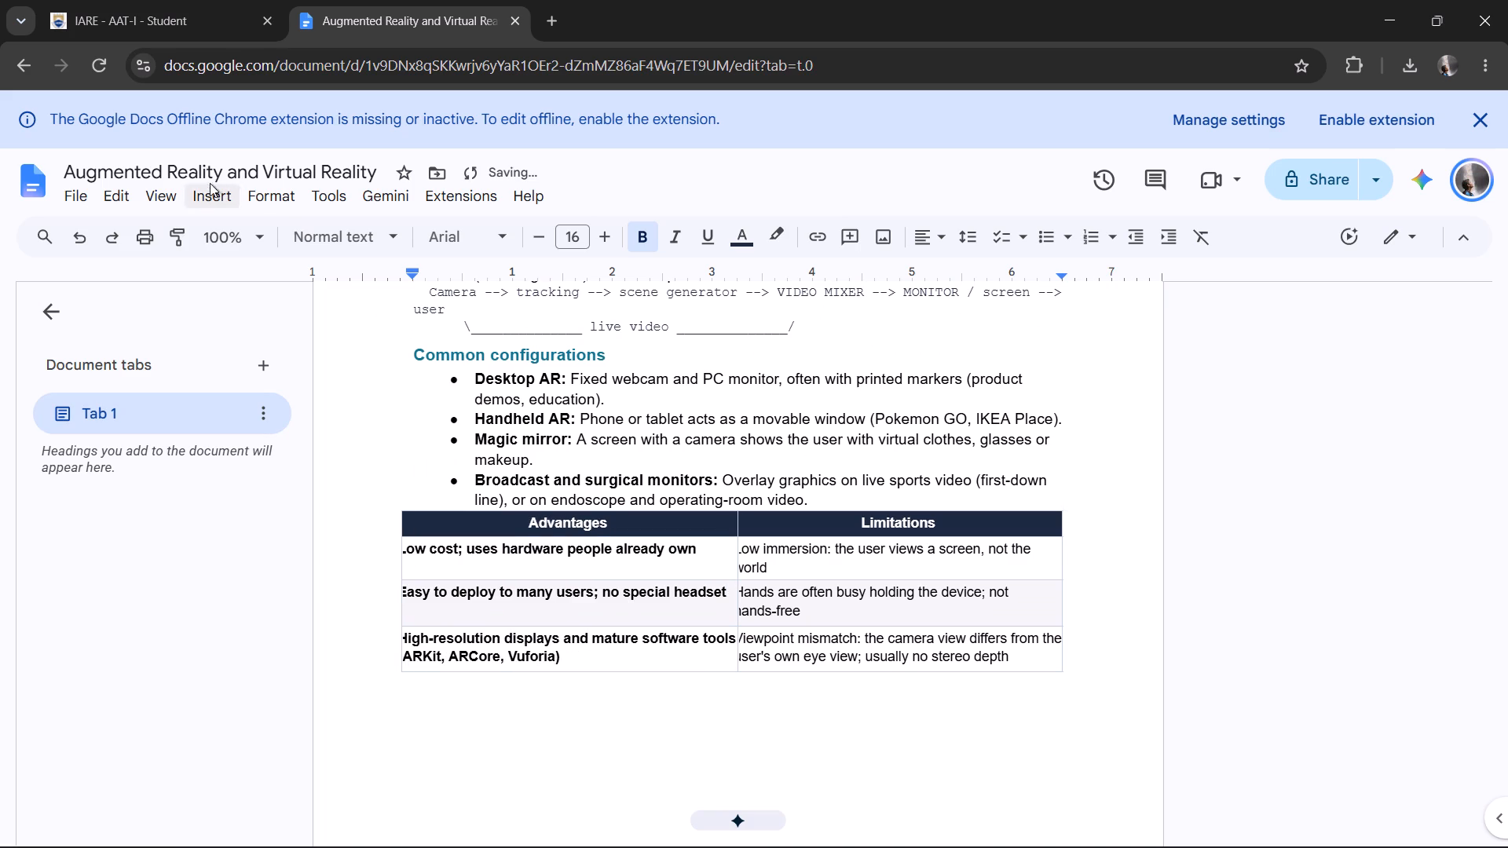
Download the document as a PDF.
left_click(82, 192)
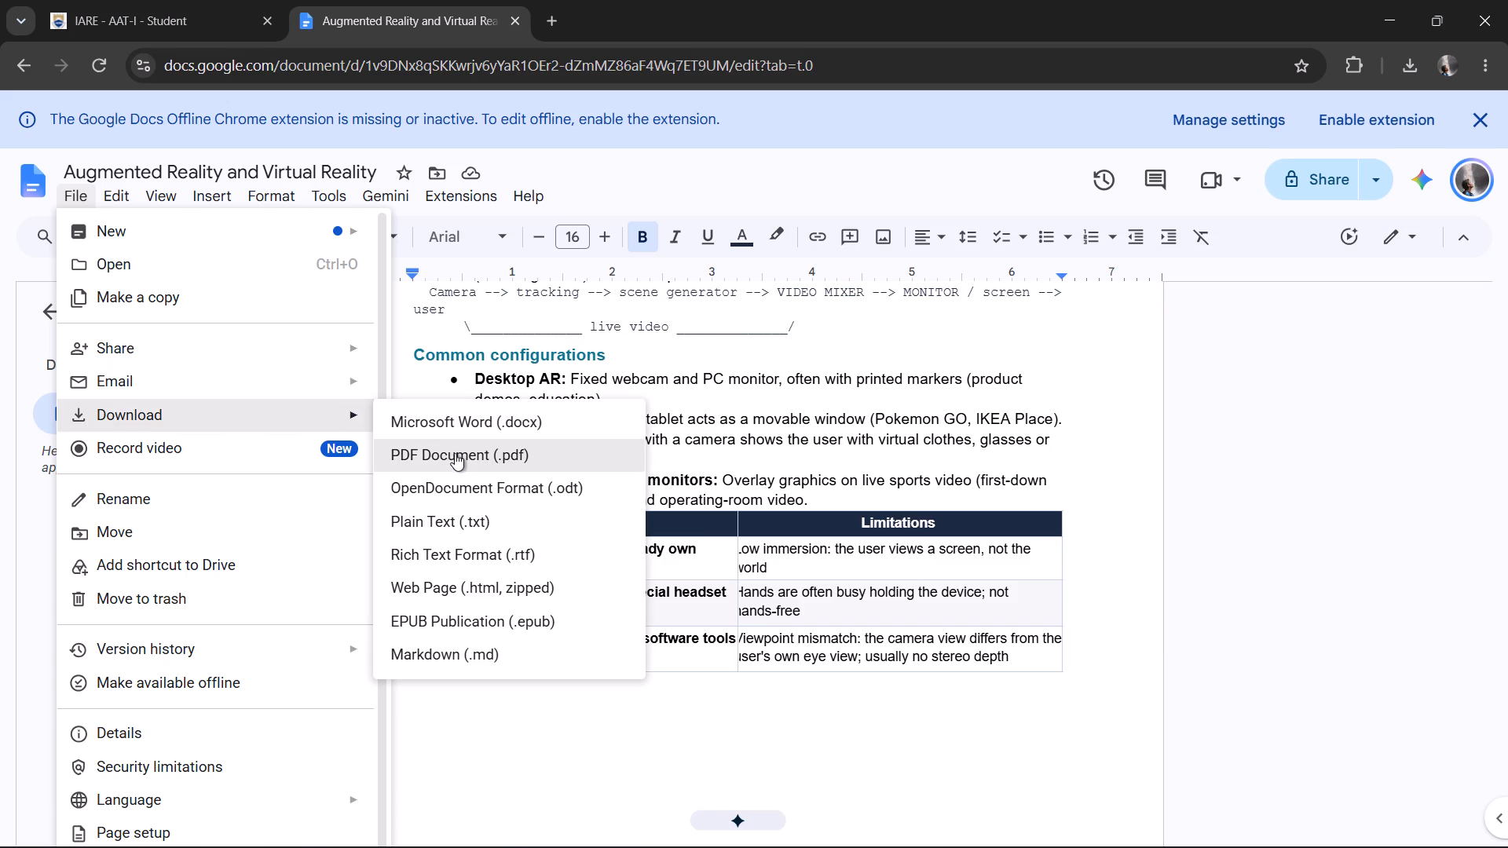
left_click(455, 455)
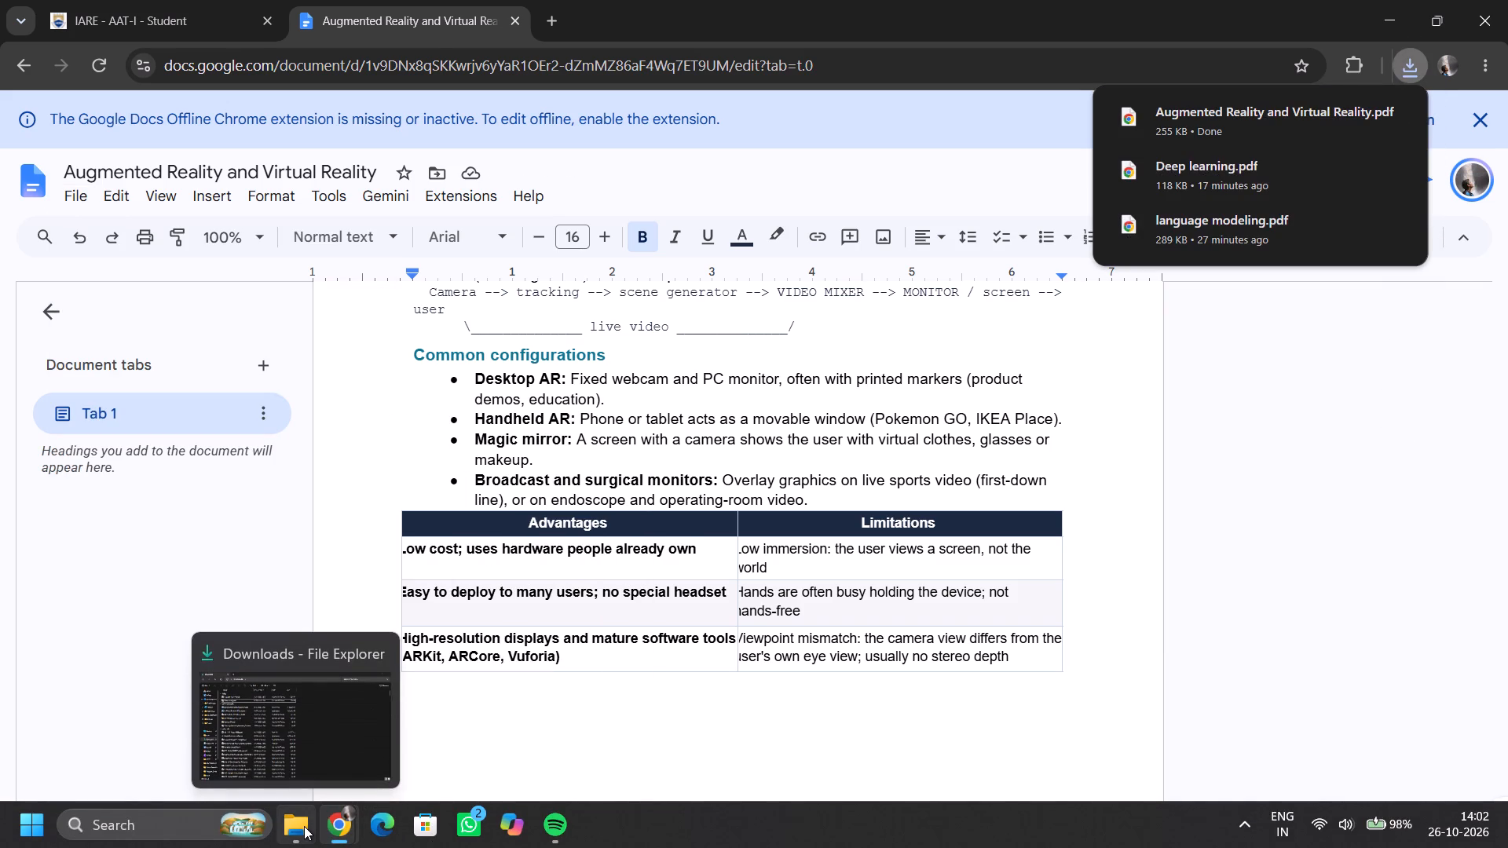
Switch to the Downloads folder in File Explorer and delete the file ar_vr_study_guide.docx.
left_click(299, 751)
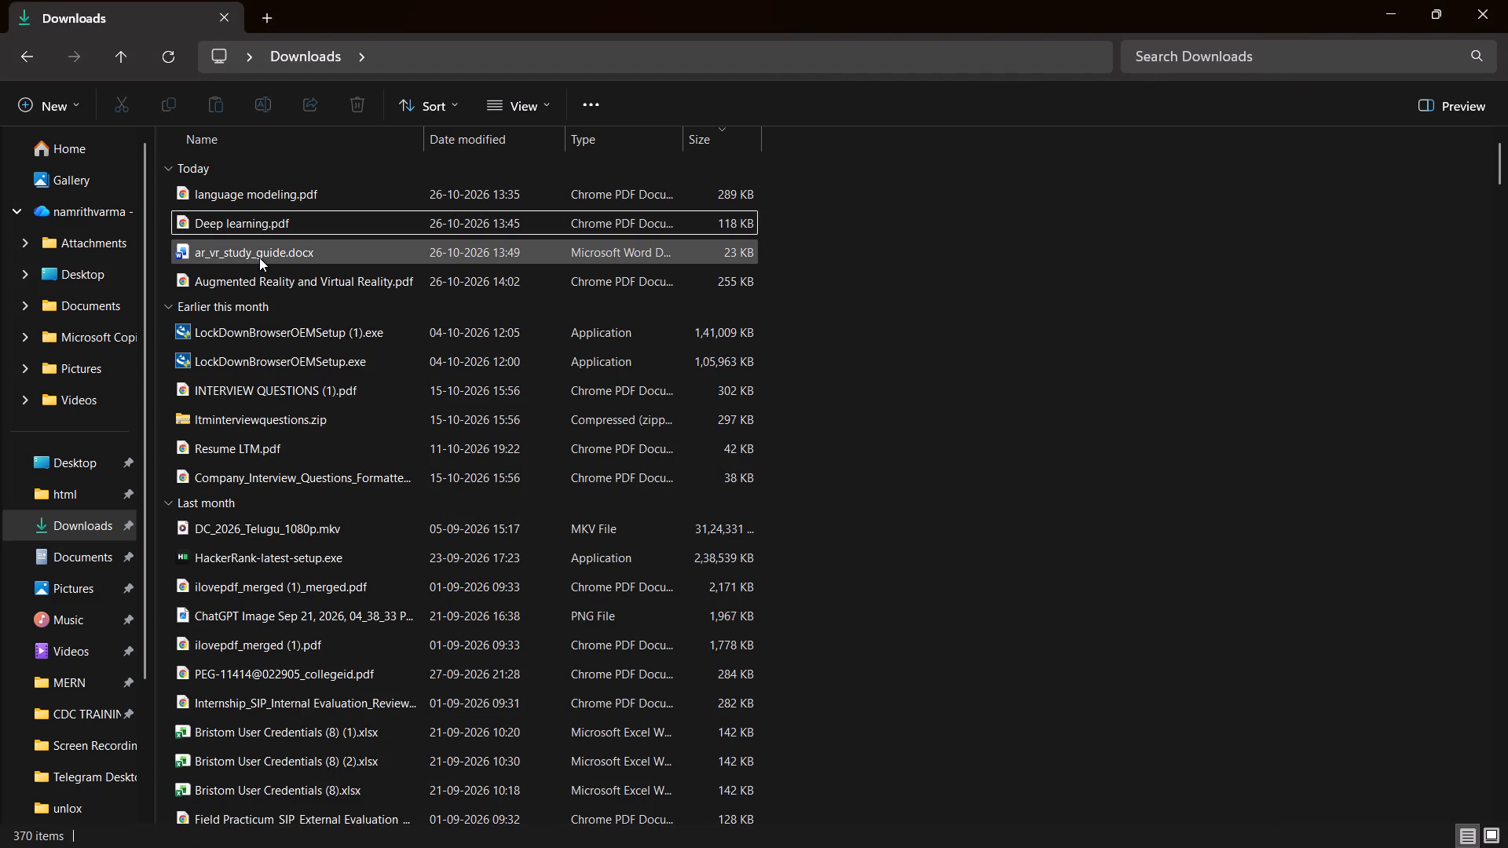
left_click(259, 258)
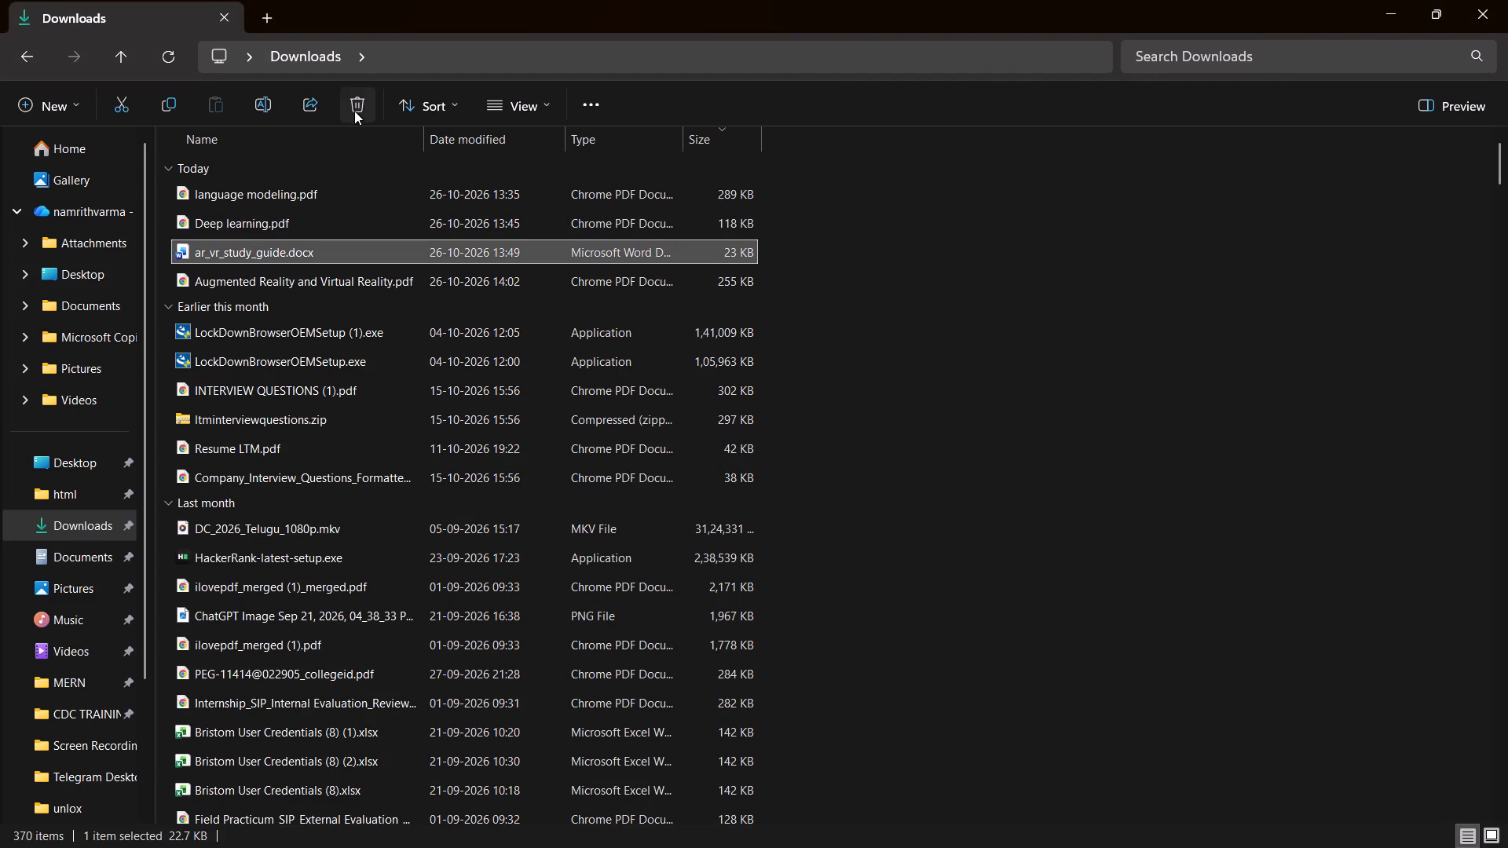
left_click(359, 107)
Return to the AAT-I page of the IARE portal in Chrome.
key("alt+Tab")
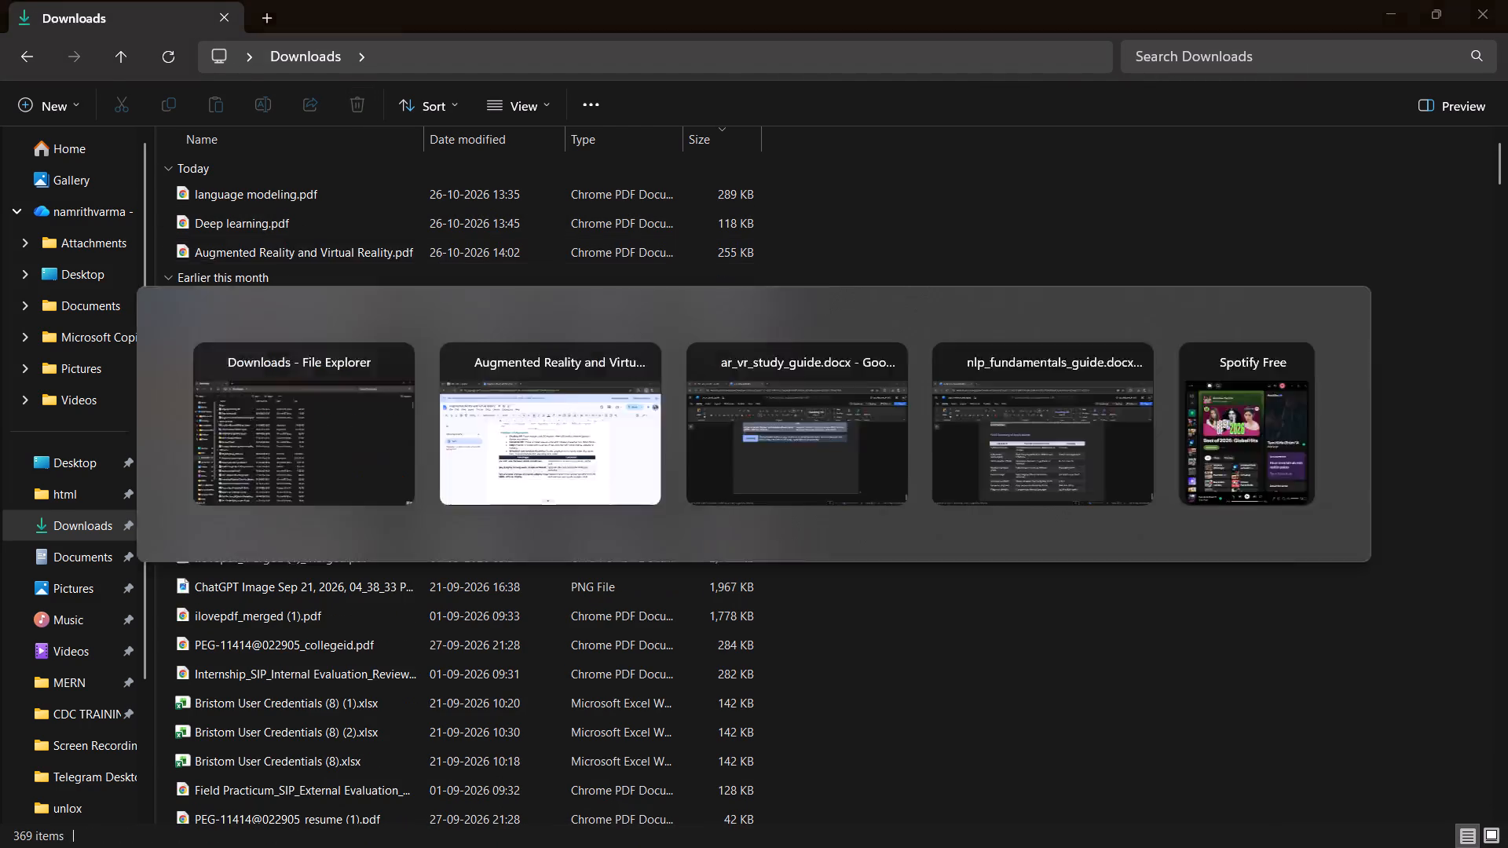
left_click(219, 0)
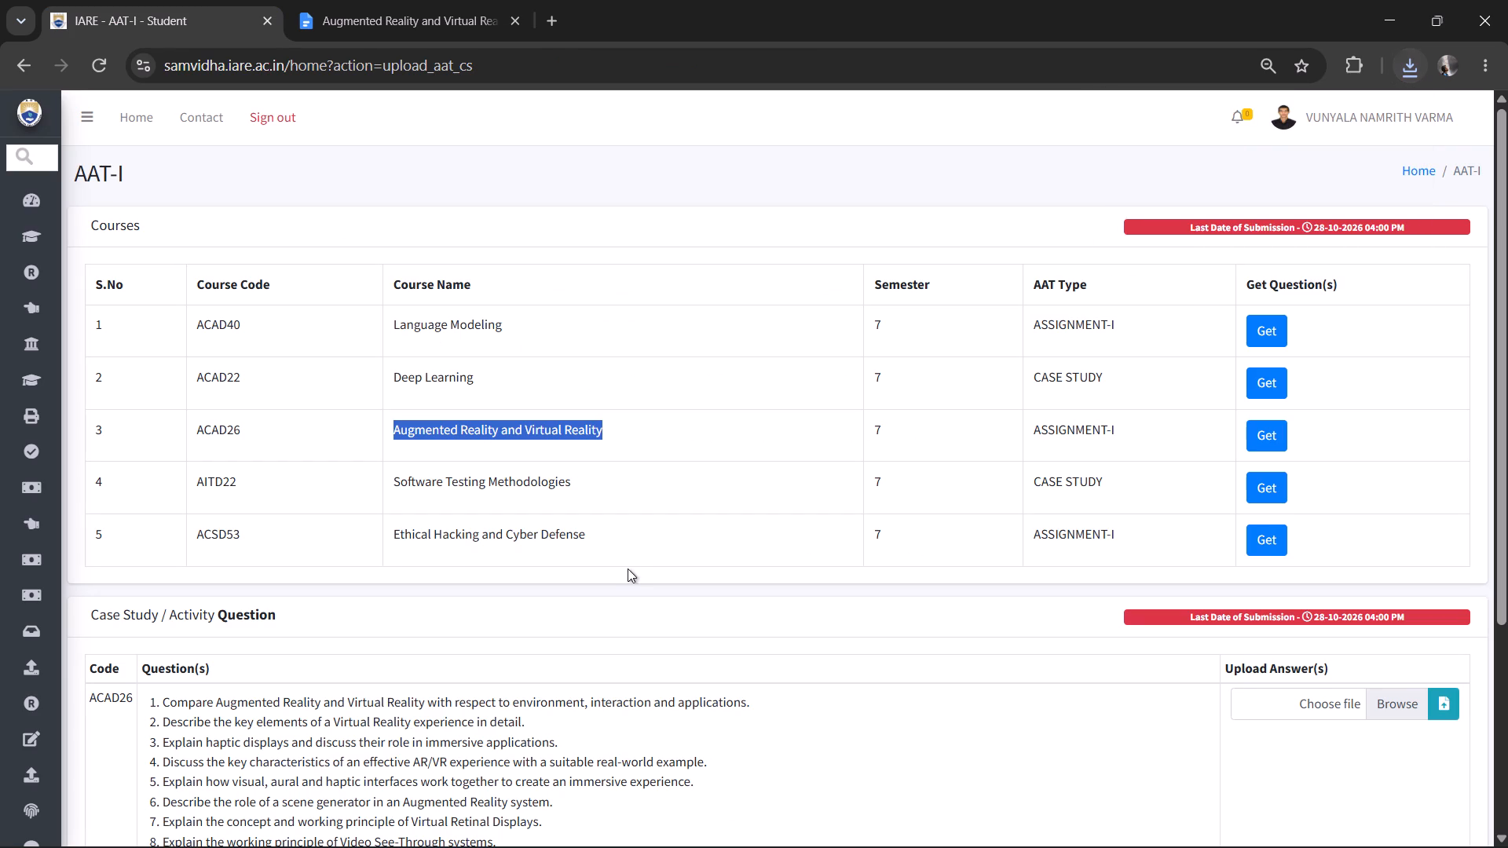